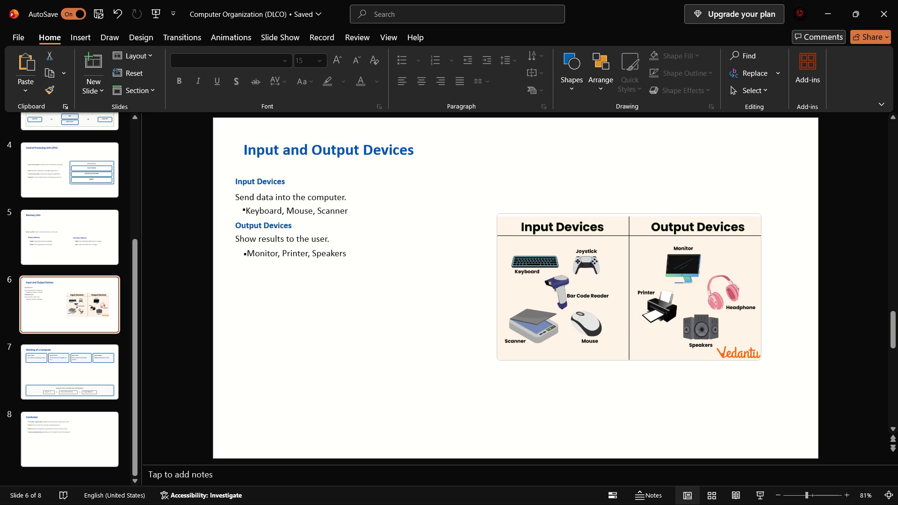
# On slide 6, shift the "Input Devices" heading to line up with the slide title and set its font size to 20.
pyautogui.click(234, 180)
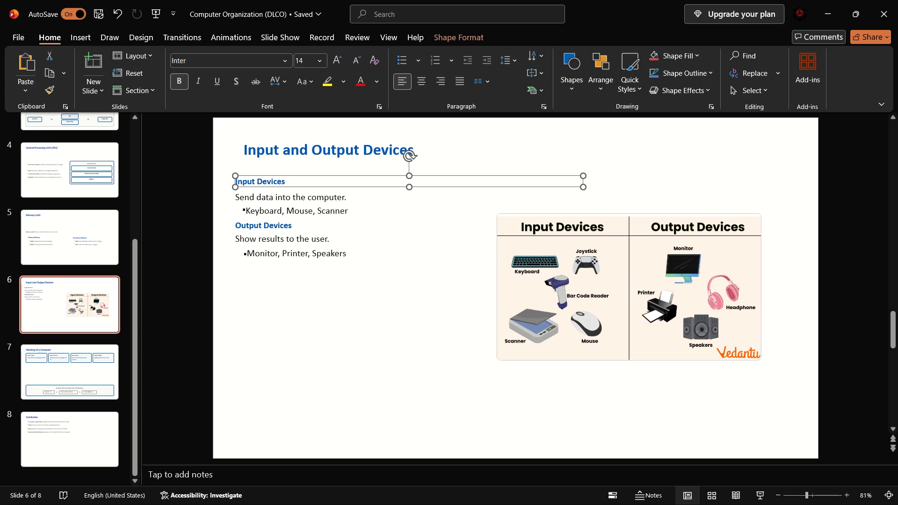
pyautogui.moveTo(285, 185); pyautogui.dragTo(297, 186)
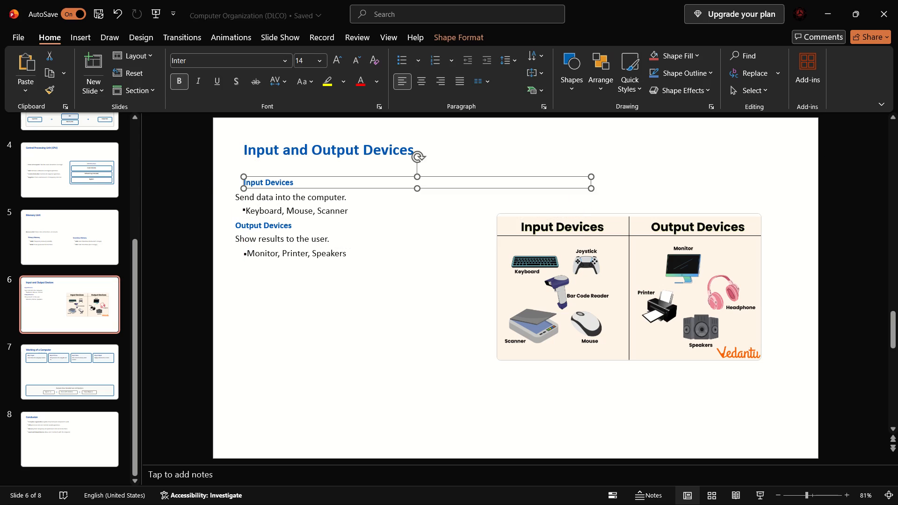
pyautogui.moveTo(290, 181); pyautogui.dragTo(229, 179)
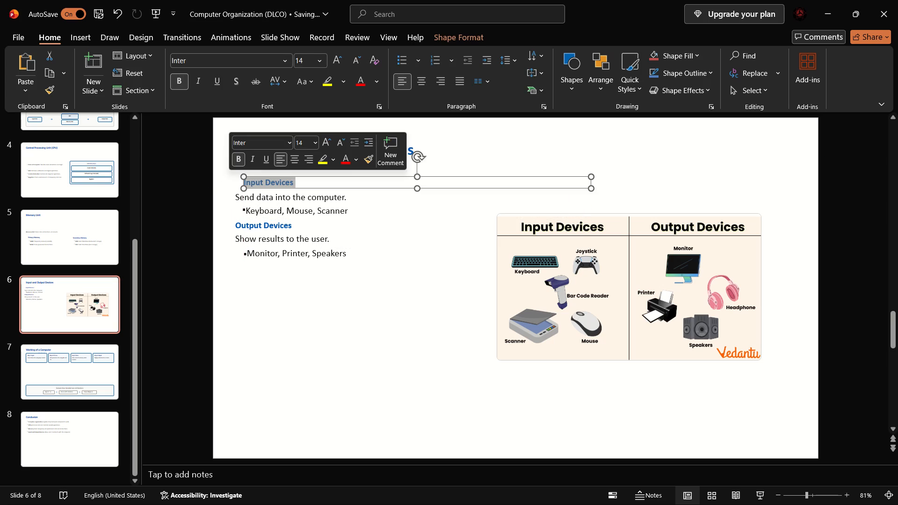
pyautogui.click(307, 141)
pyautogui.press('2')
pyautogui.press('0')
pyautogui.press('Return')
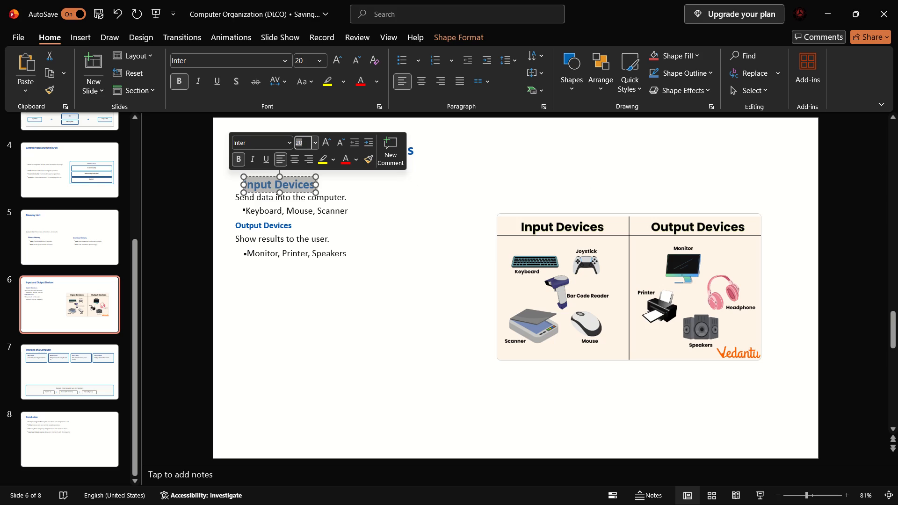
pyautogui.click(358, 208)
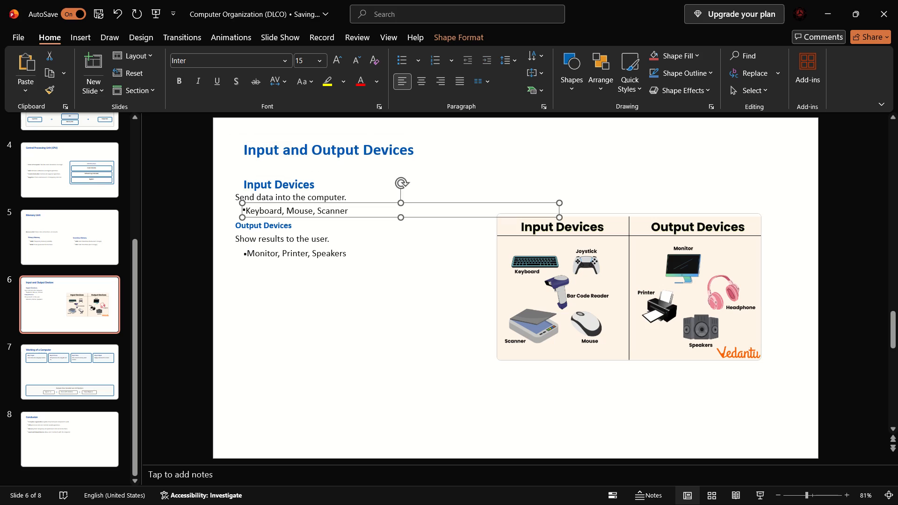
pyautogui.click(246, 198)
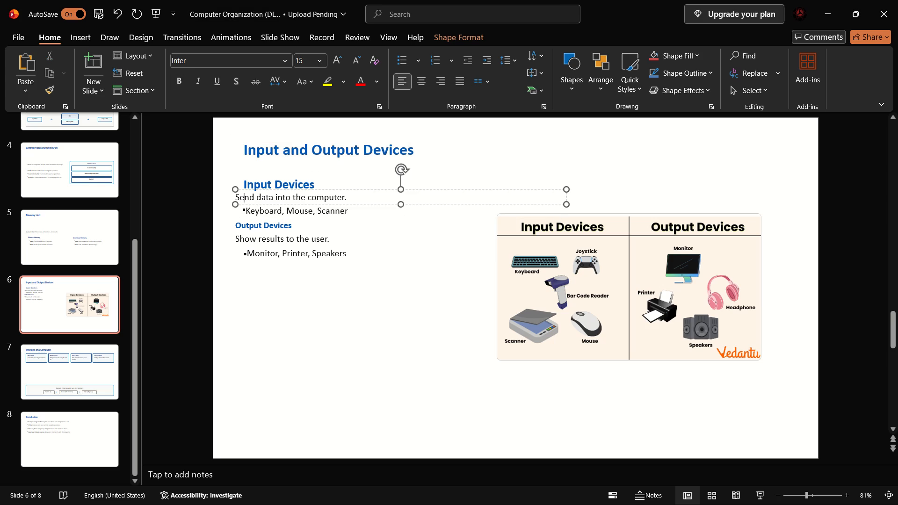
# On slide 7, "Working of a Computer", cut the four blue-outlined boxes behind the Step 1 to Step 4 texts, keeping the text.
pyautogui.click(64, 359)
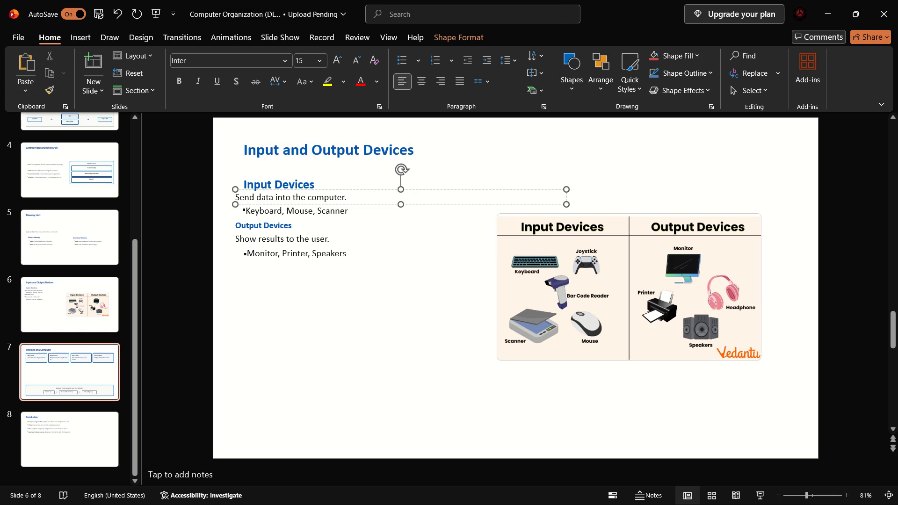
pyautogui.click(296, 217)
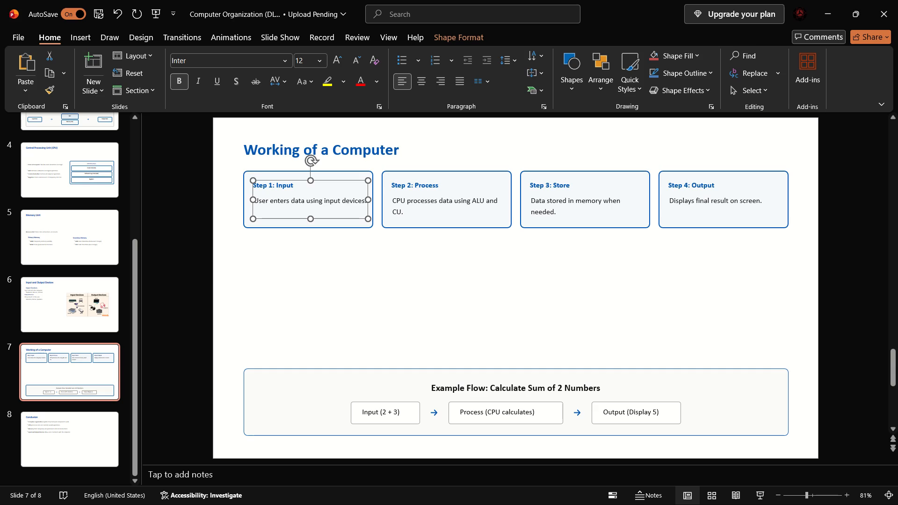
pyautogui.click(296, 224)
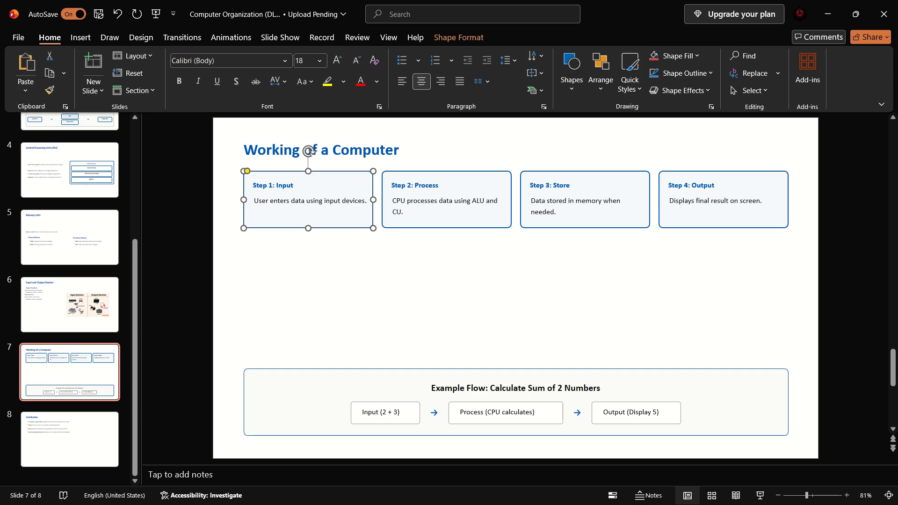
pyautogui.hotkey('ctrl', 'x')
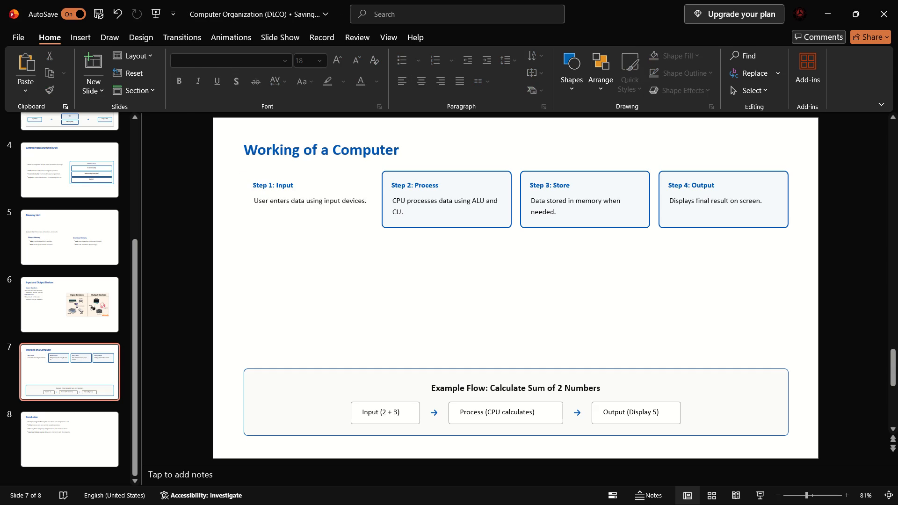
pyautogui.click(455, 212)
pyautogui.click(454, 226)
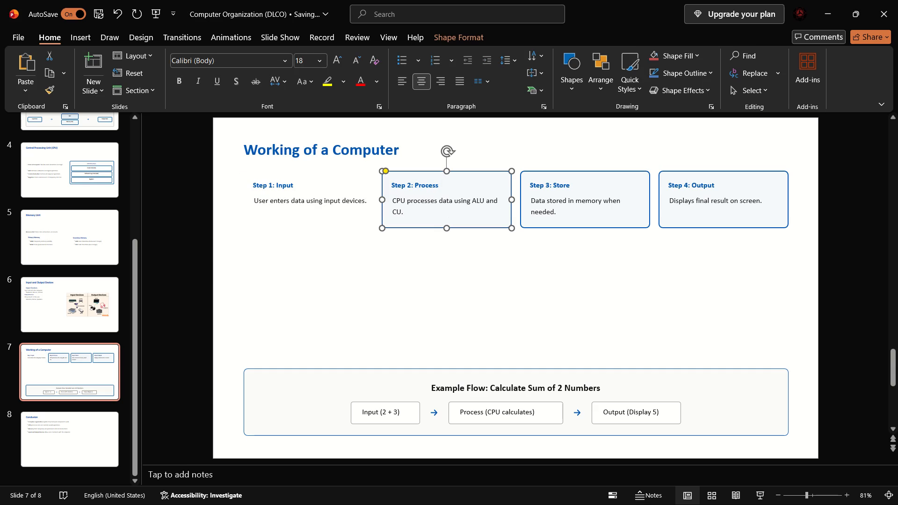
pyautogui.hotkey('ctrl', 'x')
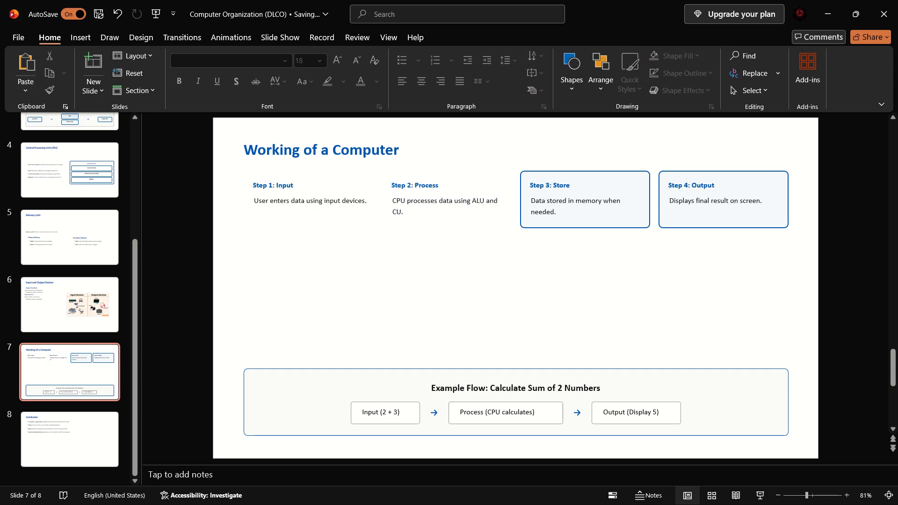
pyautogui.click(600, 221)
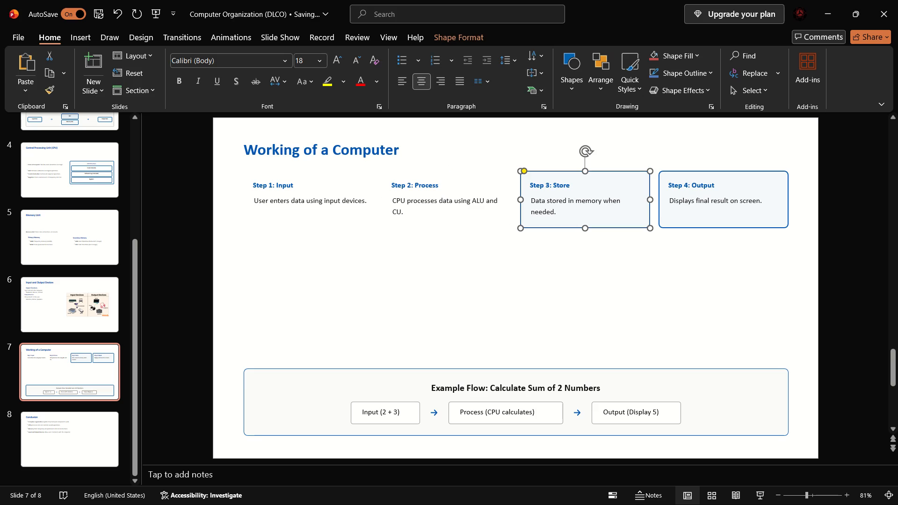
pyautogui.hotkey('ctrl', 'x')
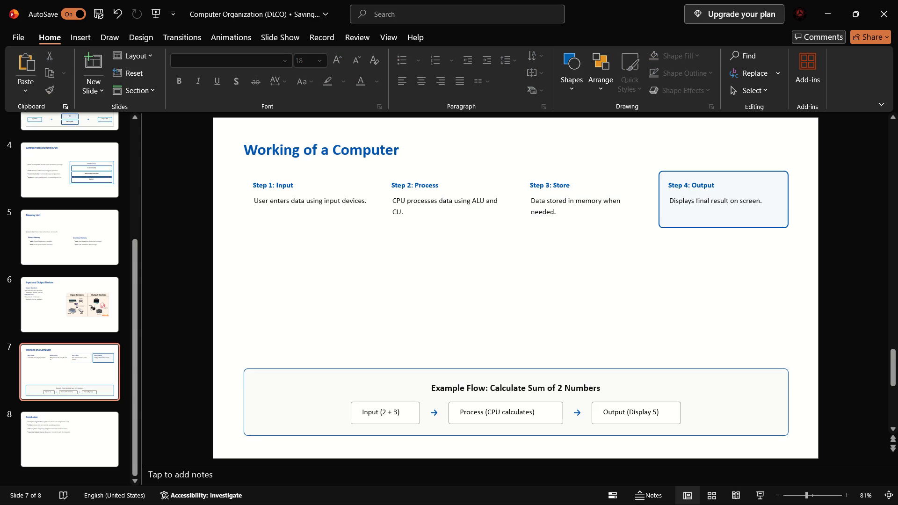
pyautogui.click(725, 226)
pyautogui.hotkey('ctrl', 'x')
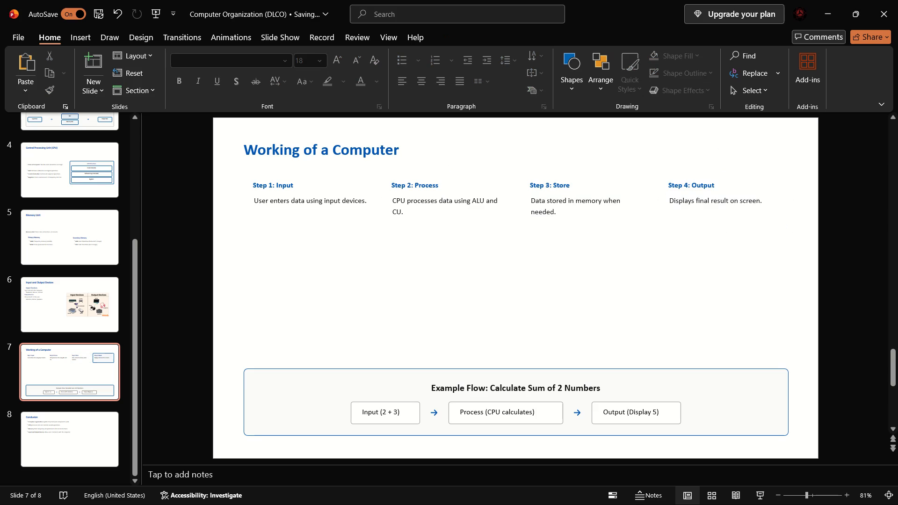
# Cut the Example Flow's large background frame and the outline boxes around its Process, Output and Input labels, keeping the text.
pyautogui.click(624, 377)
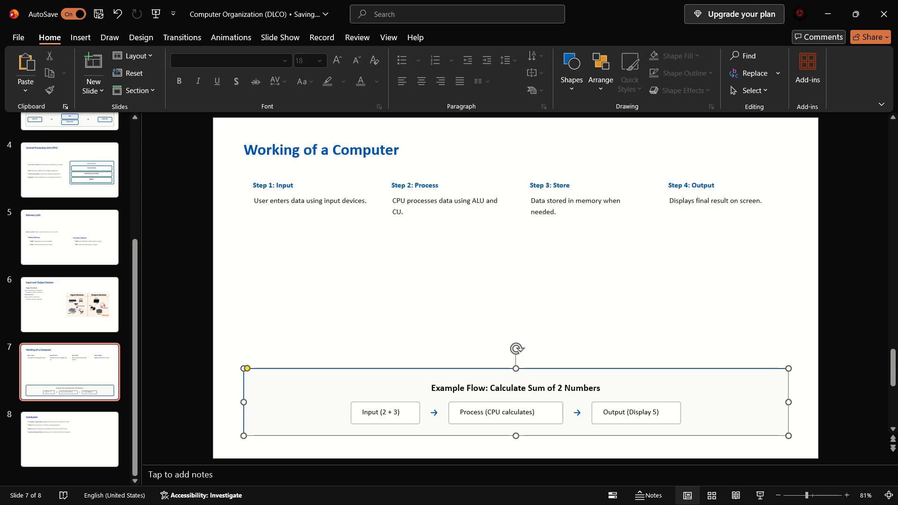
pyautogui.hotkey('ctrl', 'x')
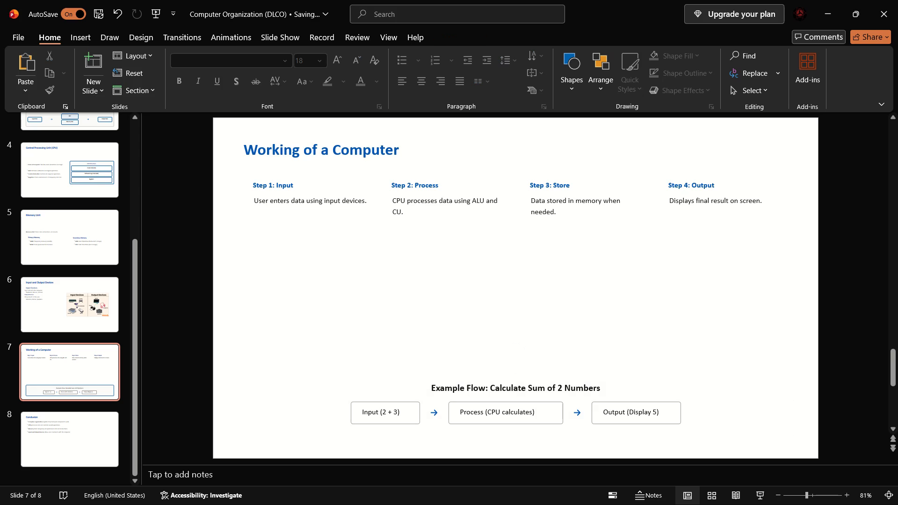
pyautogui.click(551, 418)
pyautogui.click(549, 417)
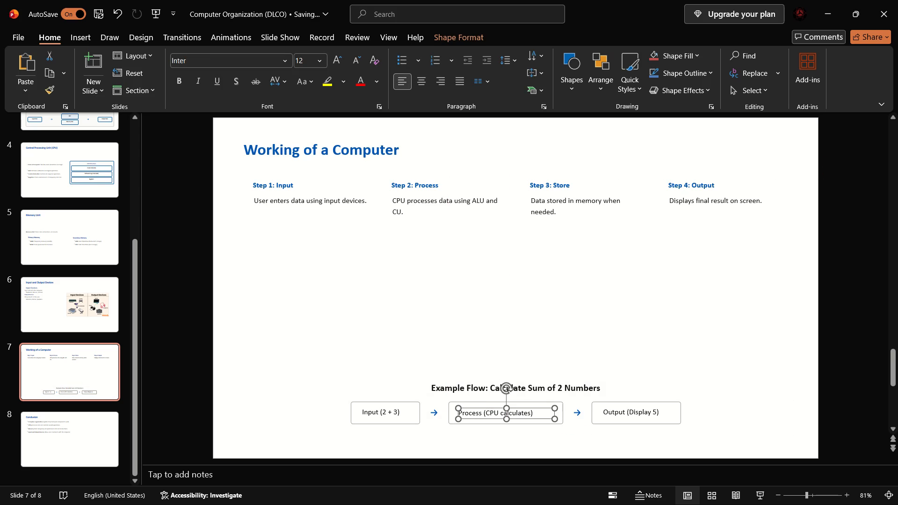
pyautogui.click(561, 414)
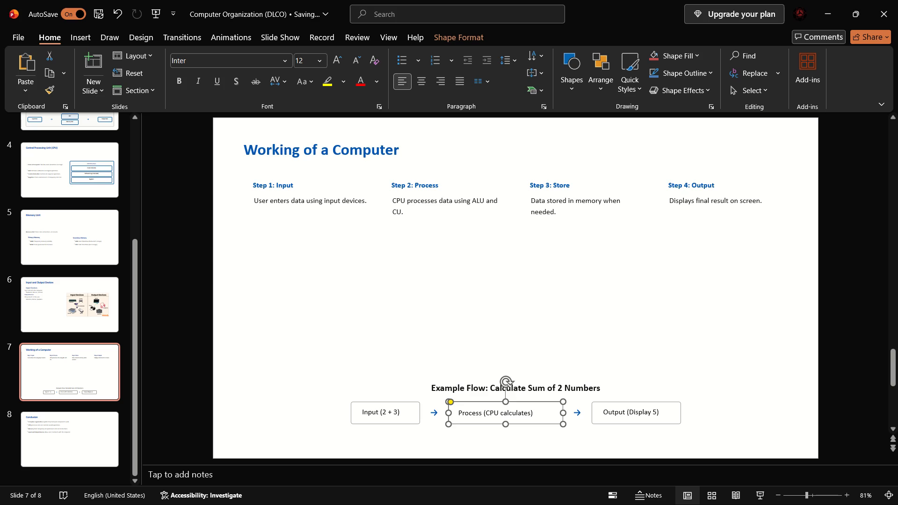
pyautogui.hotkey('ctrl', 'x')
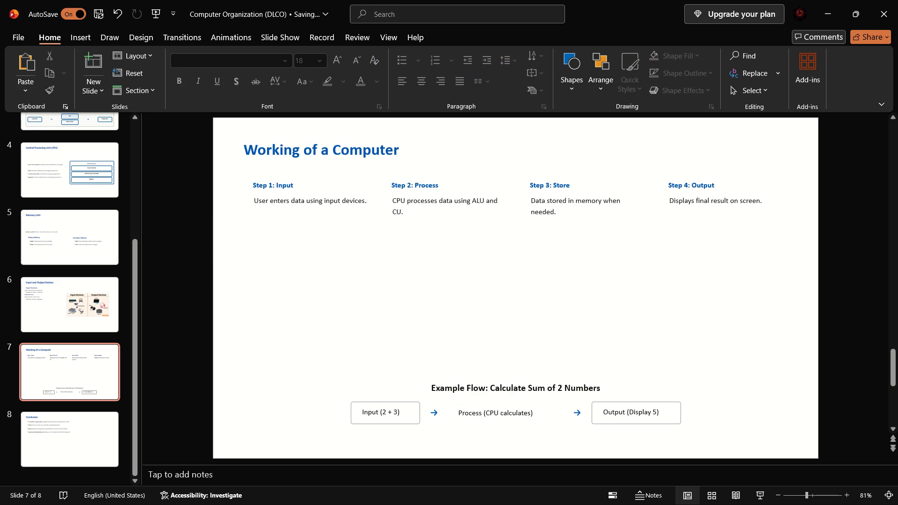
pyautogui.click(668, 410)
pyautogui.click(680, 410)
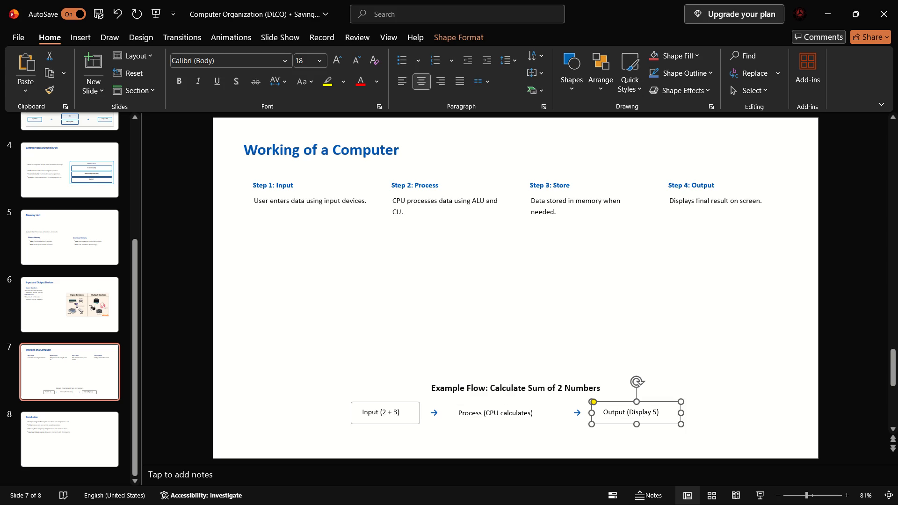
pyautogui.hotkey('ctrl', 'x')
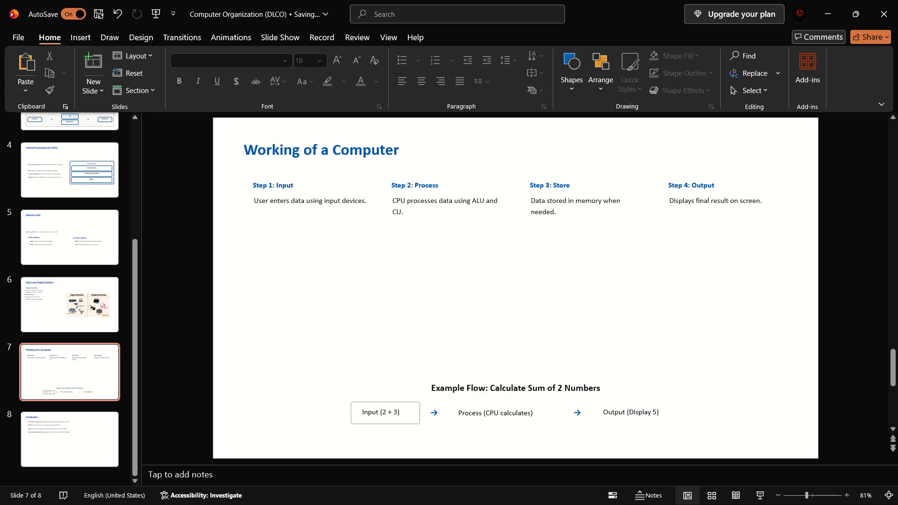
pyautogui.click(415, 407)
pyautogui.hotkey('ctrl', 'x')
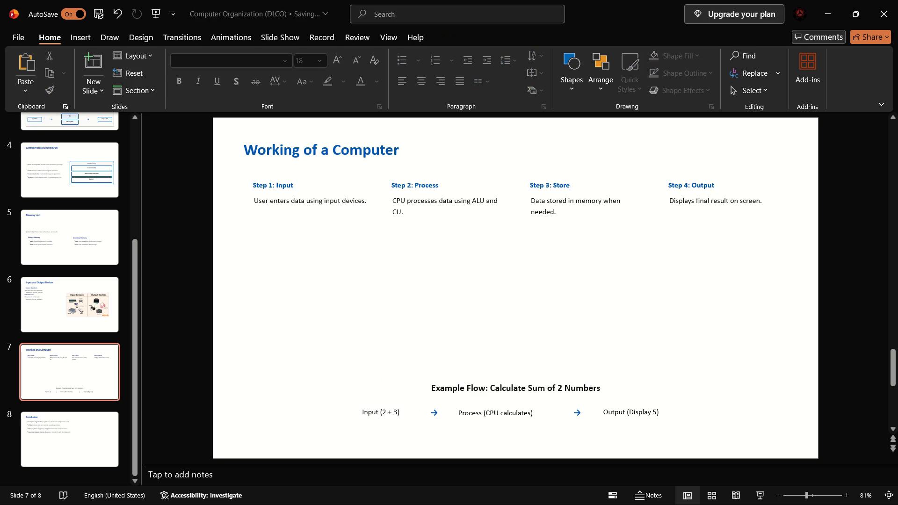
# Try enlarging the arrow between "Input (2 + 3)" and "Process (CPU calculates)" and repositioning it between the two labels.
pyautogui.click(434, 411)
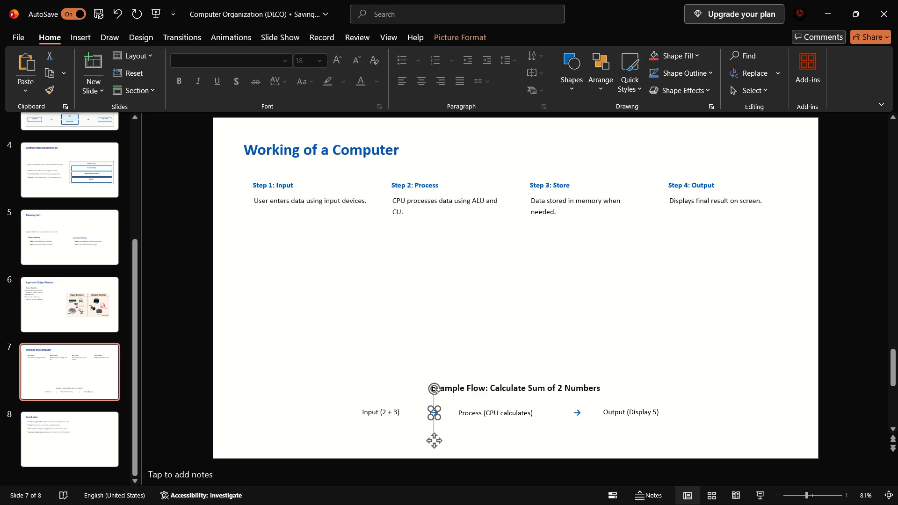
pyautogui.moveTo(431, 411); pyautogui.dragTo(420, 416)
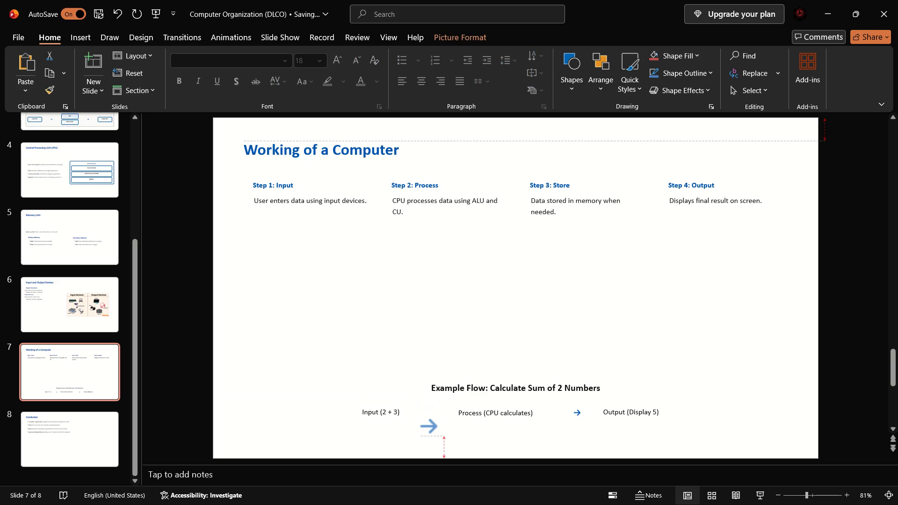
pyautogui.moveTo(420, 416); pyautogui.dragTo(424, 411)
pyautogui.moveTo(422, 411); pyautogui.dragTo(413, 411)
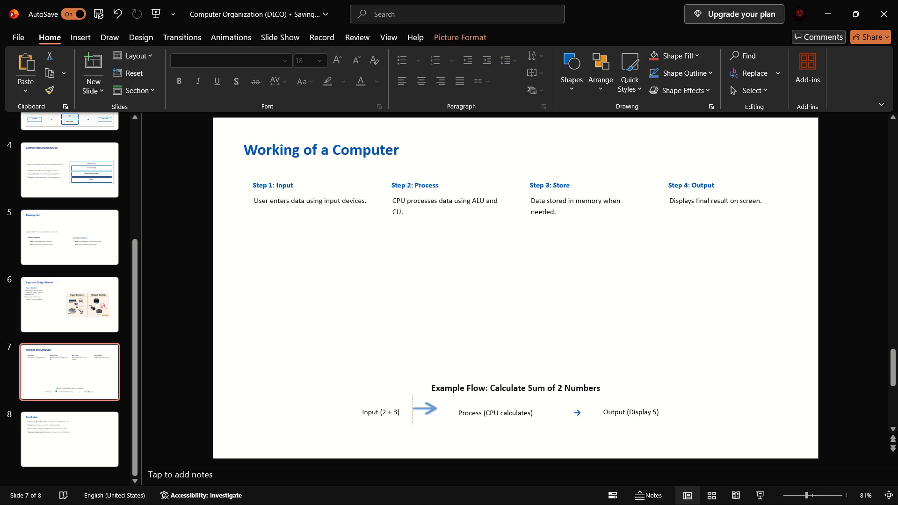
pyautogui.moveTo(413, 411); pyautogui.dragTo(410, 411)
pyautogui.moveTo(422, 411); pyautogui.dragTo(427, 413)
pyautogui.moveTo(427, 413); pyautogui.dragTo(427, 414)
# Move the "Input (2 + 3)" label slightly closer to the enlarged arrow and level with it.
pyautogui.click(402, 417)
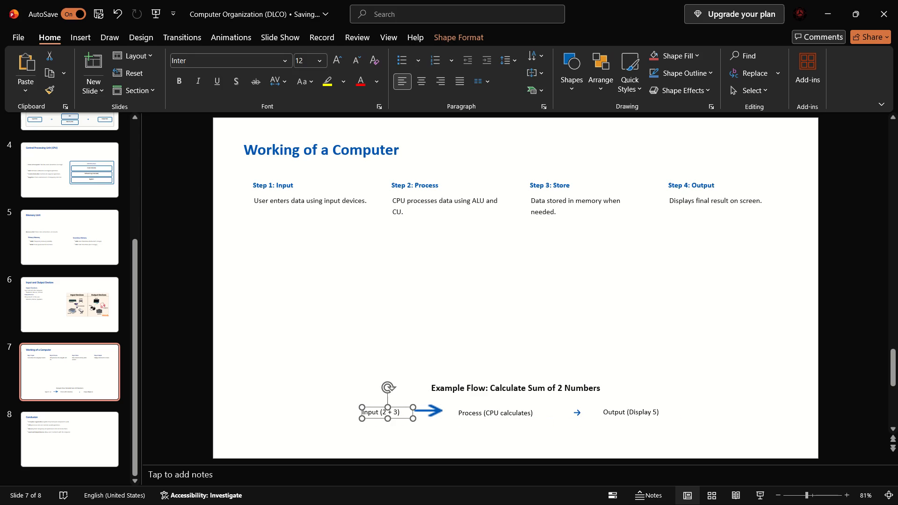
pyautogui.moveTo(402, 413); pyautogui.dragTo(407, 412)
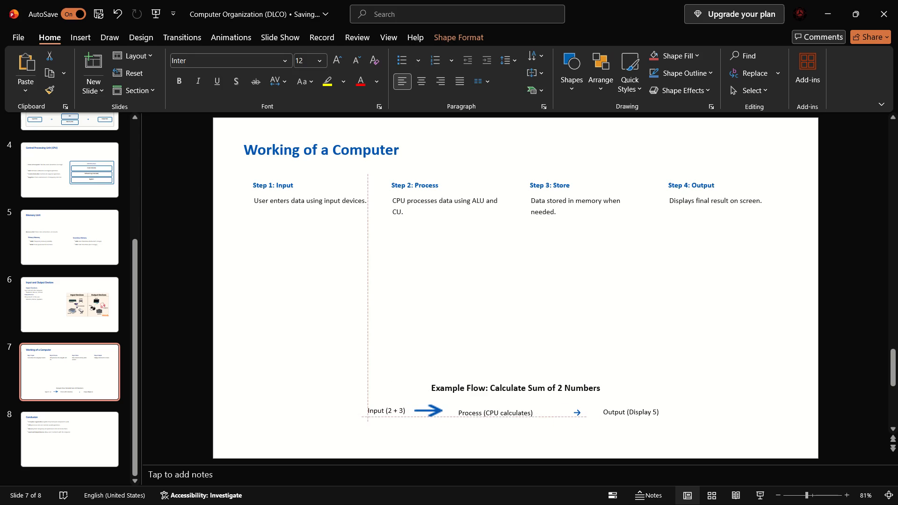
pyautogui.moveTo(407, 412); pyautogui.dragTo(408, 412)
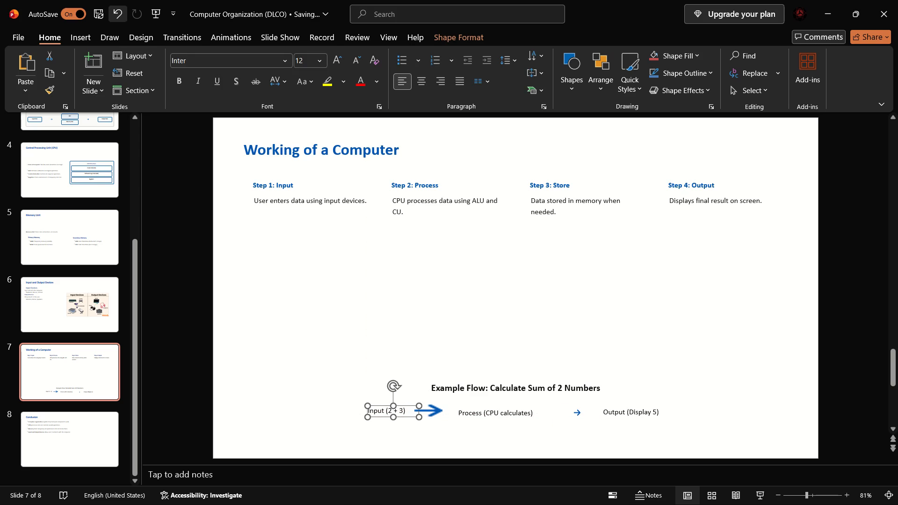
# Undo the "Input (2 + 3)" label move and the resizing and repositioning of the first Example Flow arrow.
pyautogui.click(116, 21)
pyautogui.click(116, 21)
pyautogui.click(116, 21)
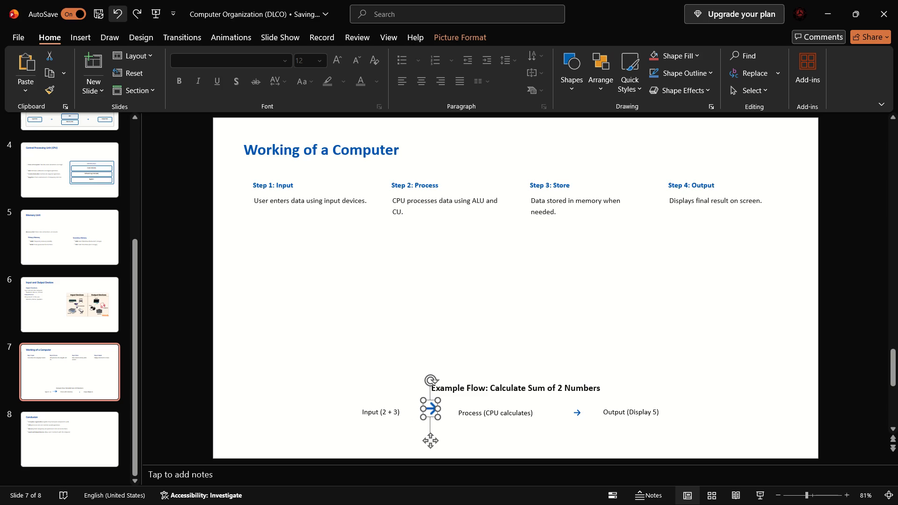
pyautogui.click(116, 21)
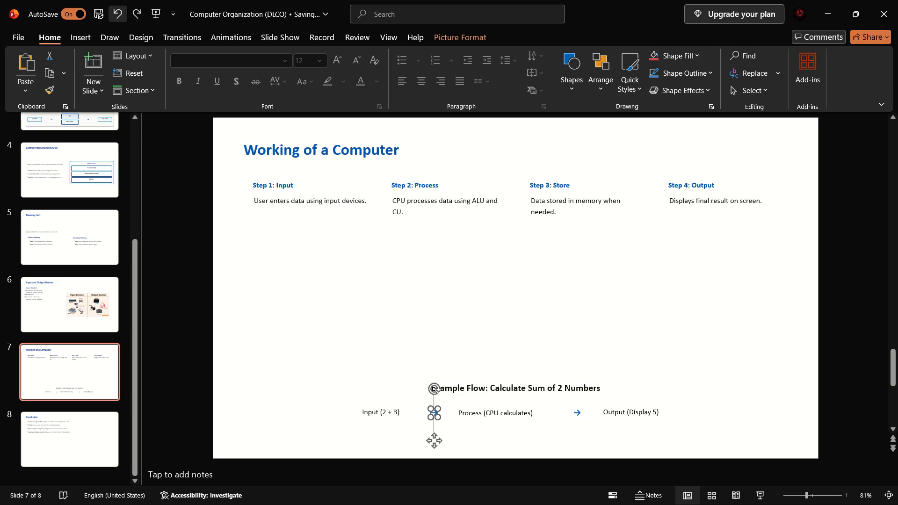
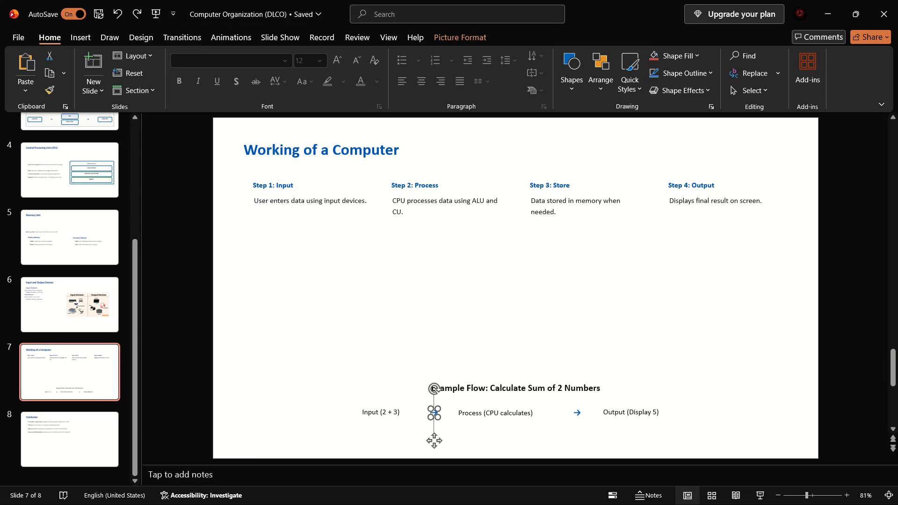
# Move the "Process (CPU calculates)" and "Input (2 + 3)" labels inward so they sit close to either side of the arrow between them.
pyautogui.click(497, 401)
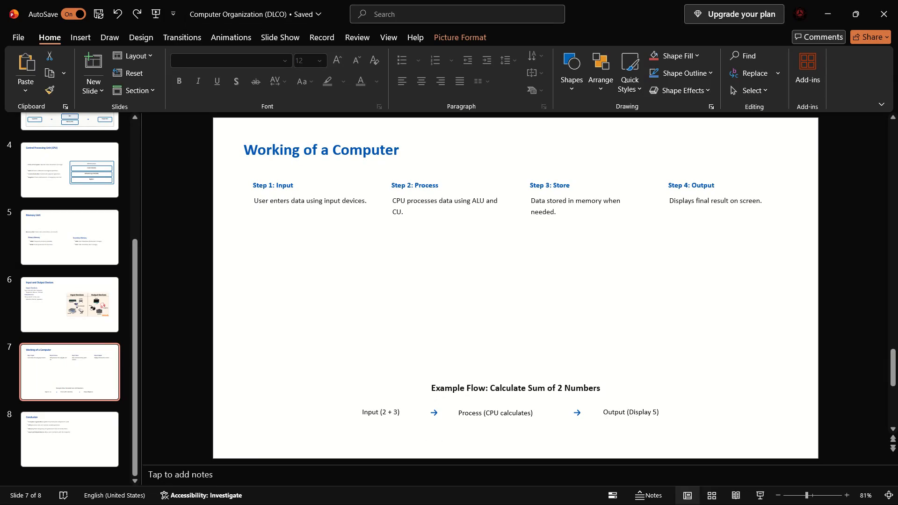
pyautogui.click(435, 414)
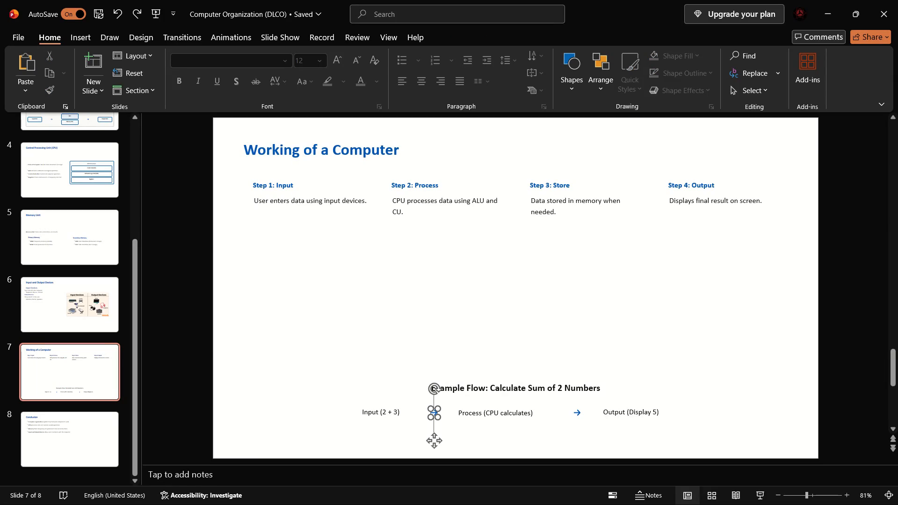
pyautogui.click(474, 415)
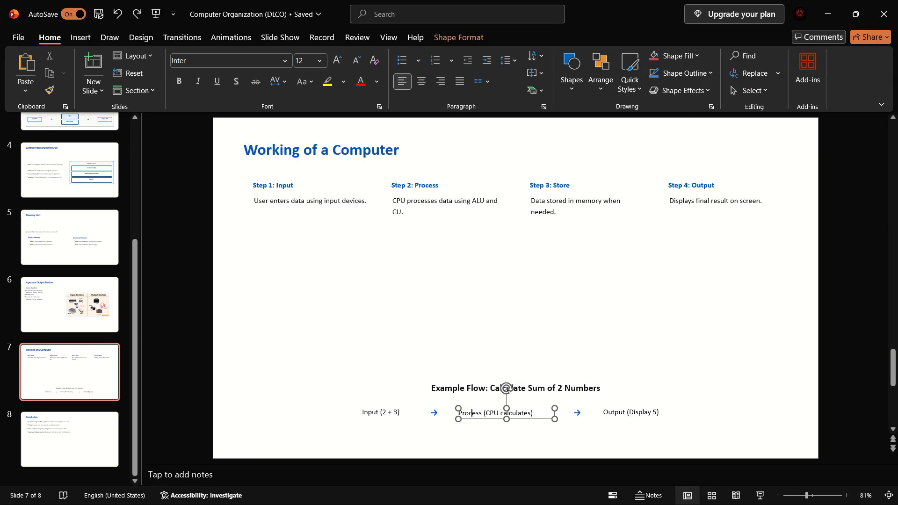
pyautogui.moveTo(477, 408); pyautogui.dragTo(457, 407)
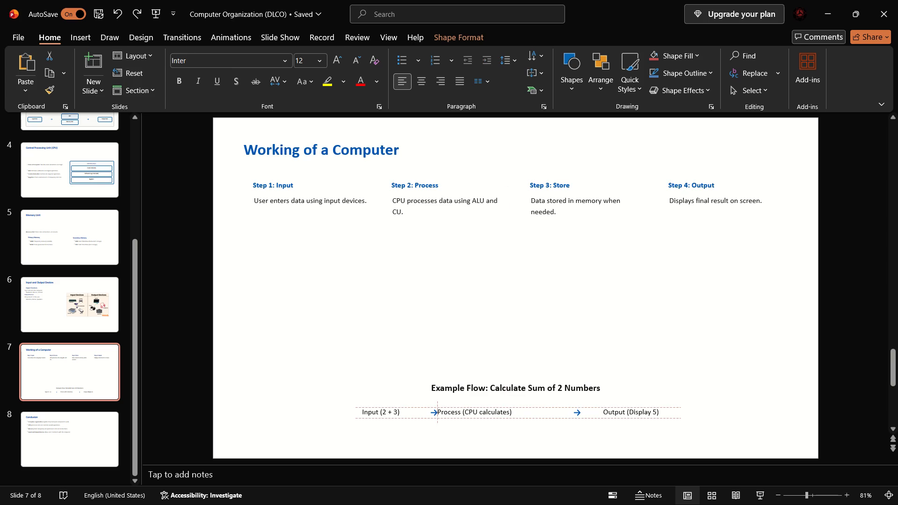
pyautogui.moveTo(457, 407); pyautogui.dragTo(461, 407)
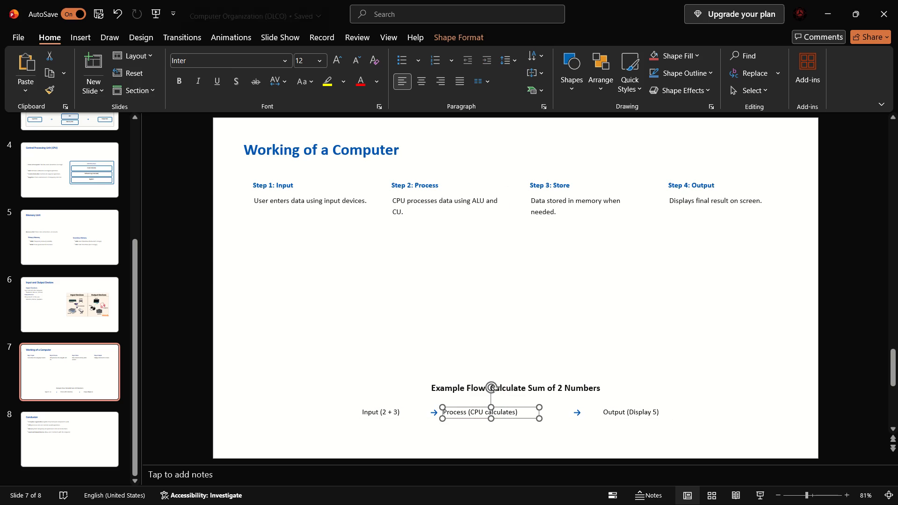
pyautogui.click(390, 410)
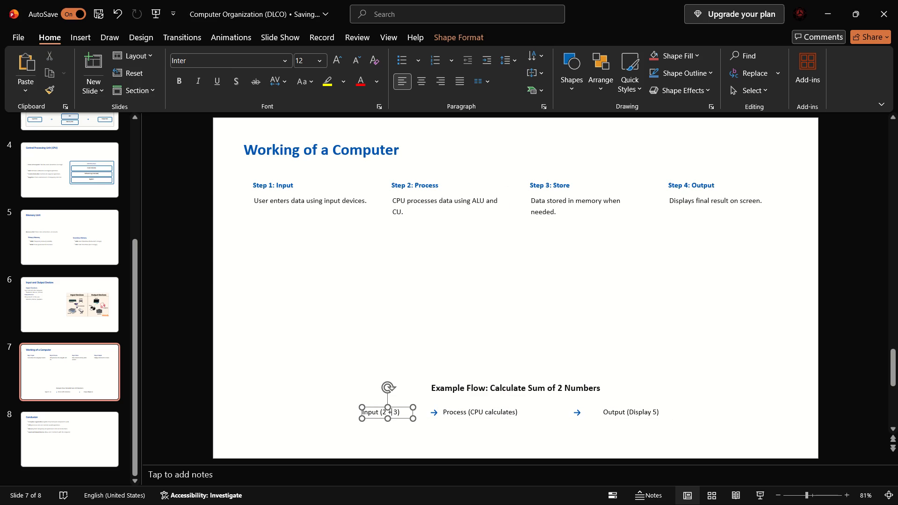
pyautogui.moveTo(393, 406); pyautogui.dragTo(420, 405)
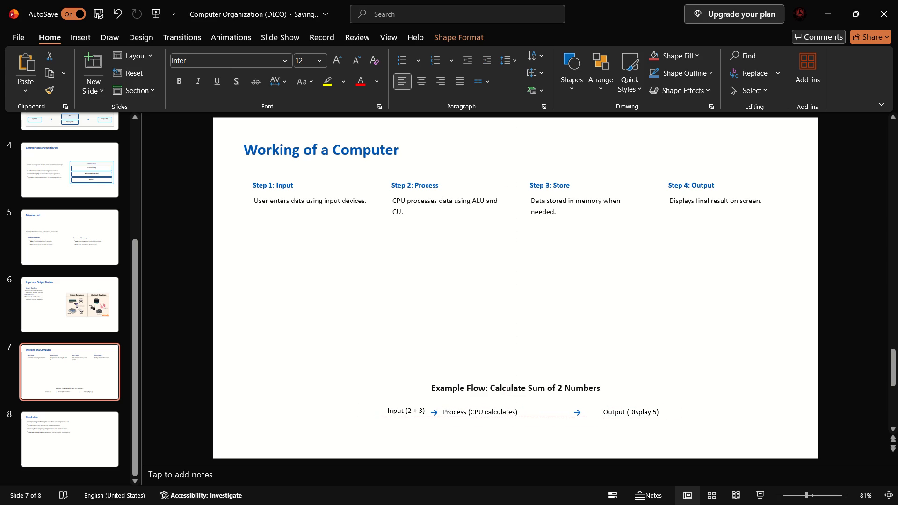
pyautogui.moveTo(420, 405); pyautogui.dragTo(420, 408)
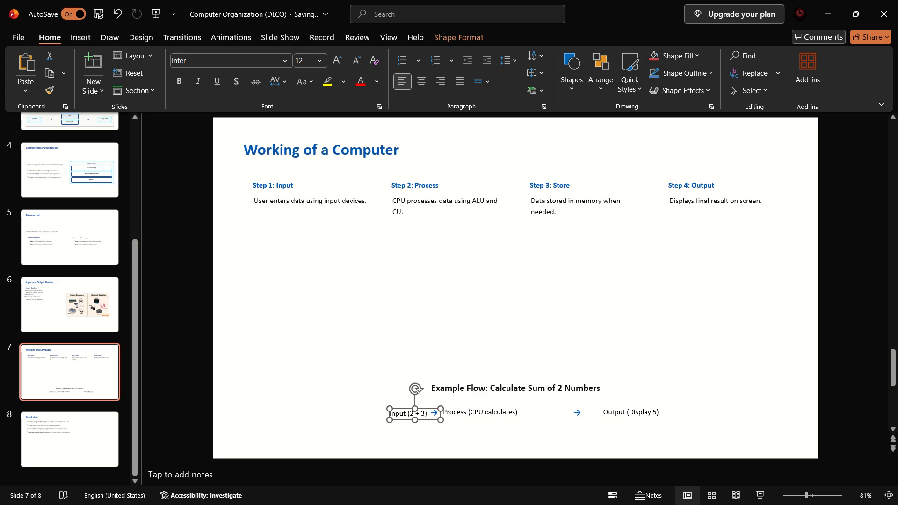
pyautogui.click(543, 411)
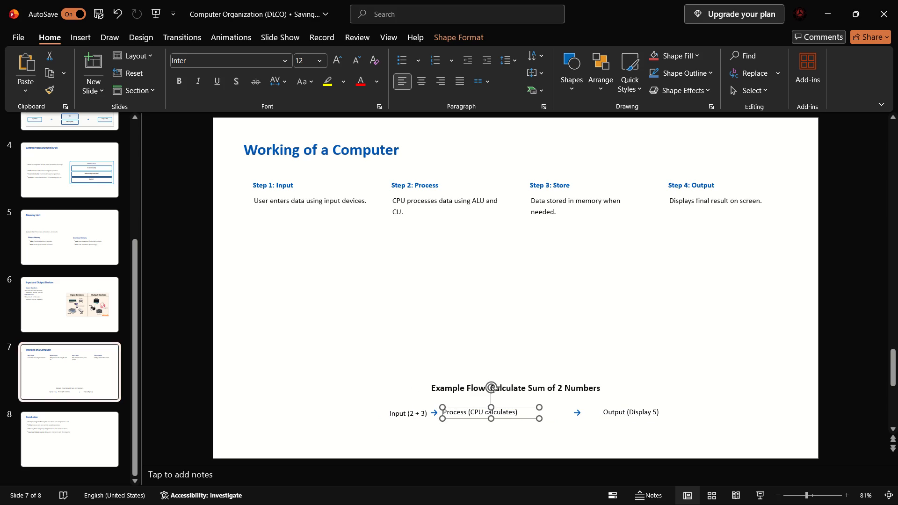
# Cut the large background frame behind the unit diagram on the "Basic Structure of a Computer" slide, keeping its boxes and arrows.
pyautogui.click(78, 421)
pyautogui.click(67, 304)
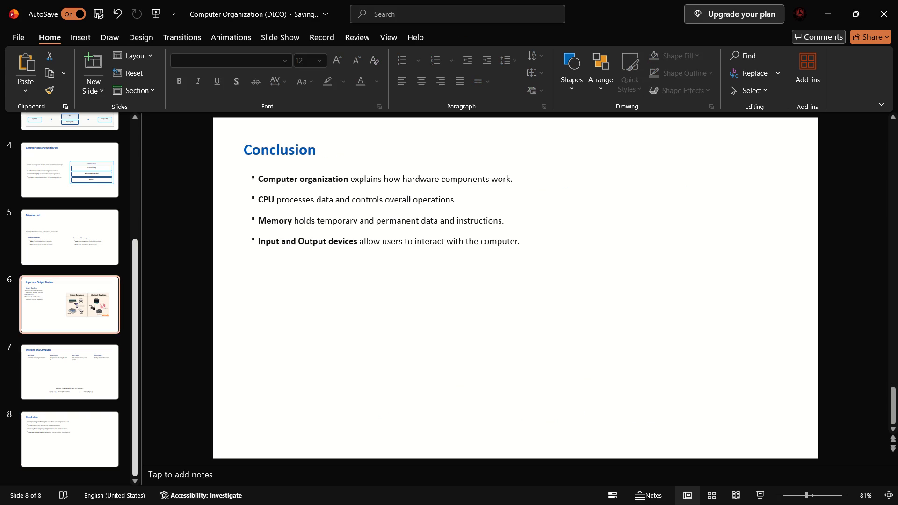
pyautogui.click(81, 233)
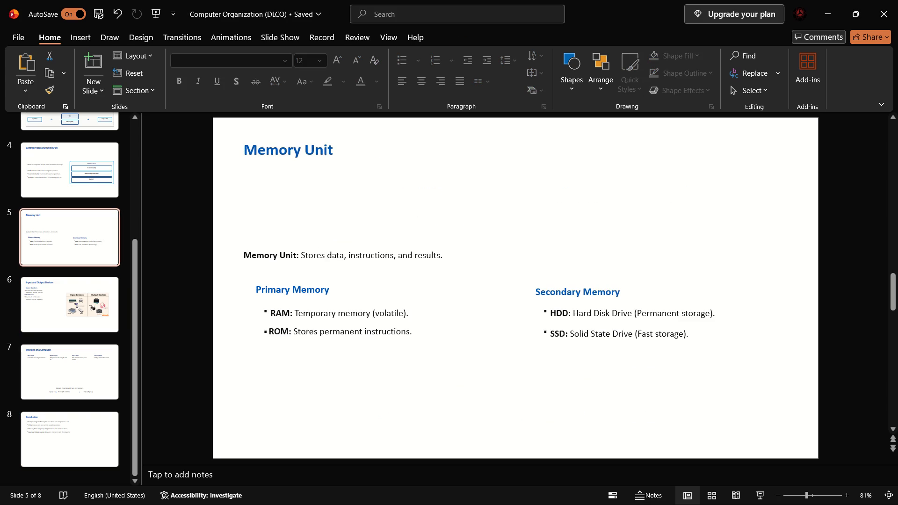
pyautogui.click(94, 173)
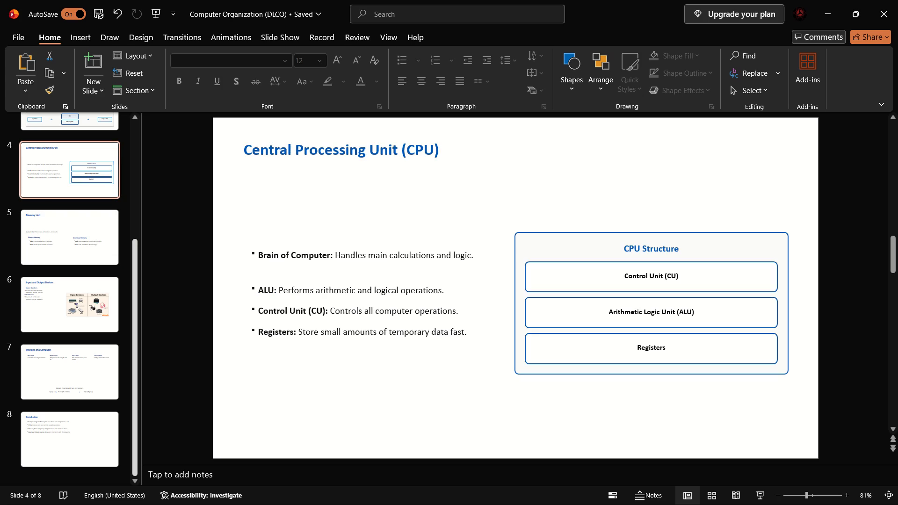
pyautogui.moveTo(133, 243); pyautogui.dragTo(133, 207)
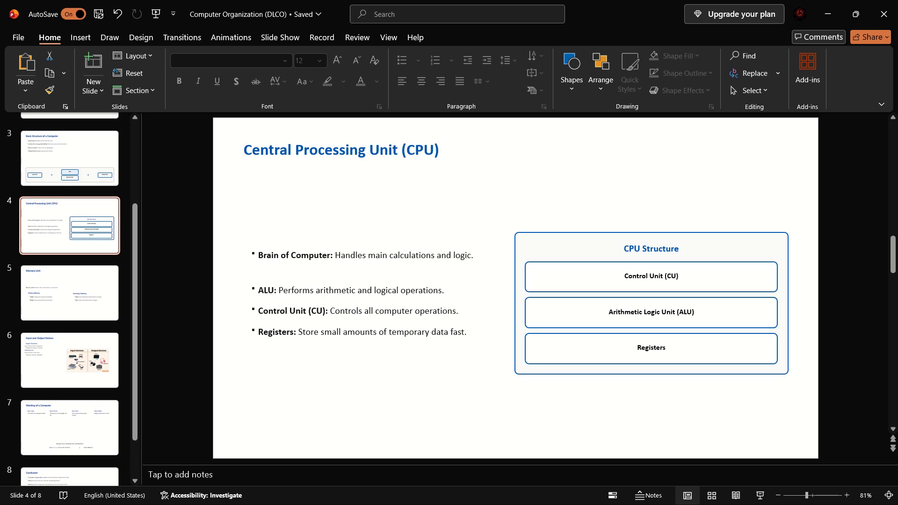
pyautogui.click(94, 164)
pyautogui.click(377, 350)
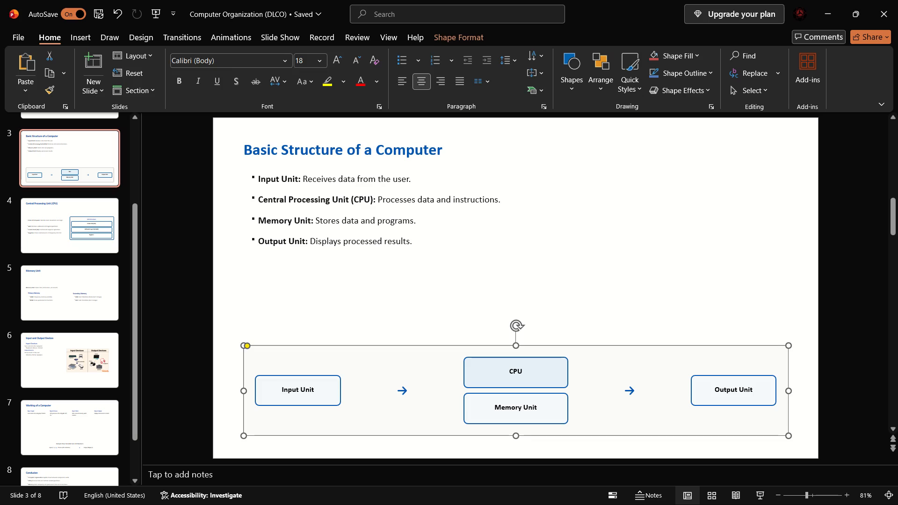
pyautogui.hotkey('ctrl', 'x')
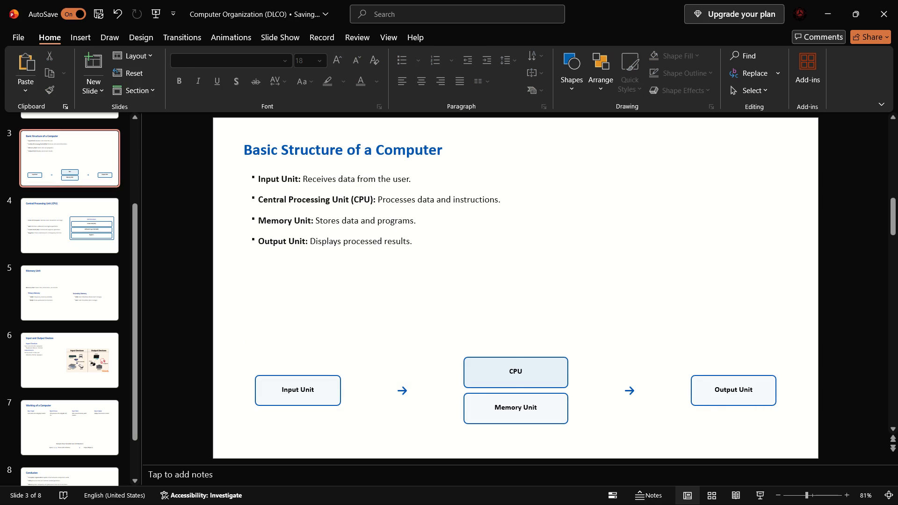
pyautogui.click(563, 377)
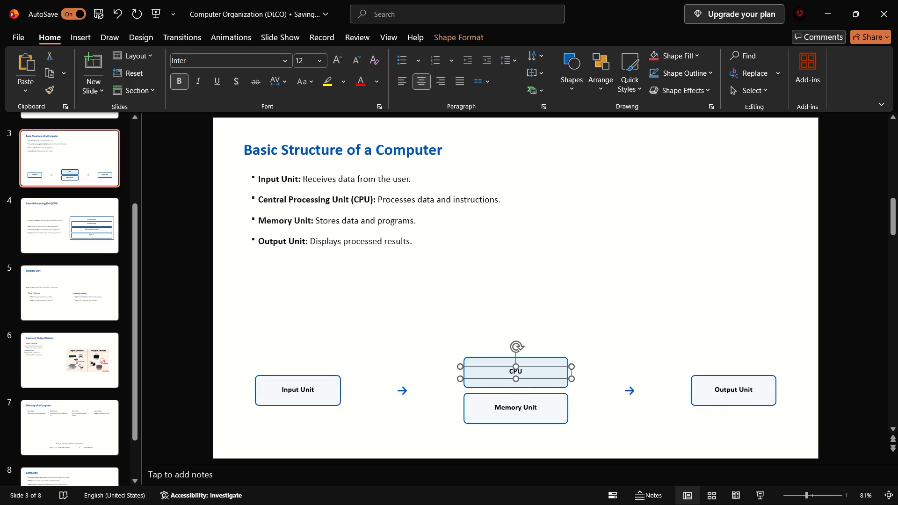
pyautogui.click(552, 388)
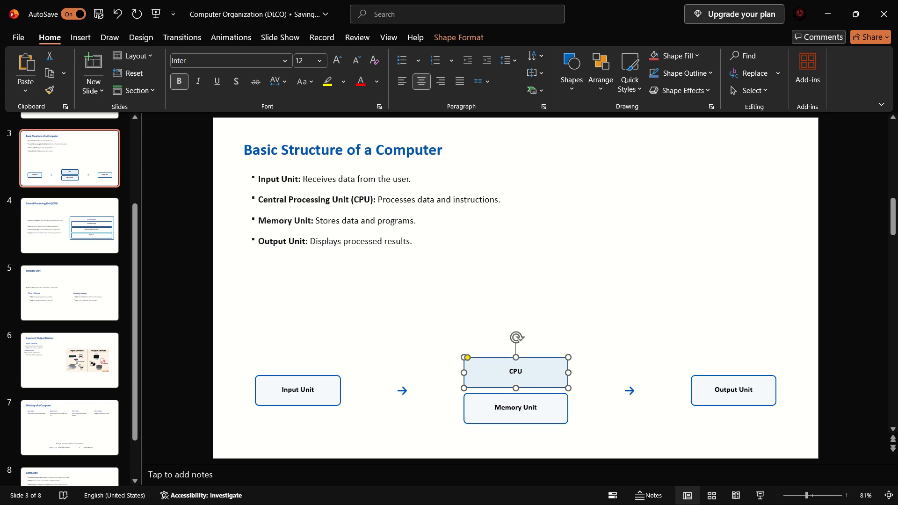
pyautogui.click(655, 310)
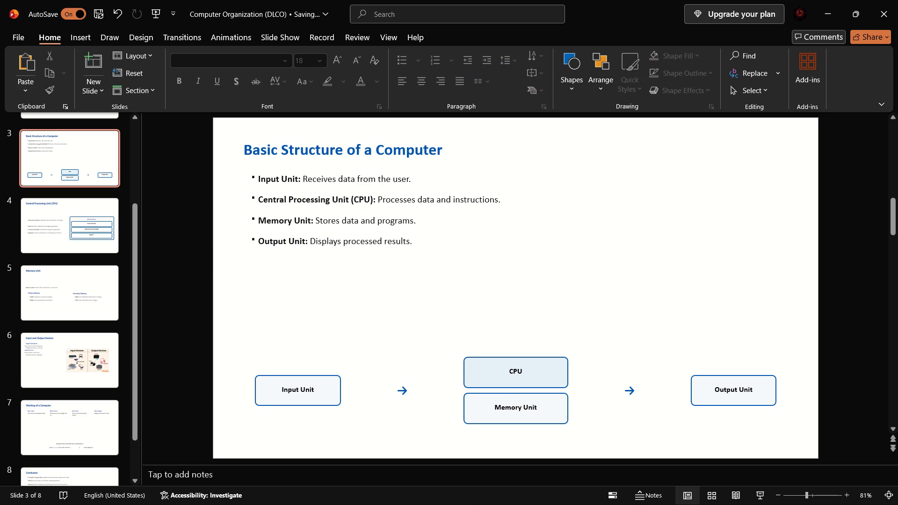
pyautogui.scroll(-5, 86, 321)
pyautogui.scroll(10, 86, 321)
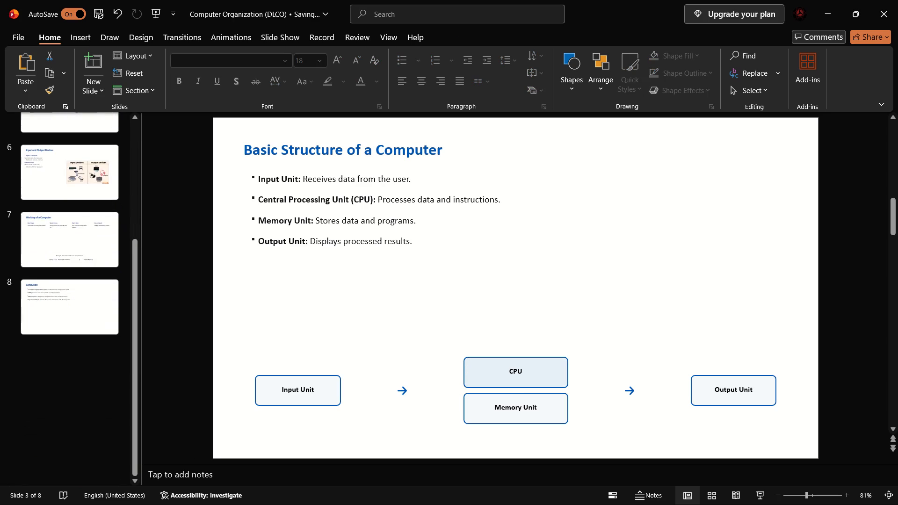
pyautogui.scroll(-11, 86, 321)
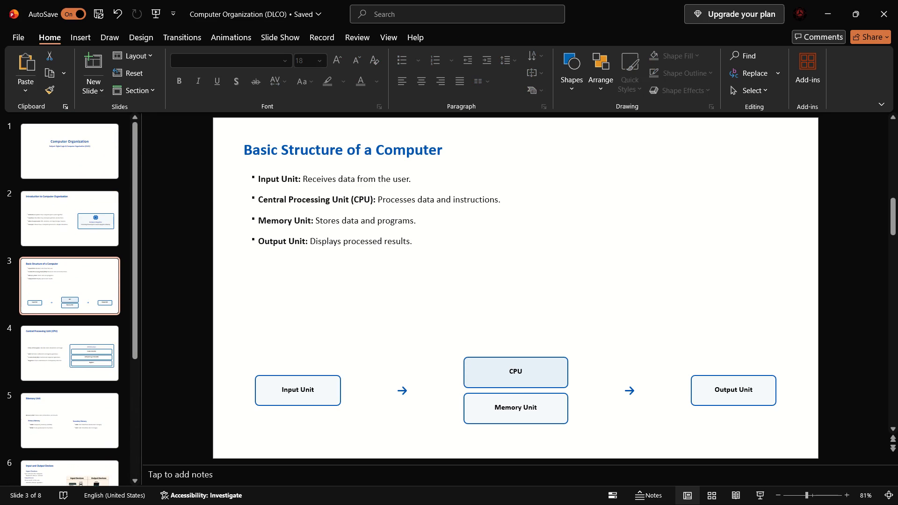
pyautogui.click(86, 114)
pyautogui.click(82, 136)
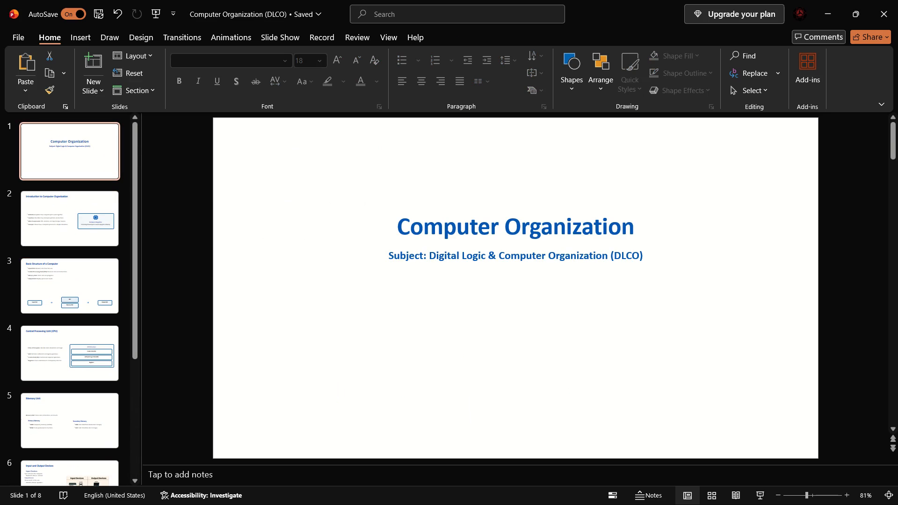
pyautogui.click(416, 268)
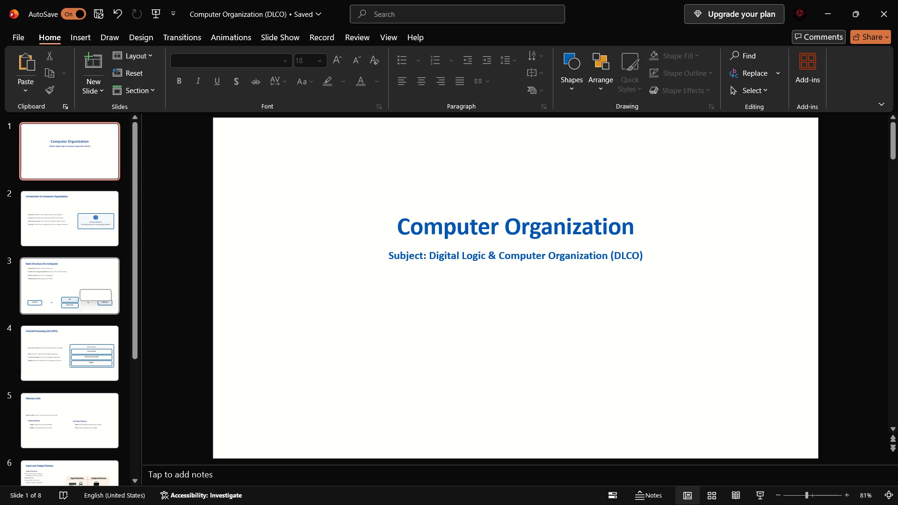
# Cut the rounded background box and the chip icon around "Hardware Integration" on the "Introduction to Computer Organization" slide, keeping the text.
pyautogui.click(74, 247)
pyautogui.click(630, 305)
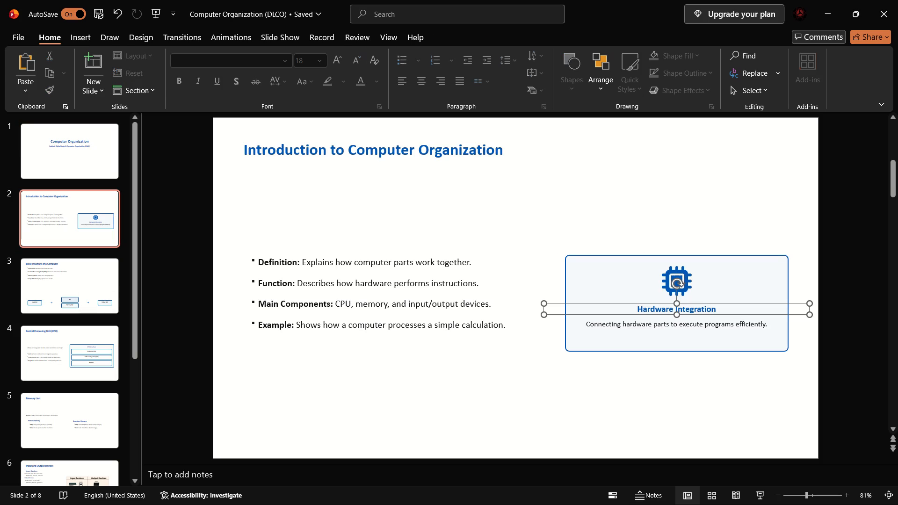
pyautogui.click(621, 288)
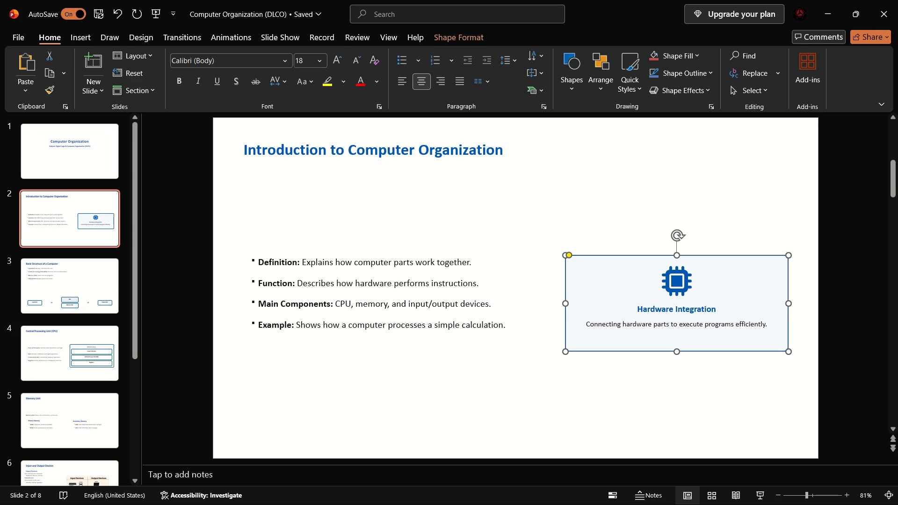
pyautogui.hotkey('ctrl', 'x')
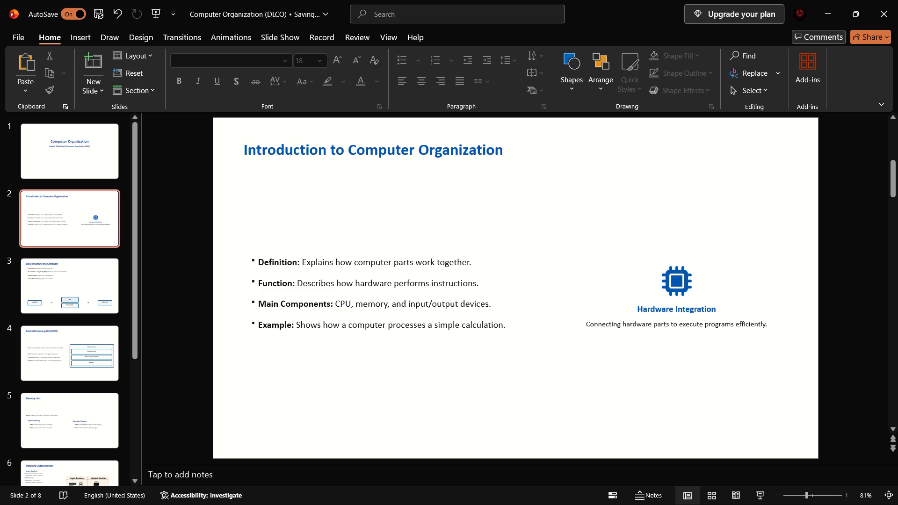
pyautogui.click(684, 286)
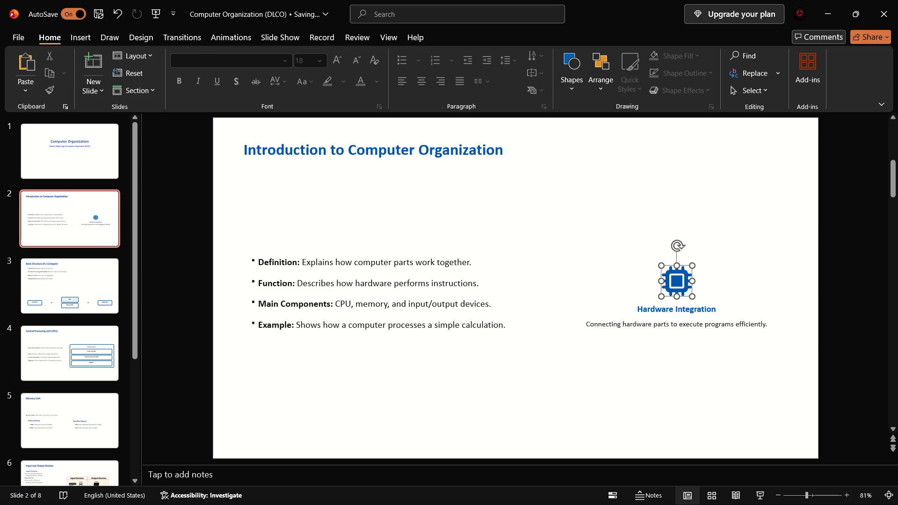
pyautogui.hotkey('ctrl', 'x')
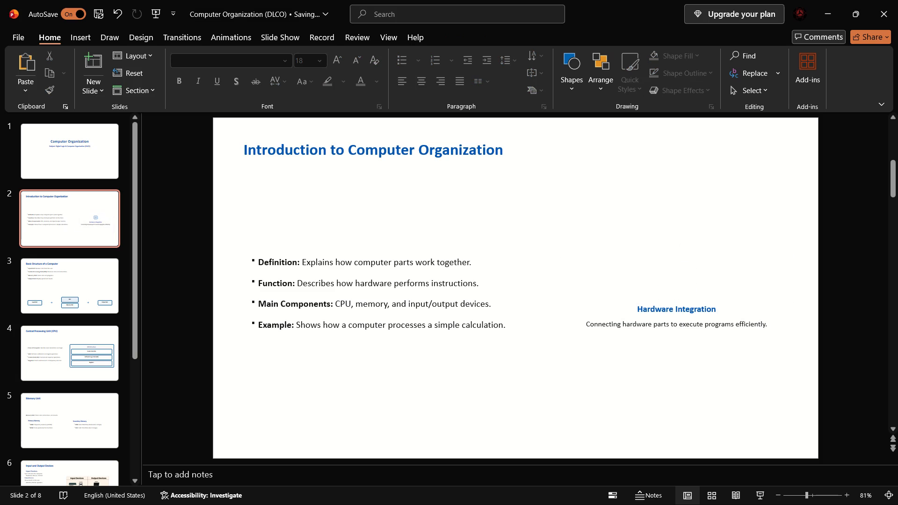
# Stretch the "Hardware Integration" text box downward from its lower edge.
pyautogui.click(624, 300)
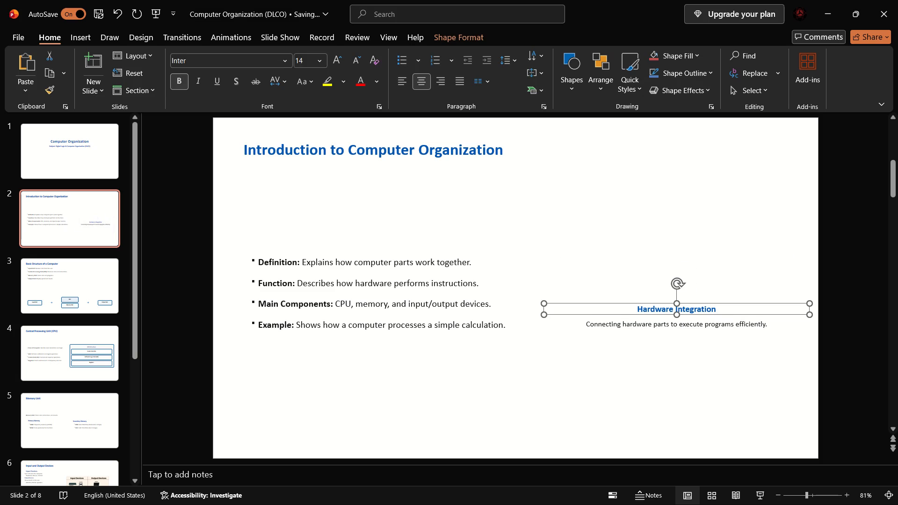
pyautogui.moveTo(676, 315); pyautogui.dragTo(673, 335)
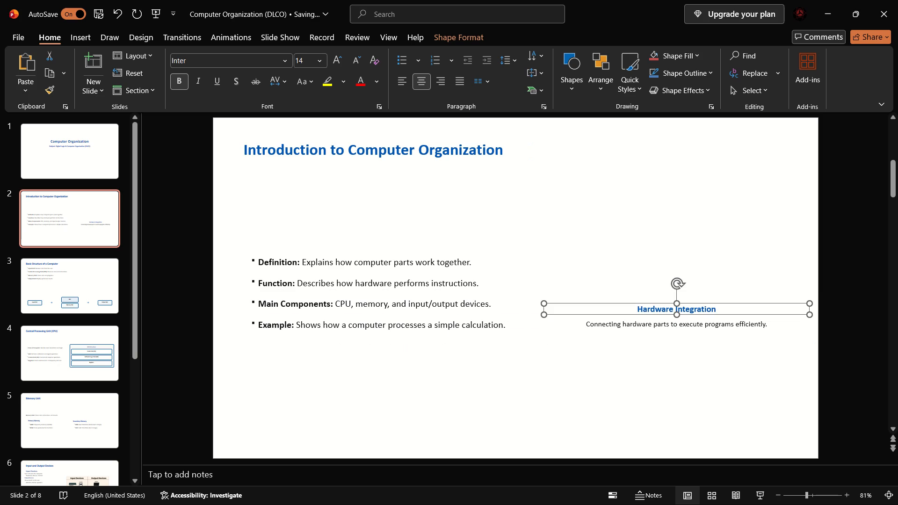
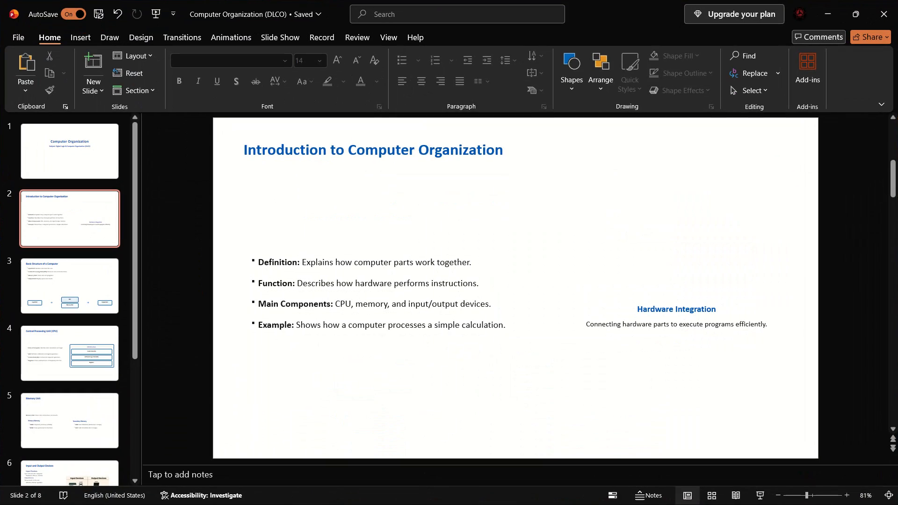
# Copy a sharing link to the Computer Organization (DLCO) presentation.
pyautogui.click(855, 39)
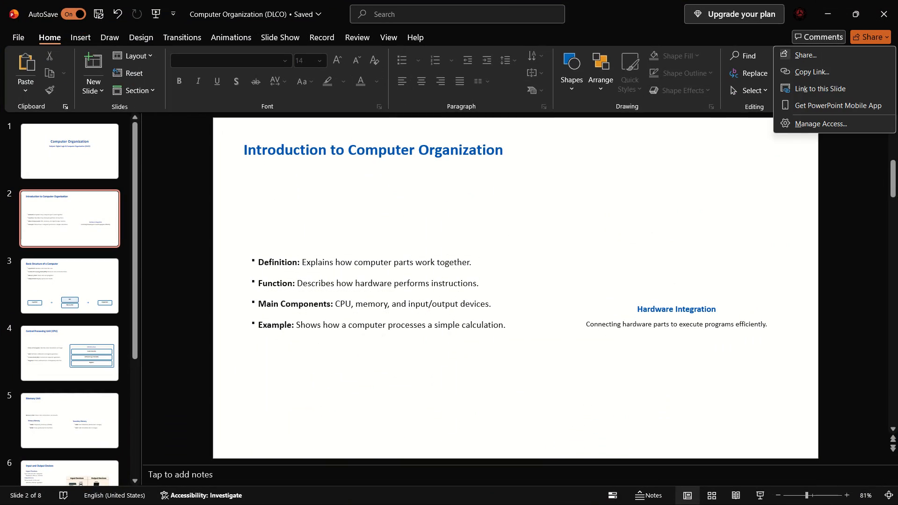
pyautogui.click(824, 75)
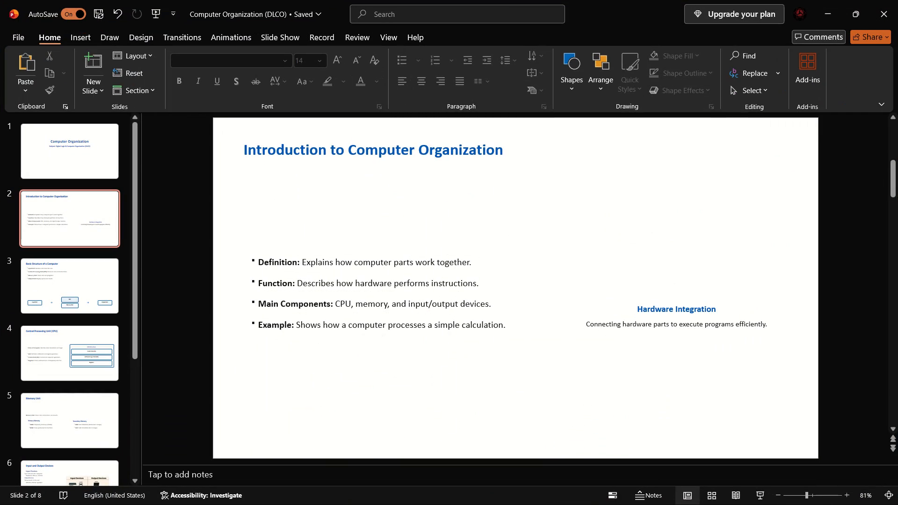
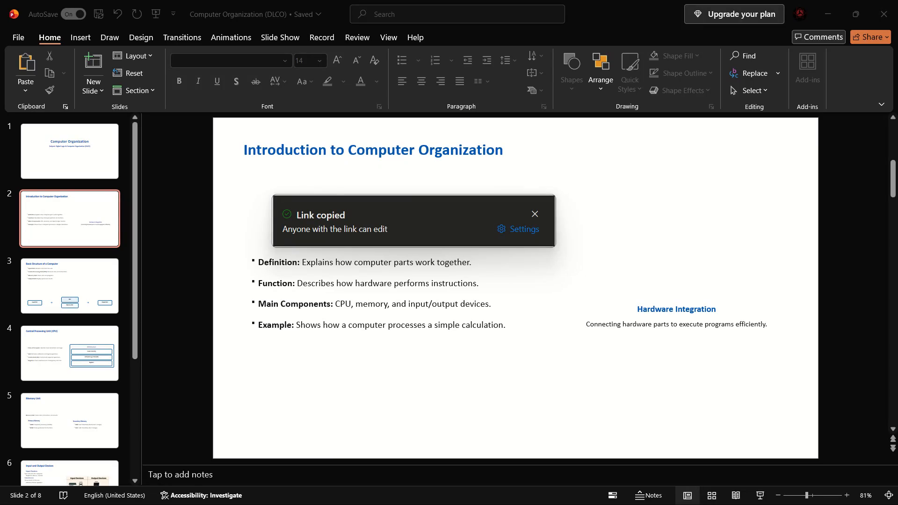
# Dismiss the sharing link confirmation.
pyautogui.click(536, 207)
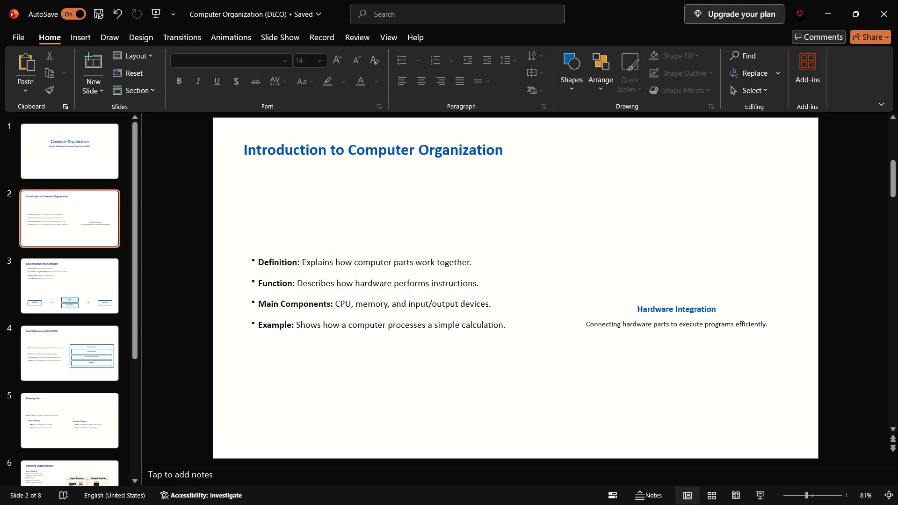
# Move the "Definition" text line on slide 2 up to just below the "Introduction to Computer Organization" heading.
pyautogui.click(264, 256)
pyautogui.click(315, 252)
pyautogui.moveTo(315, 252); pyautogui.dragTo(314, 216)
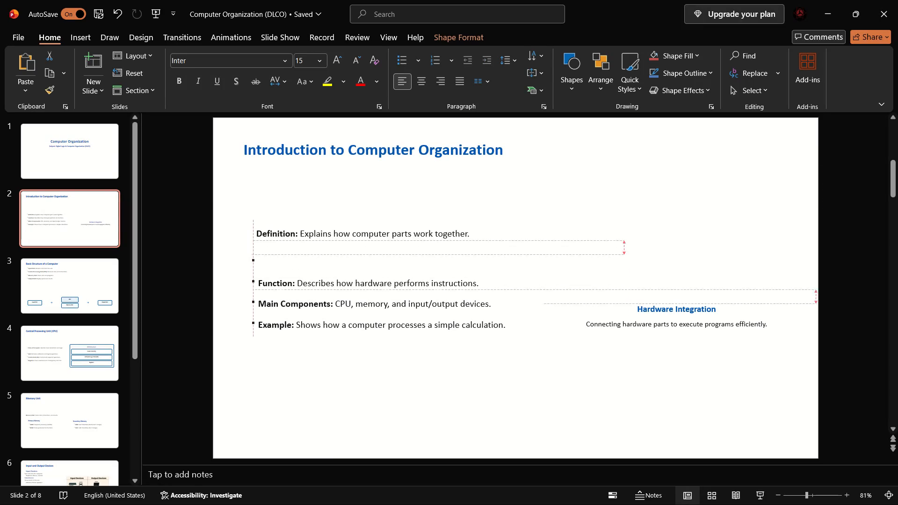
pyautogui.moveTo(314, 216); pyautogui.dragTo(300, 160)
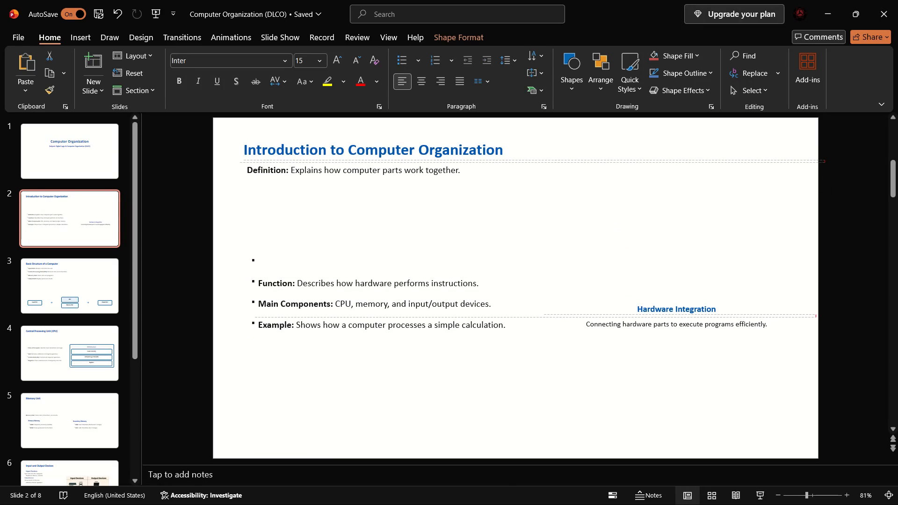
pyautogui.moveTo(300, 160); pyautogui.dragTo(303, 169)
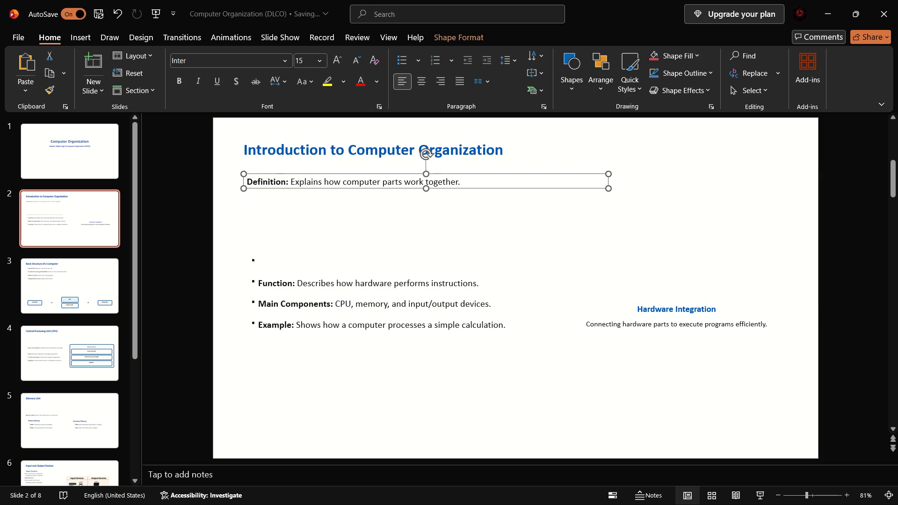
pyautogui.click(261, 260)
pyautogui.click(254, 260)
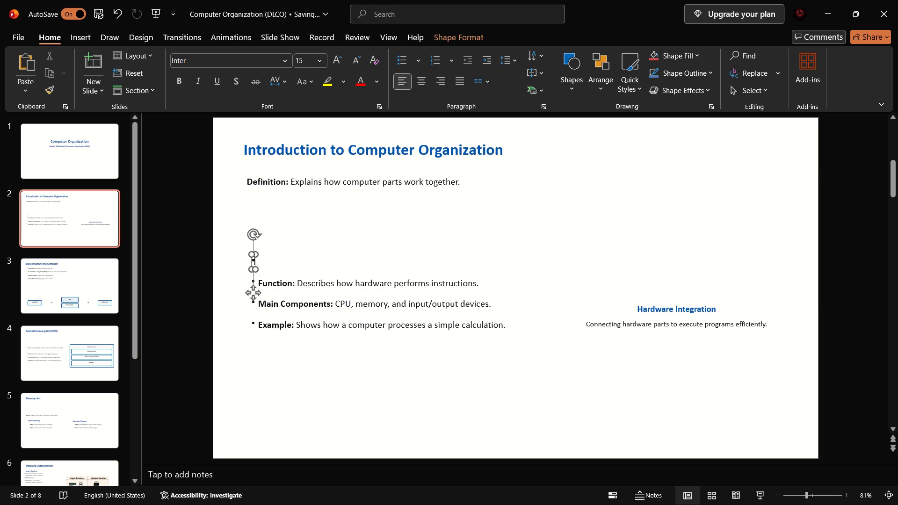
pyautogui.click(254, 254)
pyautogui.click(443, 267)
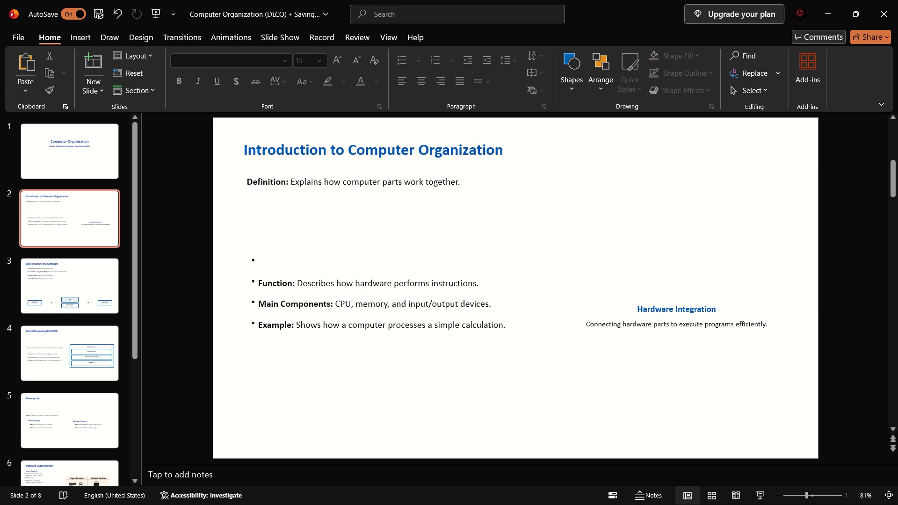
# Move the "Function" text line on slide 2 up to just below the "Definition" line.
pyautogui.click(365, 283)
pyautogui.moveTo(364, 276); pyautogui.dragTo(345, 195)
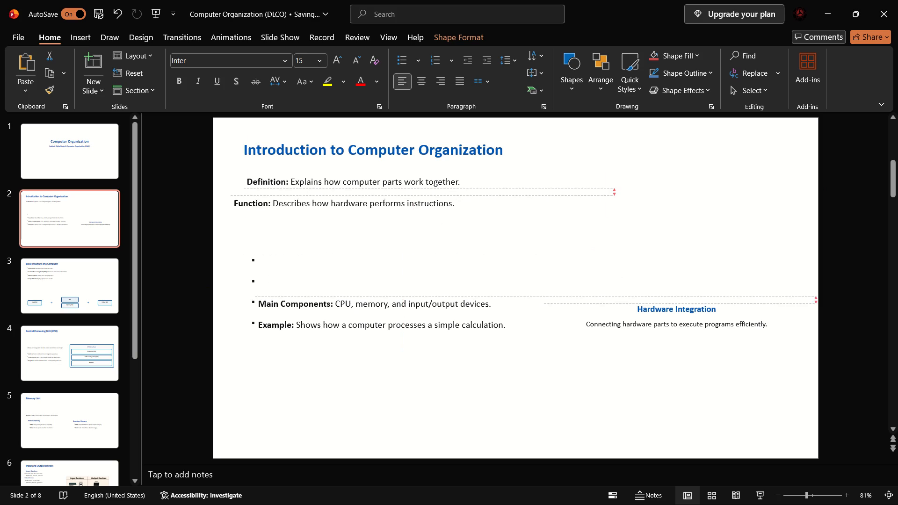
pyautogui.moveTo(345, 195); pyautogui.dragTo(358, 193)
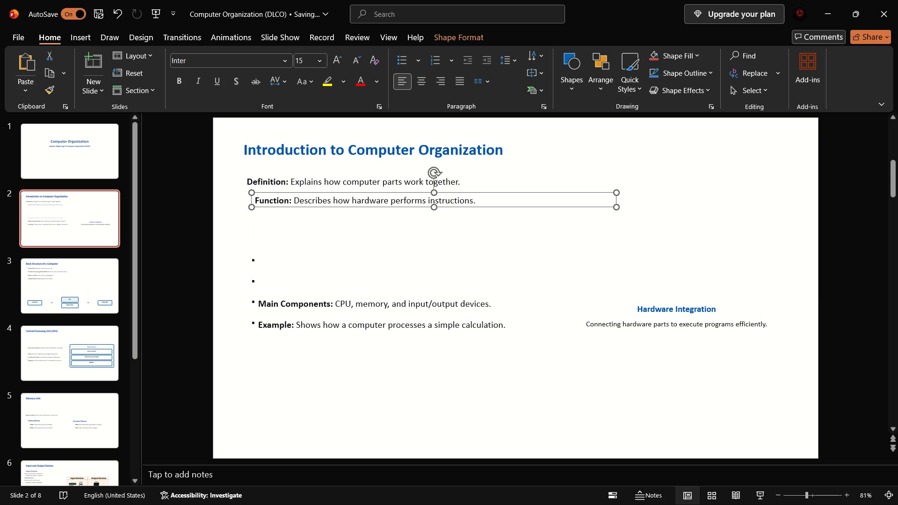
# Move the detached upper bullet marker up to sit directly in front of the "Definition" line on slide 2.
pyautogui.click(254, 259)
pyautogui.moveTo(254, 259); pyautogui.dragTo(252, 245)
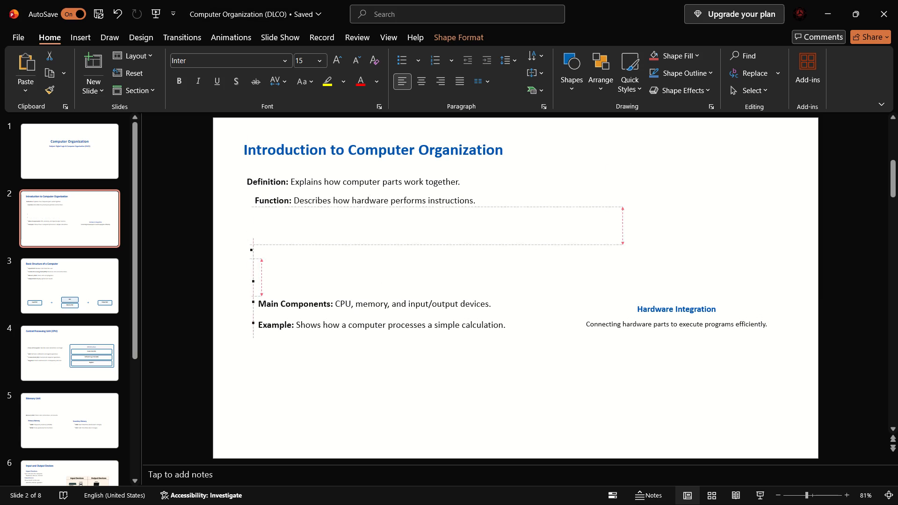
pyautogui.moveTo(252, 245); pyautogui.dragTo(245, 181)
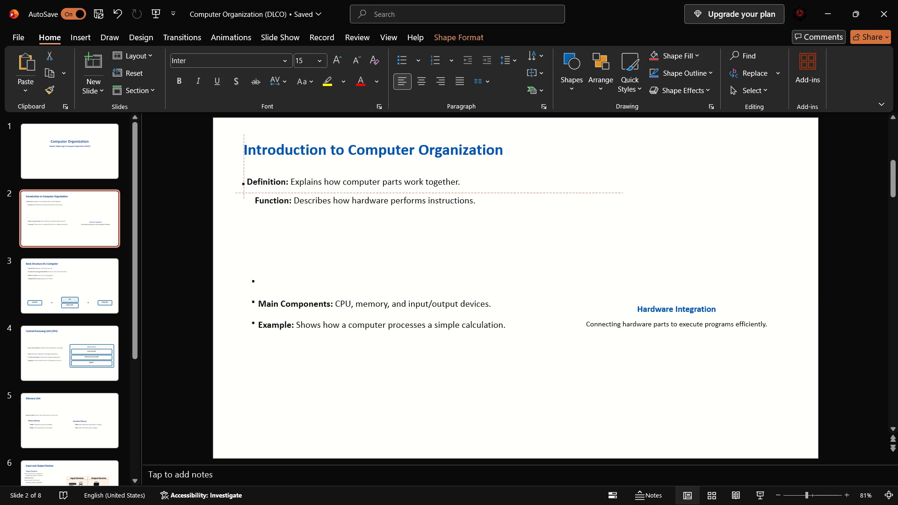
pyautogui.moveTo(245, 181); pyautogui.dragTo(244, 181)
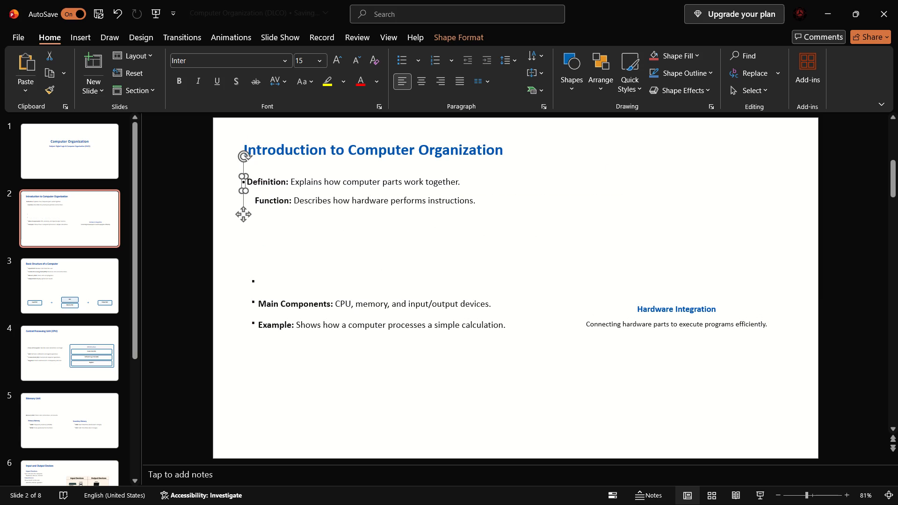
pyautogui.click(350, 232)
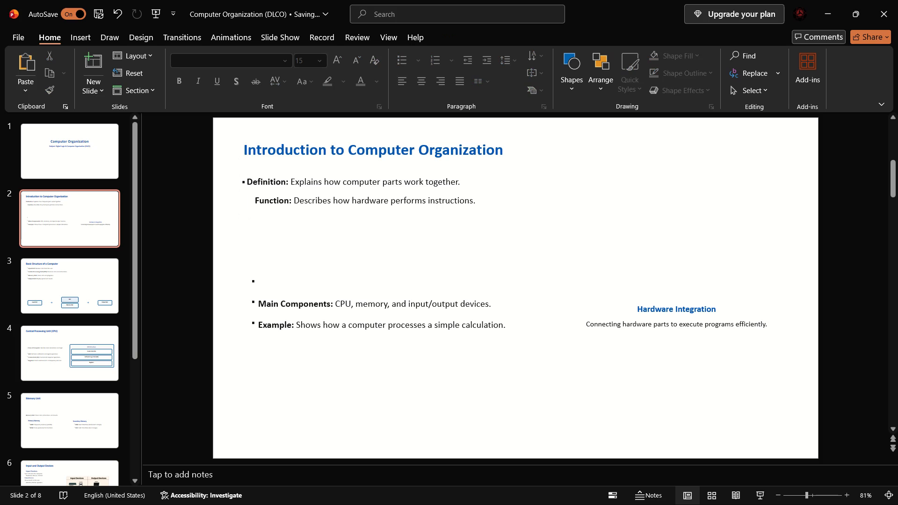
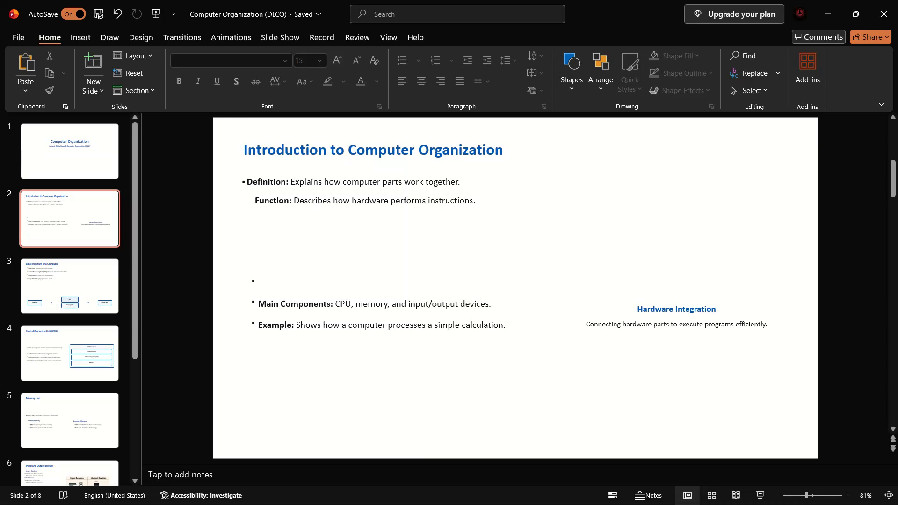
# Move the "Function" text line on slide 2 slightly up and left so it aligns directly beneath the "Definition" line.
pyautogui.click(319, 205)
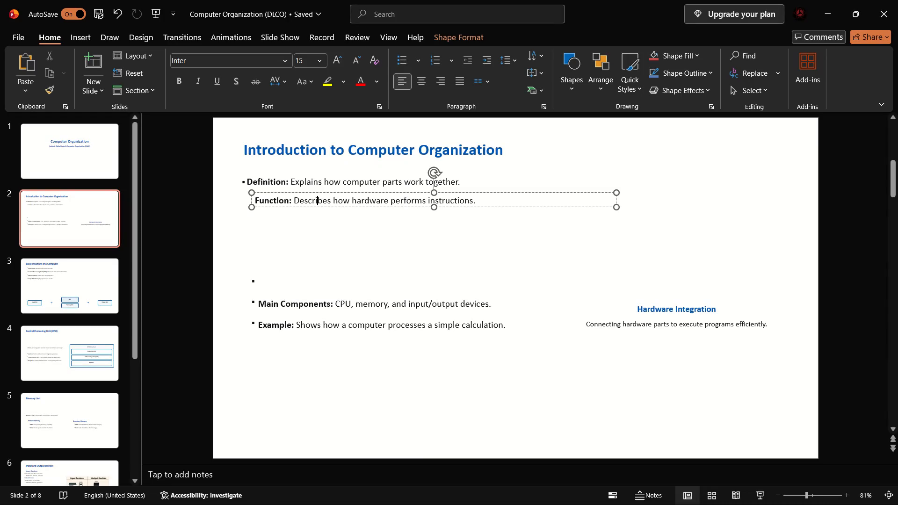
pyautogui.moveTo(286, 190); pyautogui.dragTo(275, 184)
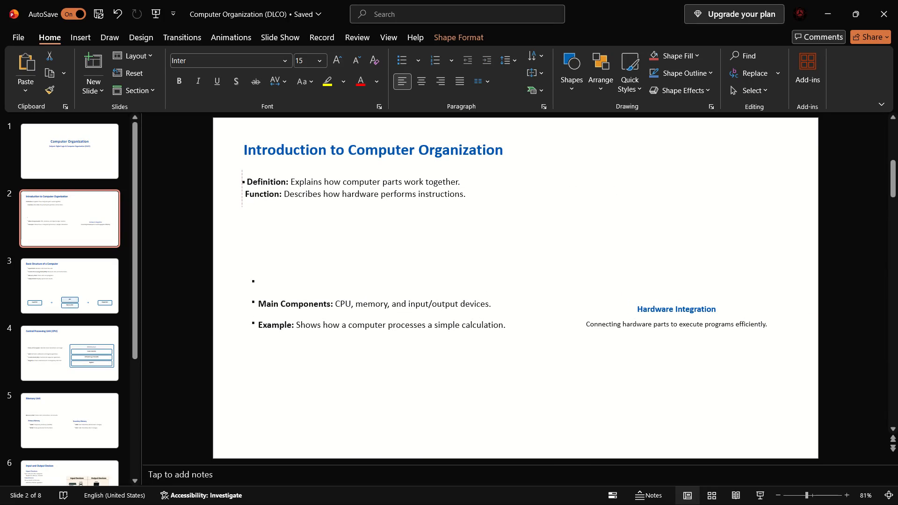
pyautogui.moveTo(275, 184); pyautogui.dragTo(275, 185)
pyautogui.click(268, 197)
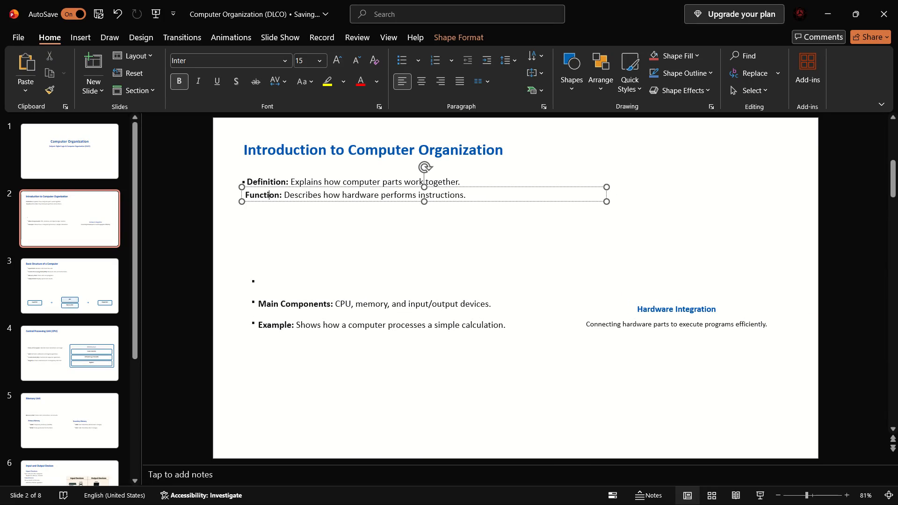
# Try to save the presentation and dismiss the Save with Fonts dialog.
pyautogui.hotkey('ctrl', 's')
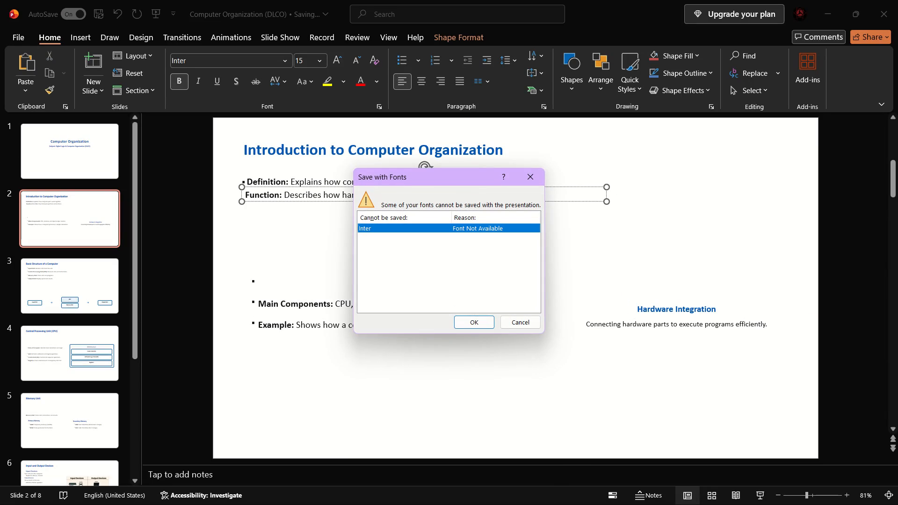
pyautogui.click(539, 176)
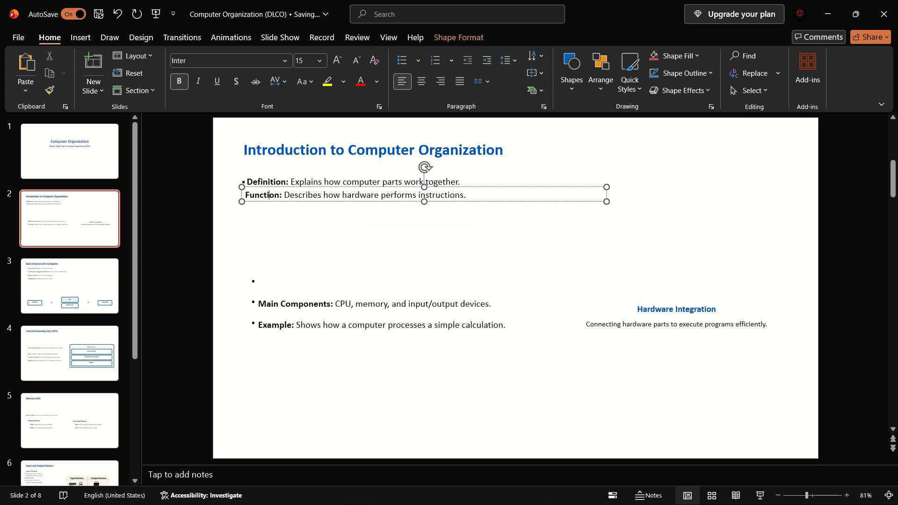
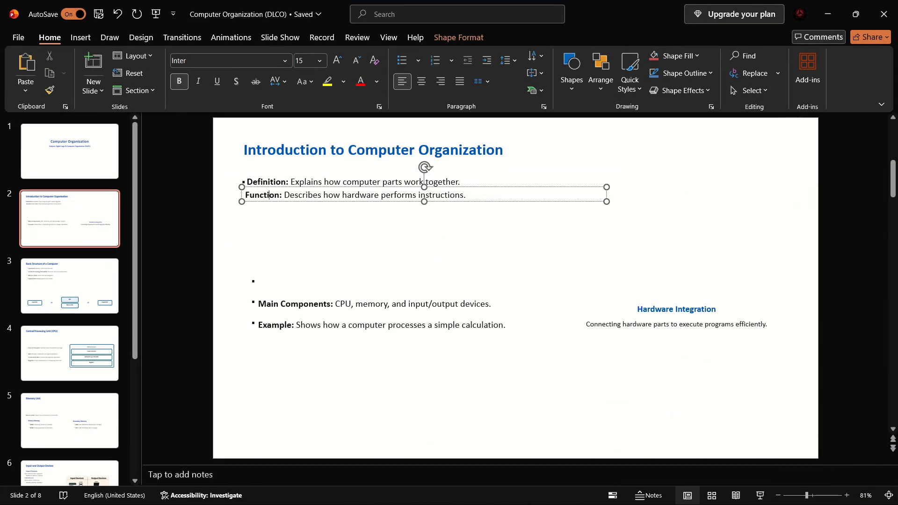
# Set the font size of the whole "Function" text line on slide 2 to 18.
pyautogui.hotkey('ctrl', 'a')
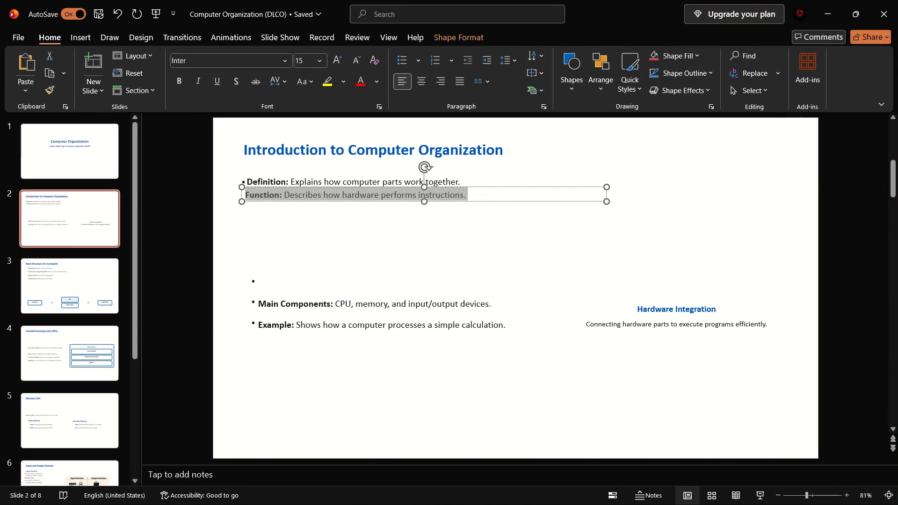
pyautogui.click(305, 60)
pyautogui.write('18')
pyautogui.press('Return')
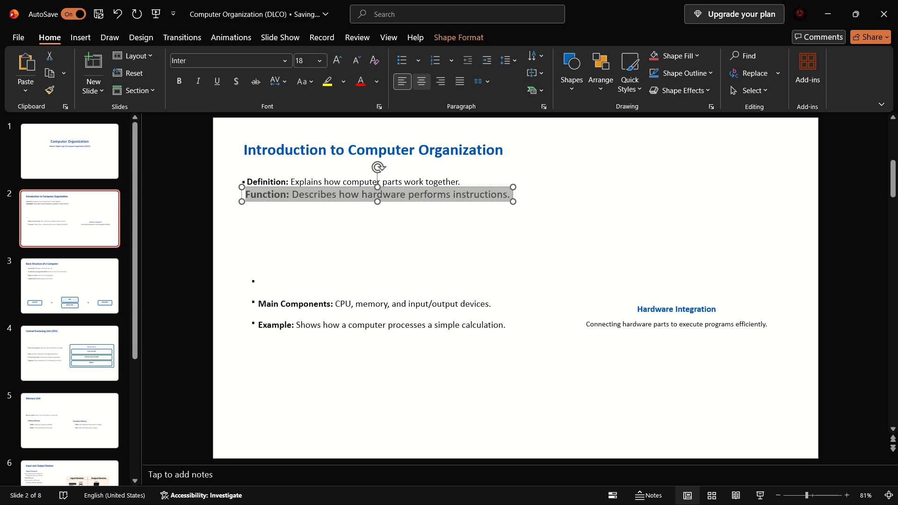
# Set the font size of the whole "Definition" text line on slide 2 to 18.
pyautogui.click(462, 182)
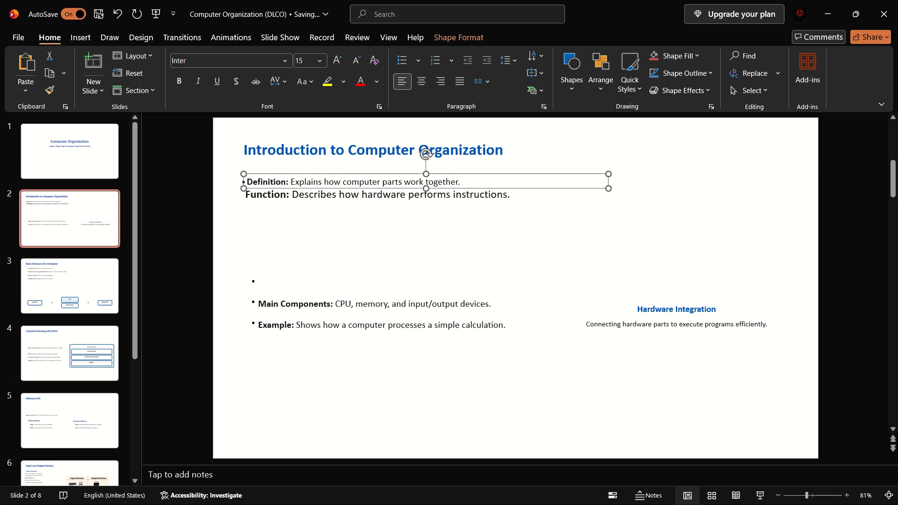
pyautogui.hotkey('ctrl', 'a')
pyautogui.click(448, 184)
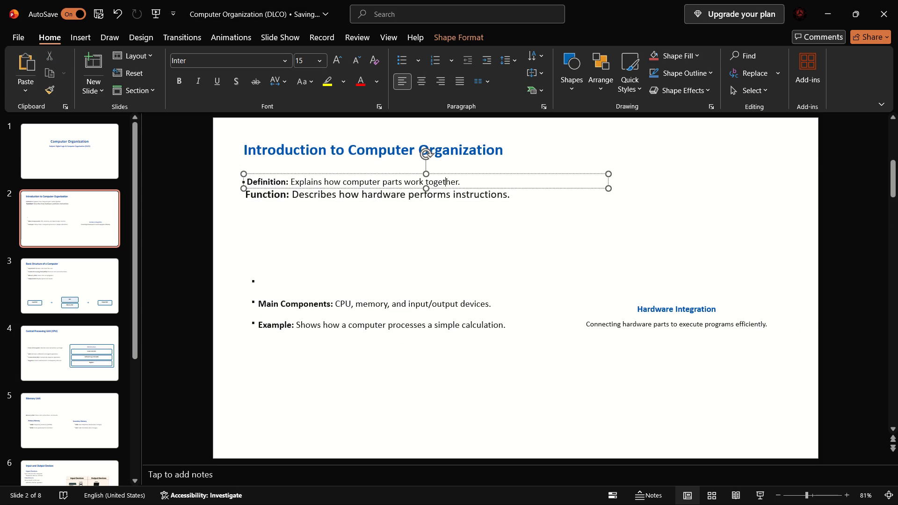
pyautogui.hotkey('ctrl', 'a')
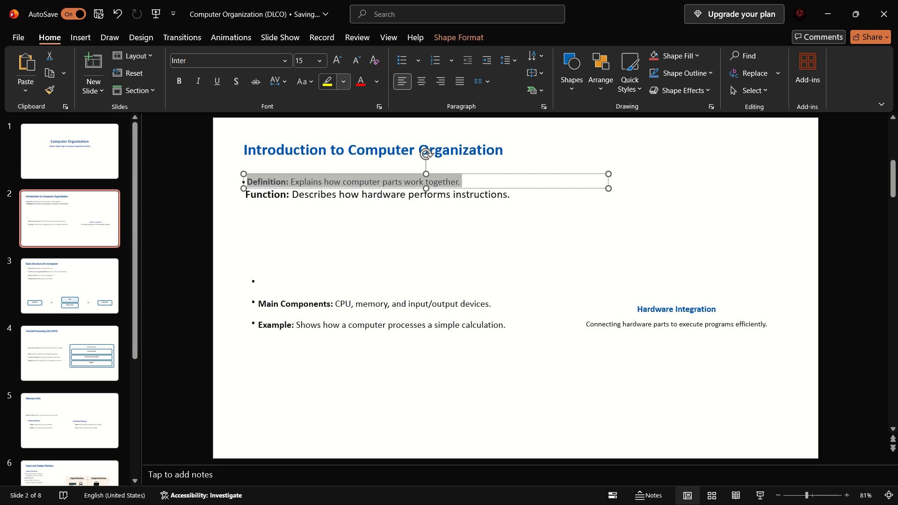
pyautogui.click(308, 57)
pyautogui.write('18')
pyautogui.press('Return')
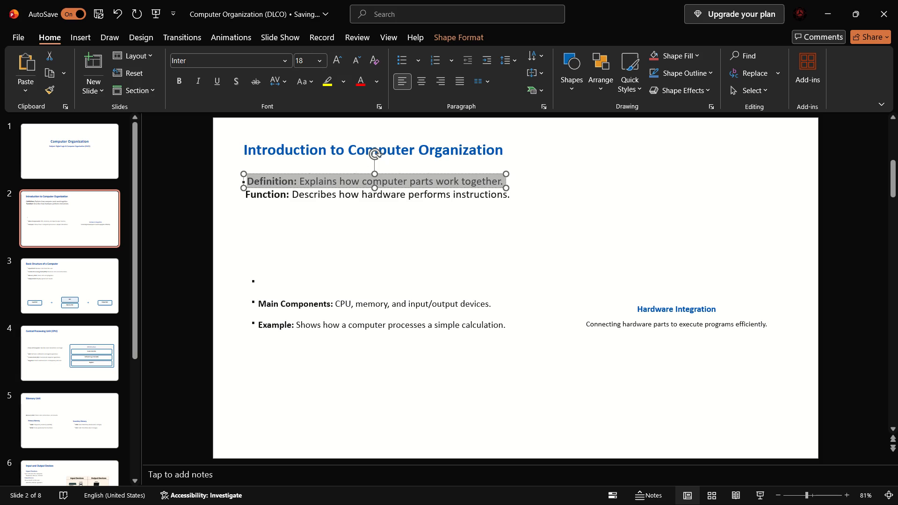
# Set the font size of the whole "Main Components" text line on slide 2 to 18.
pyautogui.click(286, 311)
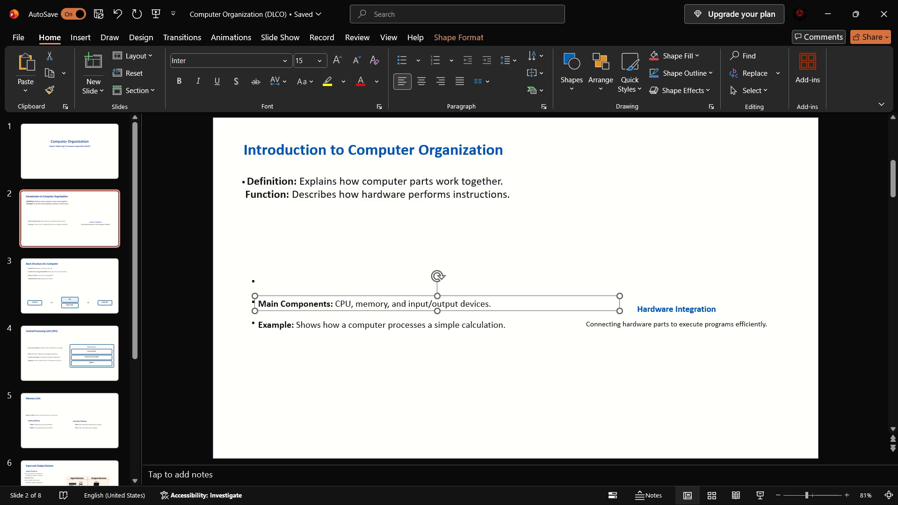
pyautogui.keyDown('ctrl'); pyautogui.click(282, 303); pyautogui.keyUp('ctrl')
pyautogui.hotkey('ctrl', 'a')
pyautogui.keyDown('ctrl'); pyautogui.click(282, 303); pyautogui.keyUp('ctrl')
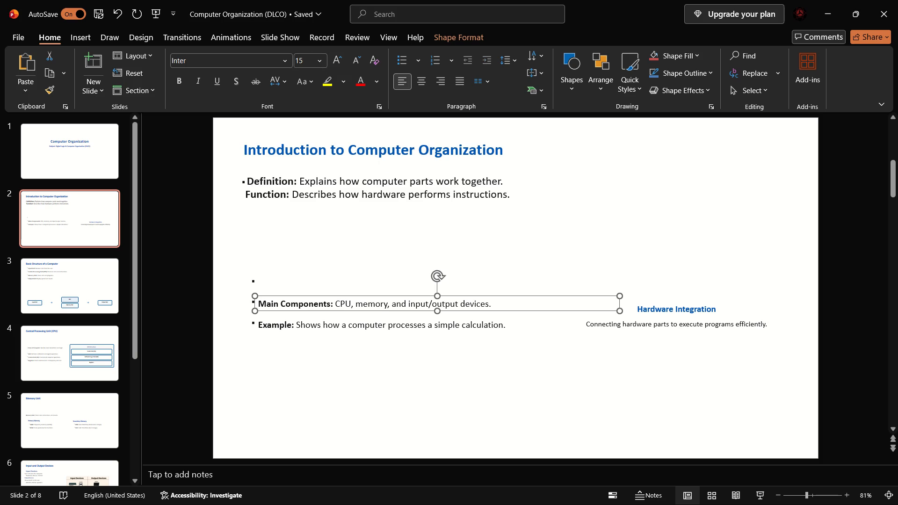
pyautogui.click(282, 303)
pyautogui.hotkey('ctrl', 'a')
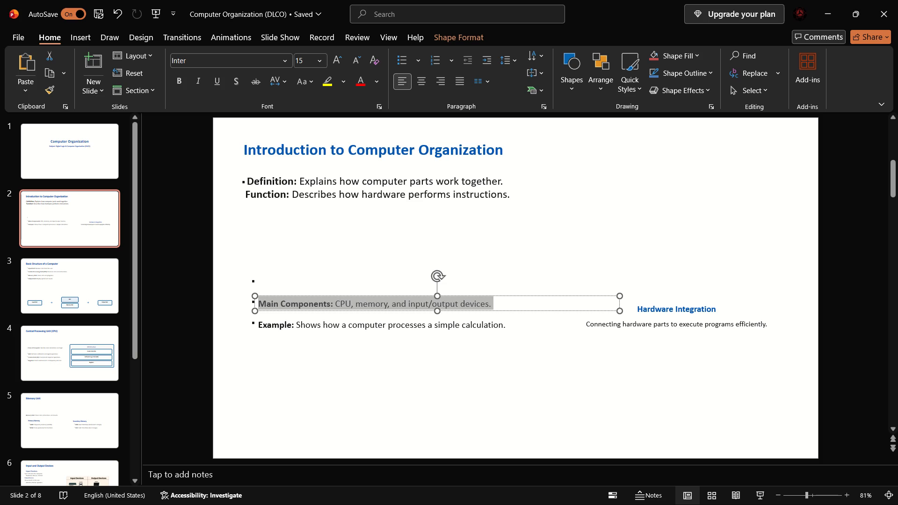
pyautogui.click(309, 58)
pyautogui.write('18')
pyautogui.press('Return')
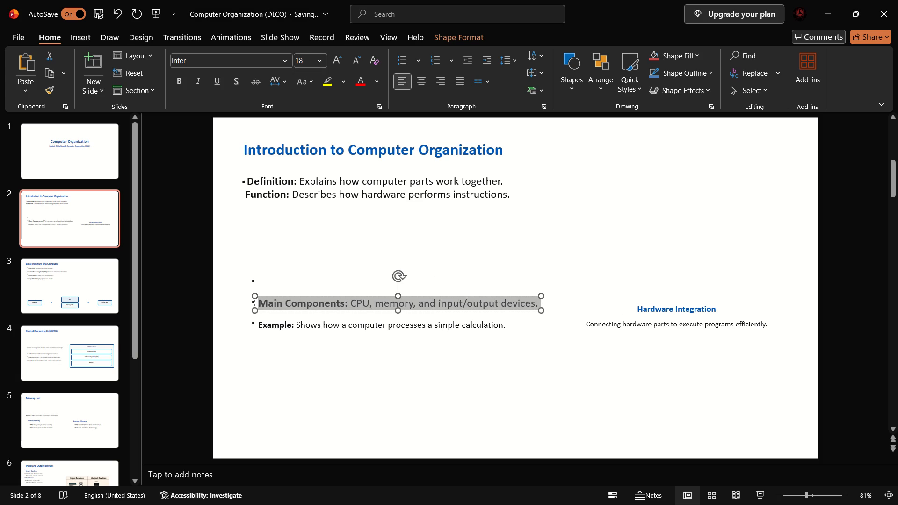
# Set the font size of the whole "Example" text line on slide 2 to 18.
pyautogui.click(319, 331)
pyautogui.hotkey('ctrl', 'a')
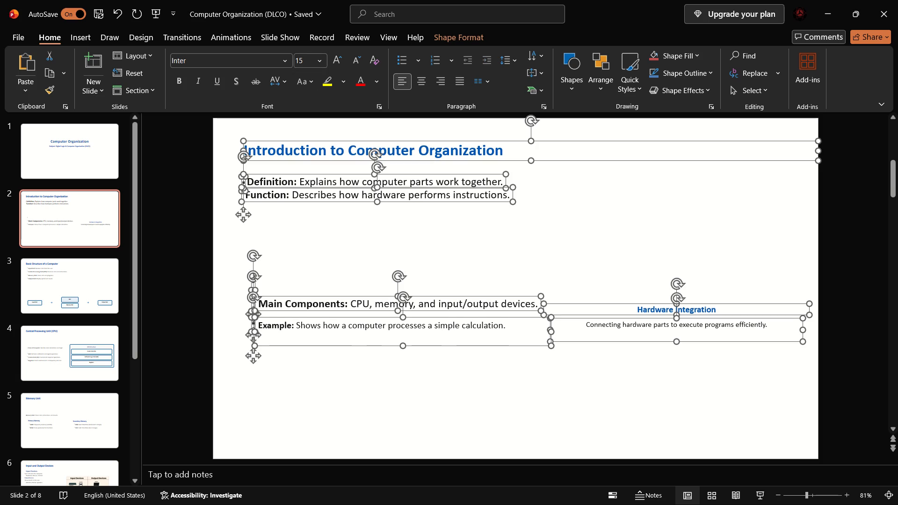
pyautogui.doubleClick(319, 328)
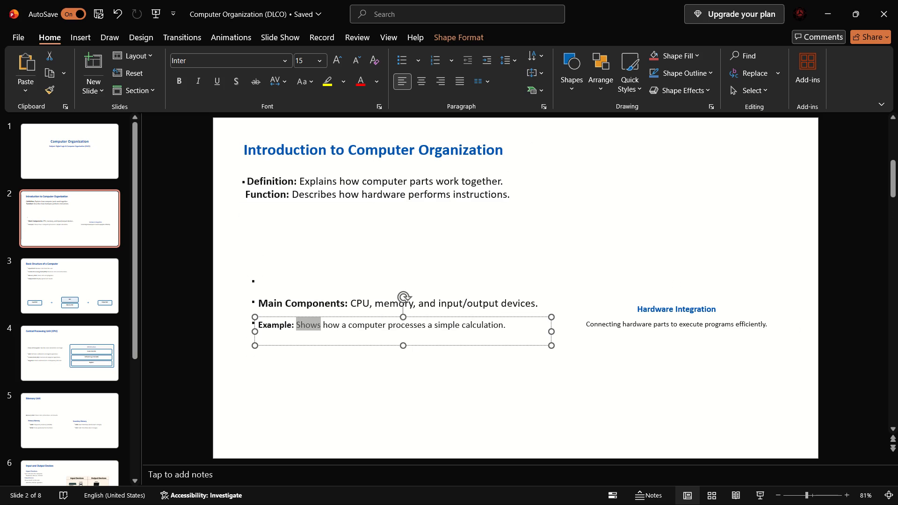
pyautogui.hotkey('ctrl', 'a')
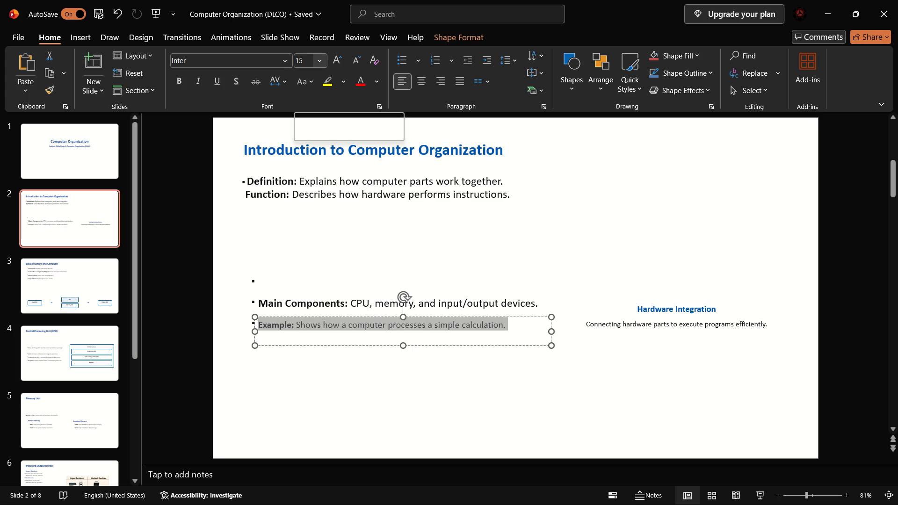
pyautogui.click(304, 61)
pyautogui.write('18')
pyautogui.press('Return')
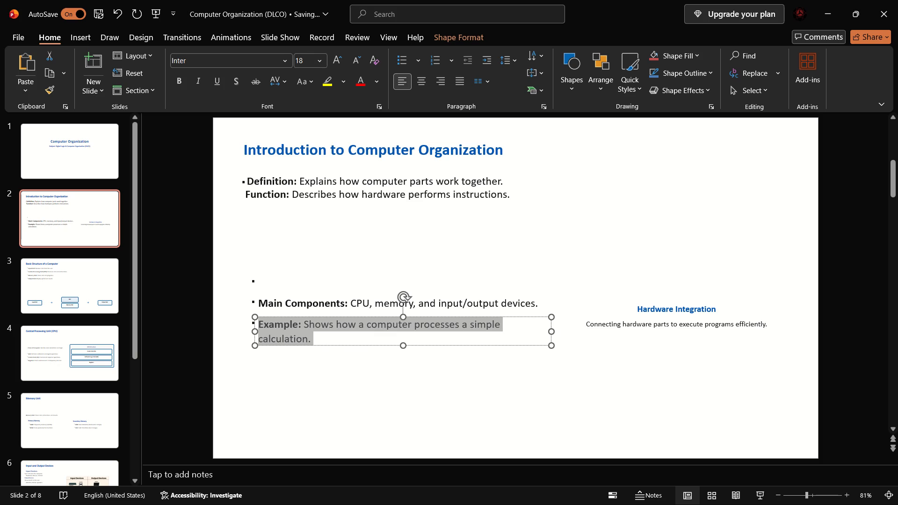
# Widen the "Example" text box on slide 2 so its sentence fits on a single line.
pyautogui.moveTo(552, 335); pyautogui.dragTo(548, 331)
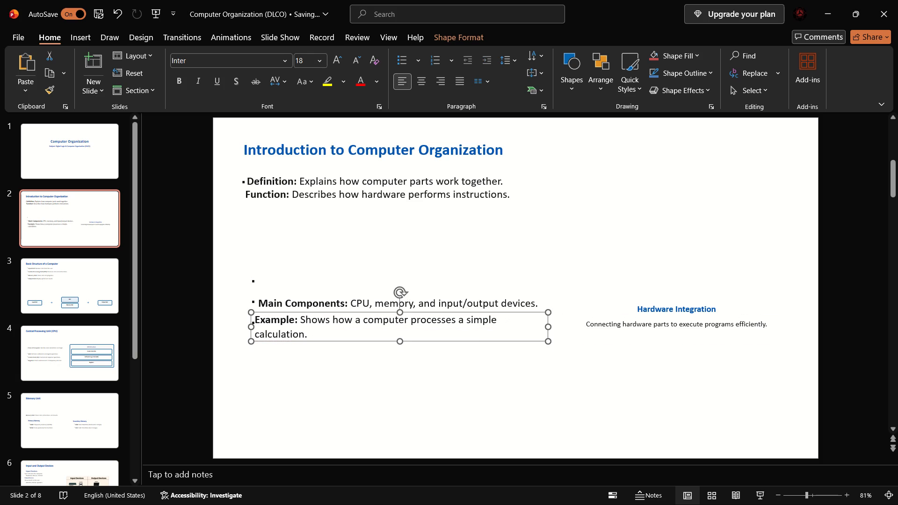
pyautogui.moveTo(549, 329); pyautogui.dragTo(568, 326)
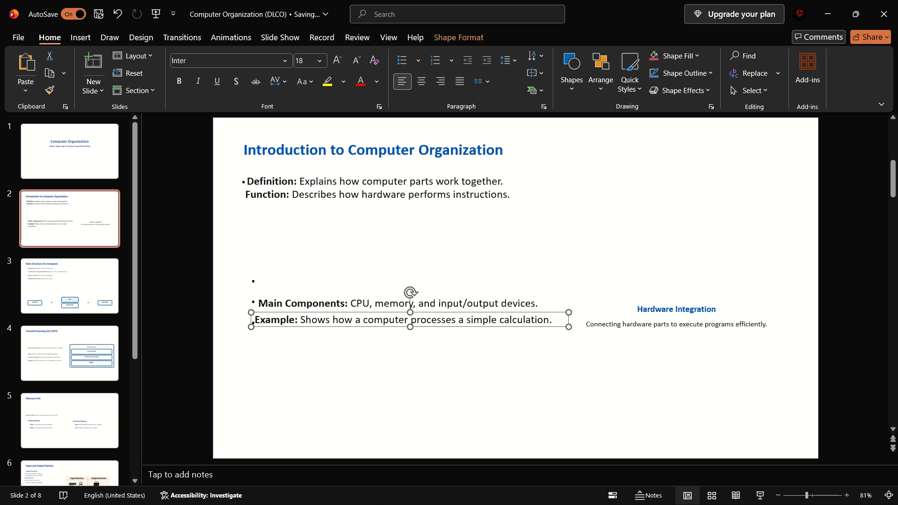
# Move the "Main Components" line up beneath the "Function" line and lower "Function" slightly to even out the spacing.
pyautogui.click(369, 300)
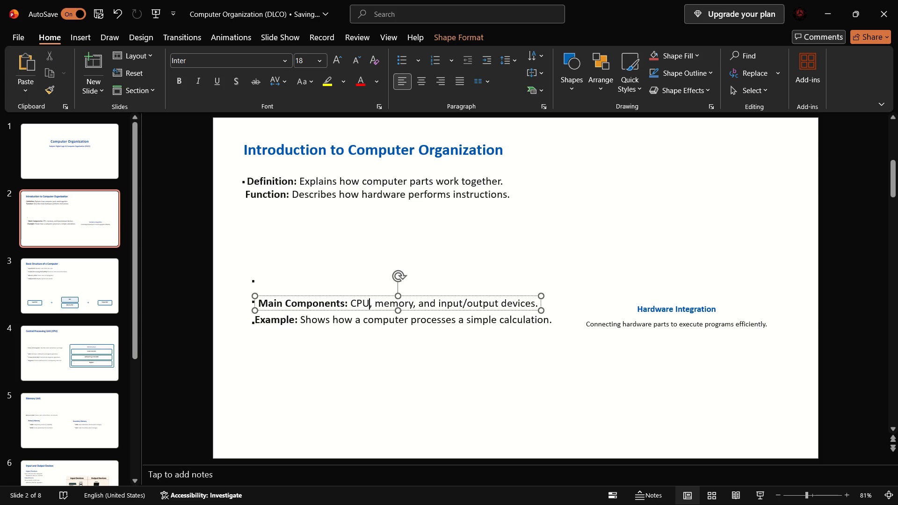
pyautogui.moveTo(370, 296); pyautogui.dragTo(354, 211)
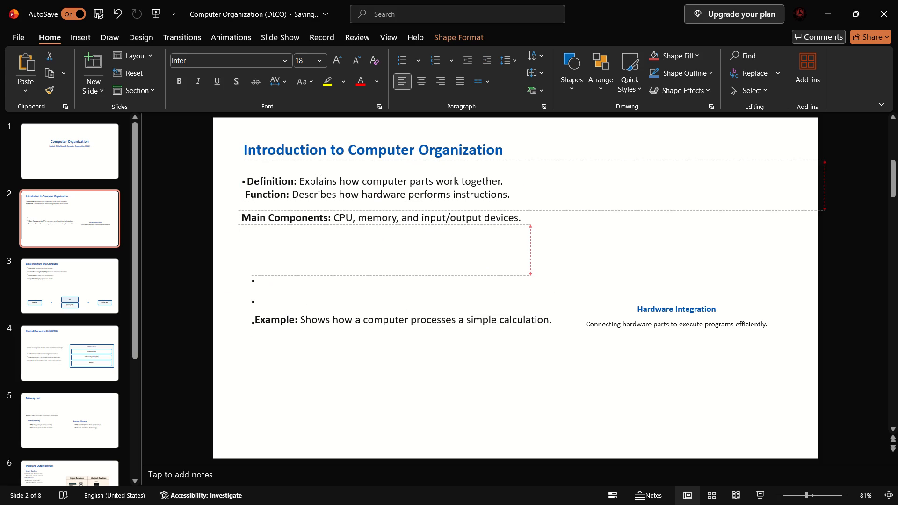
pyautogui.moveTo(354, 211); pyautogui.dragTo(354, 212)
pyautogui.click(353, 197)
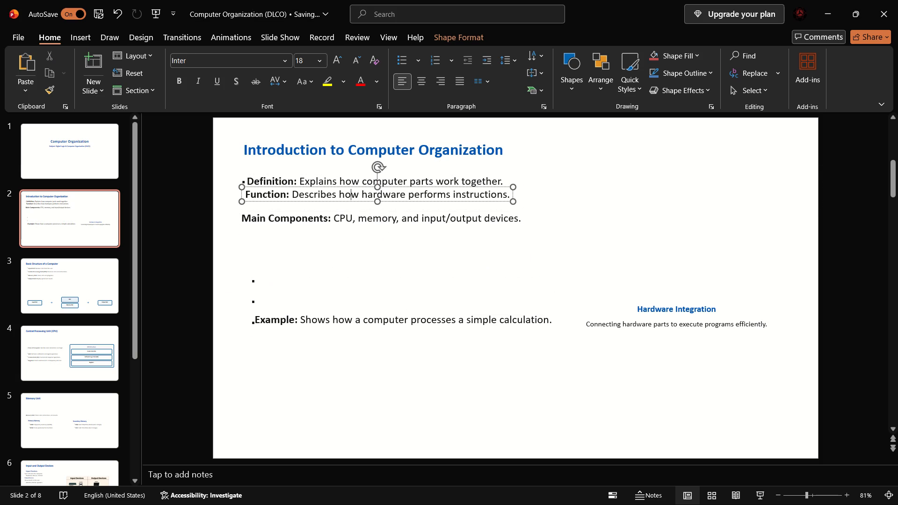
pyautogui.moveTo(355, 187); pyautogui.dragTo(355, 192)
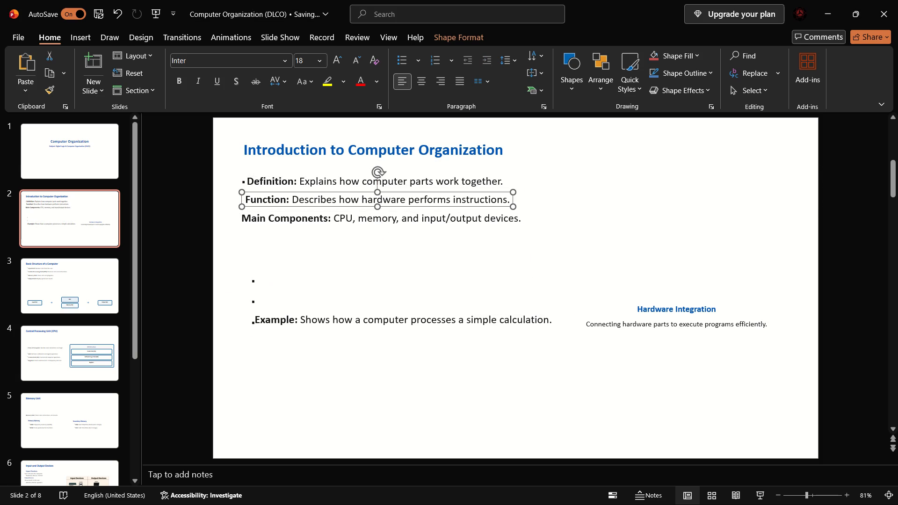
# Move the "Example" line up beneath "Main Components" and shift "Main Components" slightly right to align with the lines around it.
pyautogui.click(345, 318)
pyautogui.moveTo(347, 311); pyautogui.dragTo(344, 299)
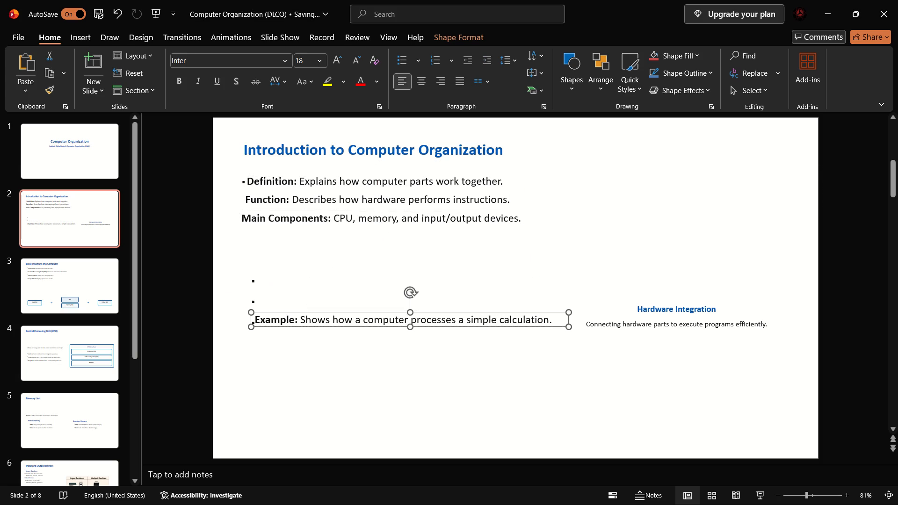
pyautogui.moveTo(344, 299); pyautogui.dragTo(337, 230)
pyautogui.click(326, 220)
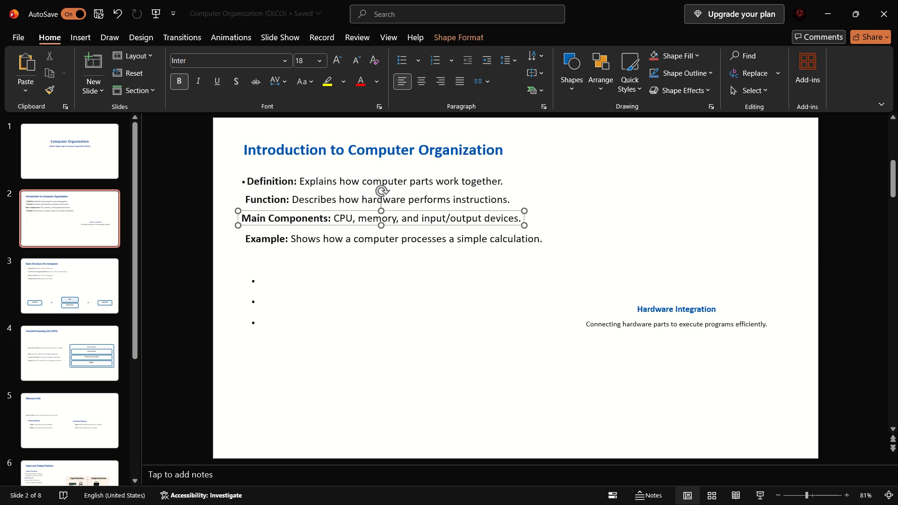
pyautogui.moveTo(333, 209); pyautogui.dragTo(339, 209)
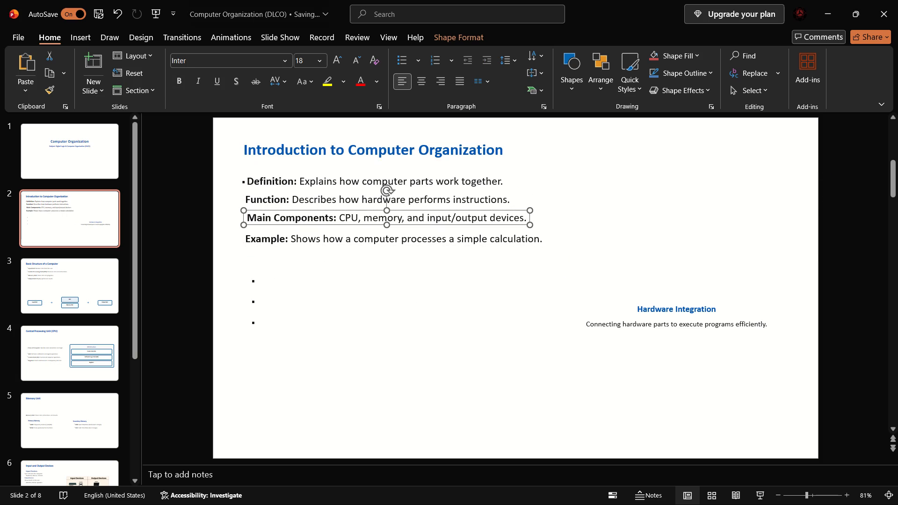
# Remove the three loose bullet marks below the text lines on slide 2 and the bullet beside the "Definition" line.
pyautogui.click(252, 284)
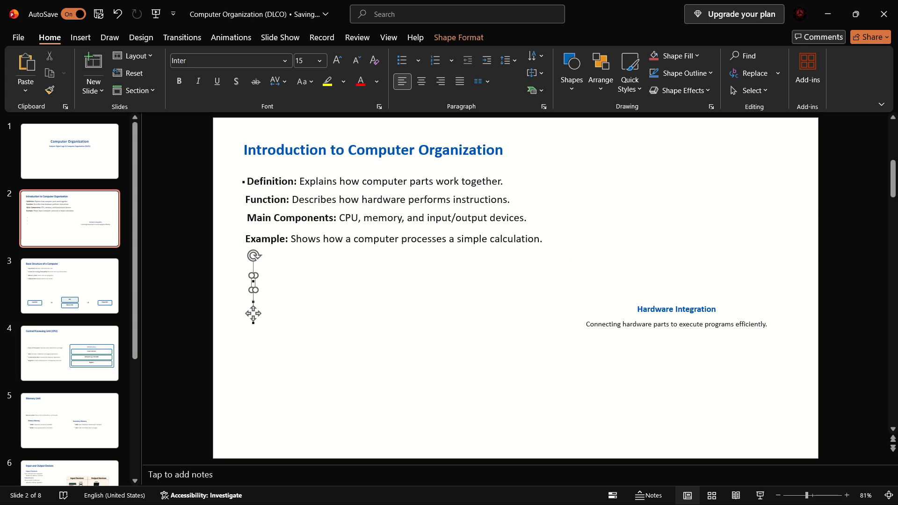
pyautogui.moveTo(252, 281); pyautogui.dragTo(243, 202)
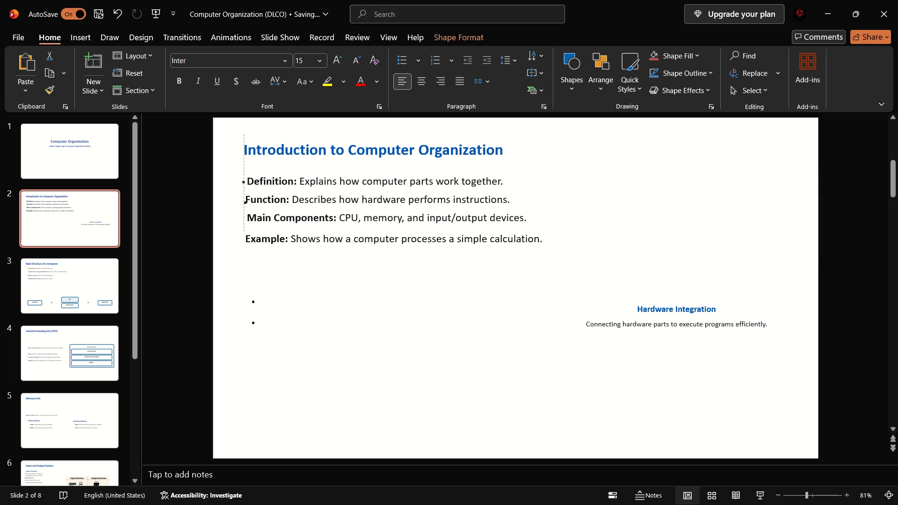
pyautogui.moveTo(243, 202); pyautogui.dragTo(258, 313)
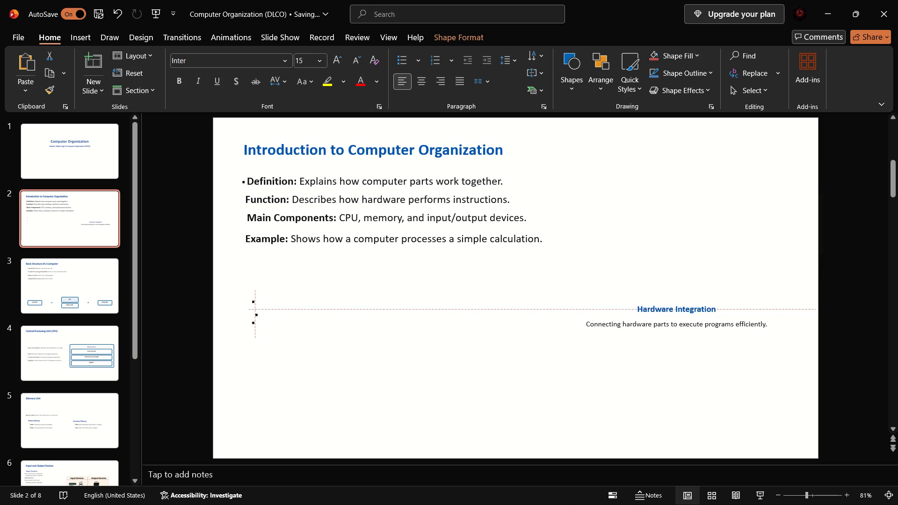
pyautogui.hotkey('ctrl', 'x')
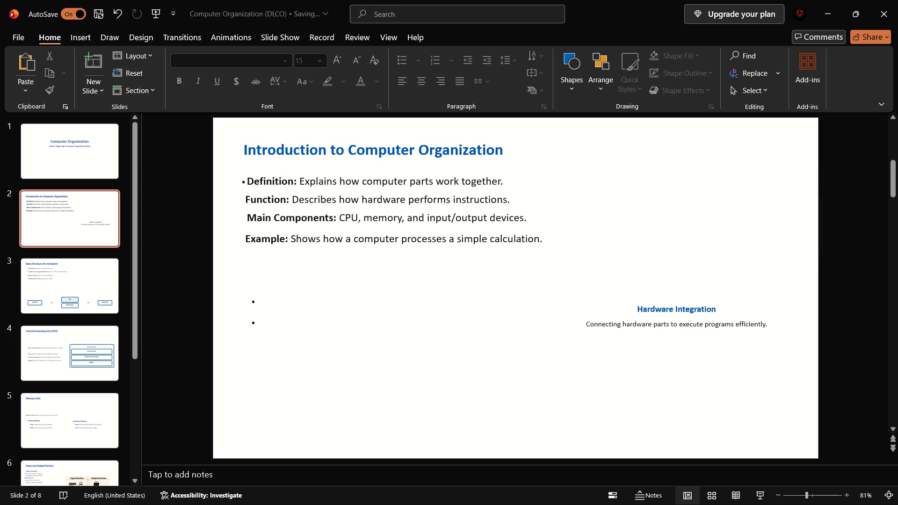
pyautogui.keyDown('ctrl'); pyautogui.click(252, 319); pyautogui.keyUp('ctrl')
pyautogui.hotkey('ctrl', 'x')
pyautogui.keyDown('ctrl'); pyautogui.click(249, 298); pyautogui.keyUp('ctrl')
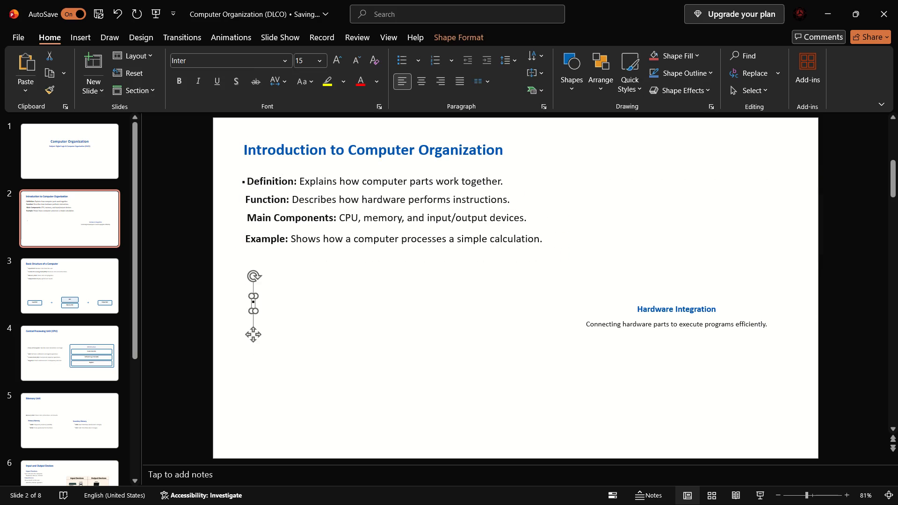
pyautogui.hotkey('ctrl', 'x')
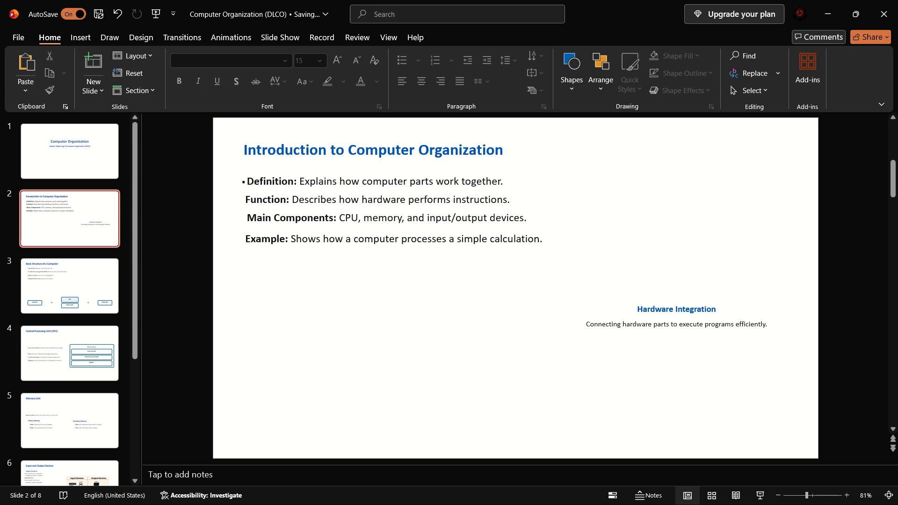
pyautogui.keyDown('ctrl'); pyautogui.click(243, 184); pyautogui.keyUp('ctrl')
pyautogui.hotkey('ctrl', 'x')
# Remove the "Hardware Integration" heading text box from slide 2.
pyautogui.click(649, 304)
pyautogui.click(649, 304)
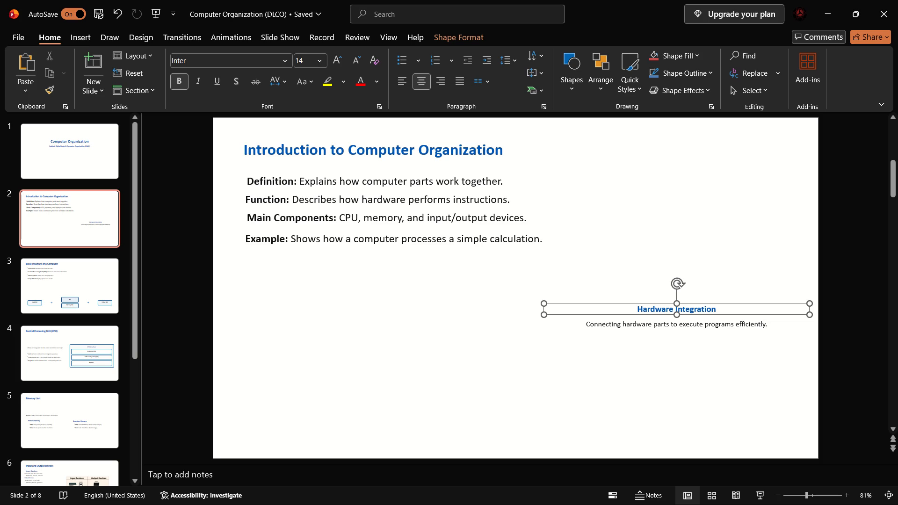
pyautogui.hotkey('ctrl', 'x')
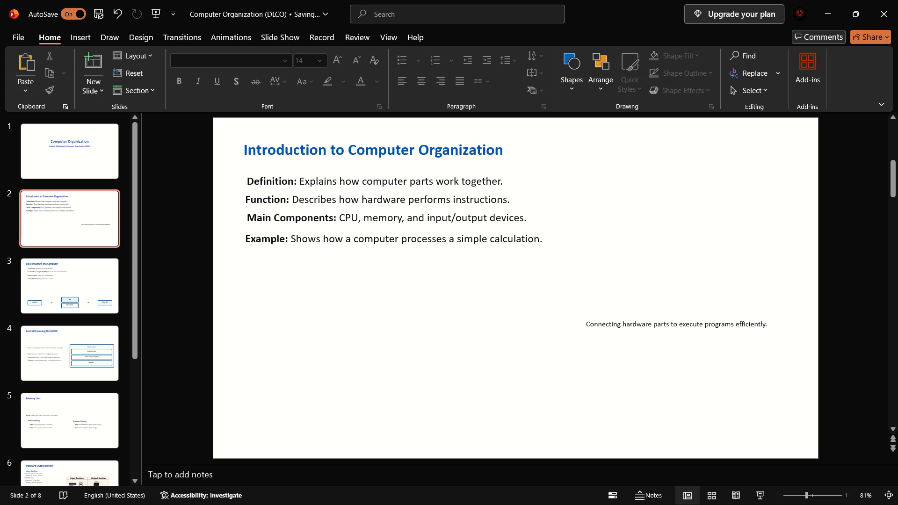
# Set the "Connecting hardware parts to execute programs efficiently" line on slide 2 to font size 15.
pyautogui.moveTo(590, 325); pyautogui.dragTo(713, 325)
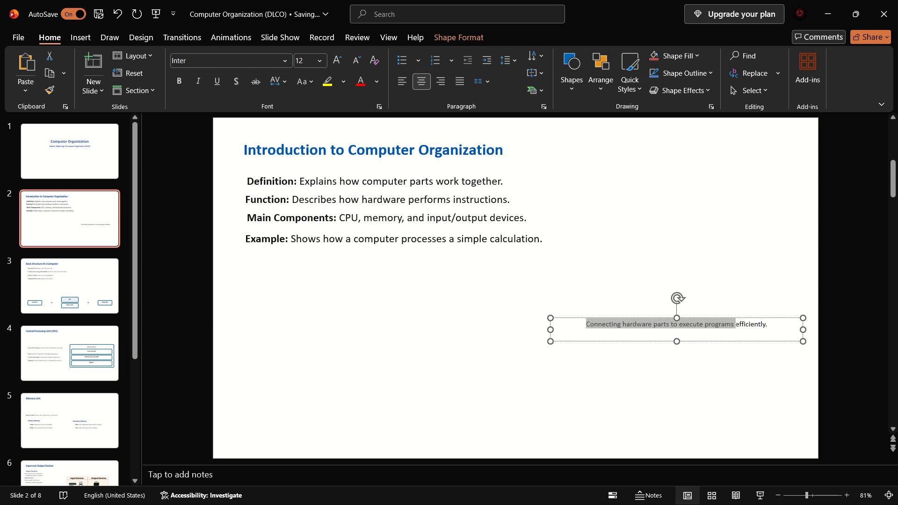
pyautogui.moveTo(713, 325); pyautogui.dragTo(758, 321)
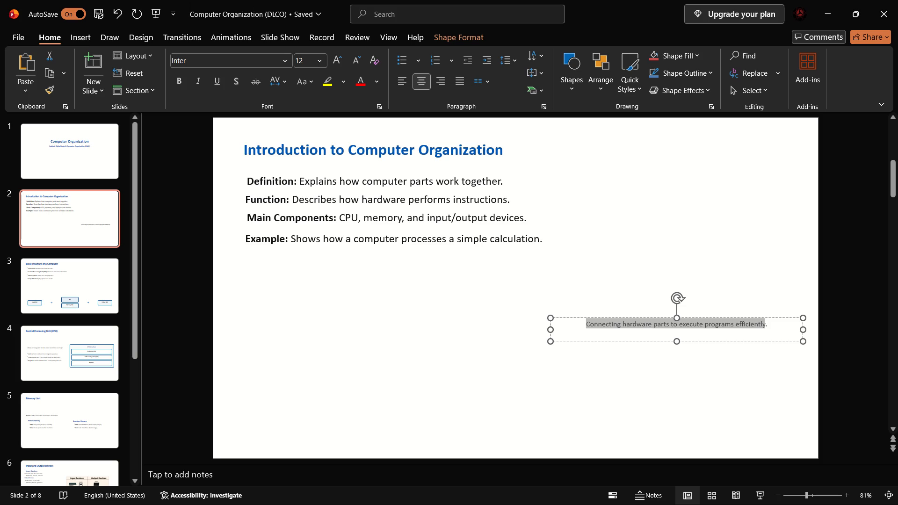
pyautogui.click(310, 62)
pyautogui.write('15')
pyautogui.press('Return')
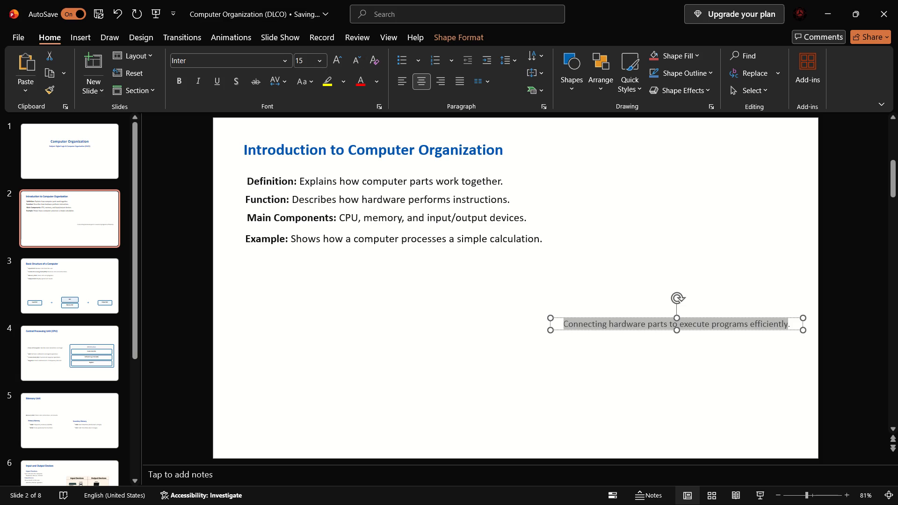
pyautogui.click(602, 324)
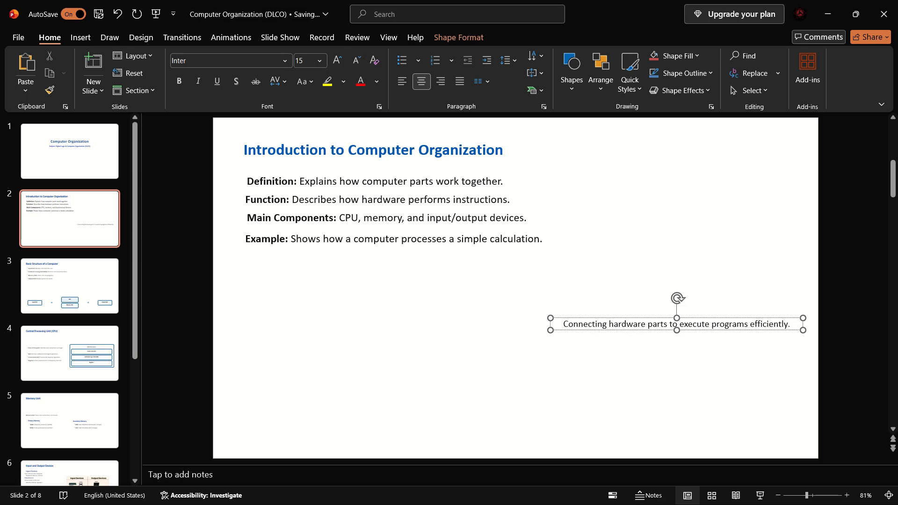
# Move the "Connecting hardware parts" line left and slightly up, into the area below the "Example" line.
pyautogui.moveTo(647, 318); pyautogui.dragTo(567, 312)
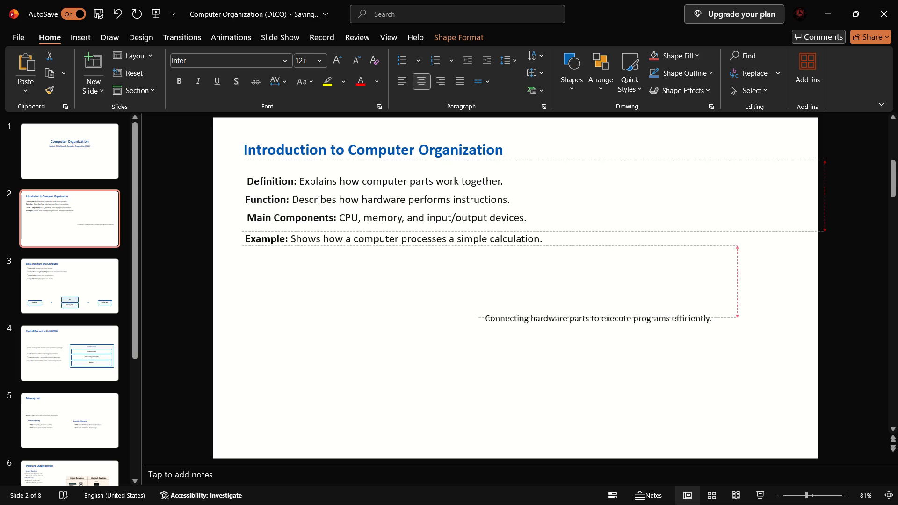
pyautogui.moveTo(567, 312); pyautogui.dragTo(499, 305)
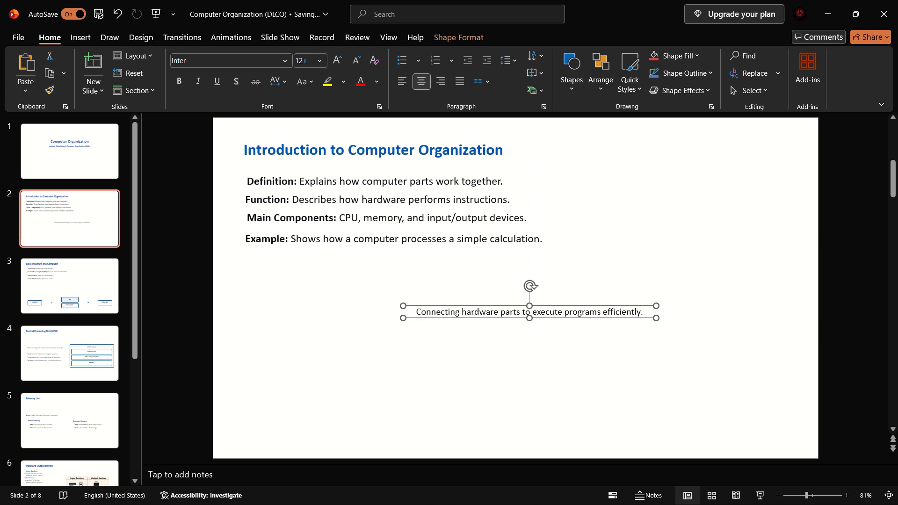
# Set the "Connecting hardware parts" line to font size 19 and widen its text box so the sentence fits on one line.
pyautogui.moveTo(417, 311); pyautogui.dragTo(630, 316)
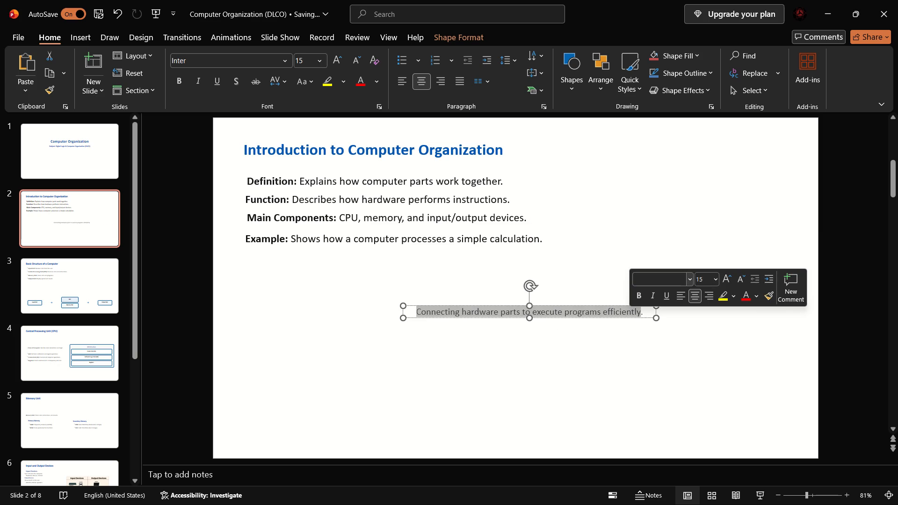
pyautogui.click(704, 279)
pyautogui.press('1')
pyautogui.press('9')
pyautogui.press('Return')
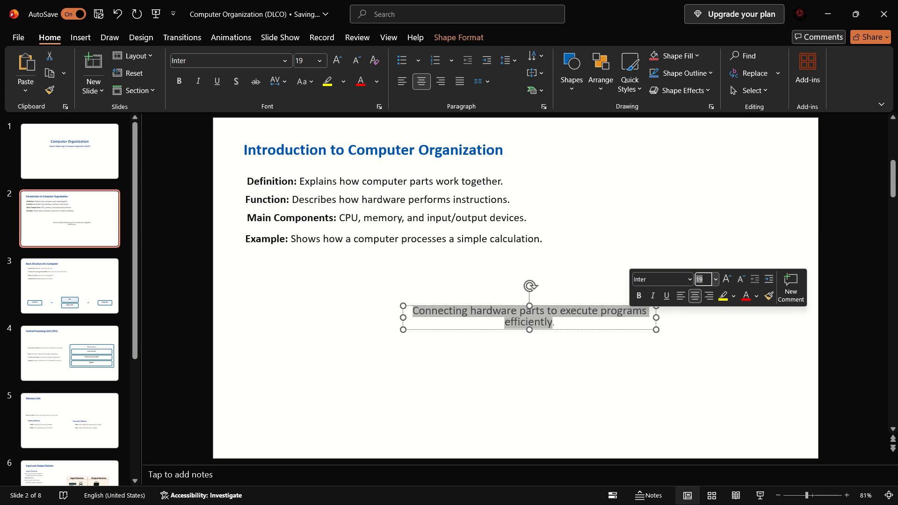
pyautogui.moveTo(657, 318); pyautogui.dragTo(688, 308)
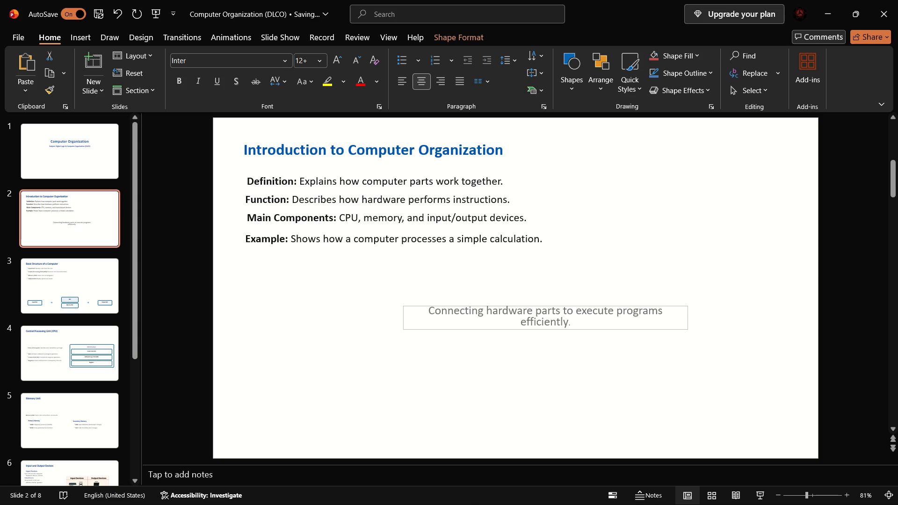
pyautogui.moveTo(688, 308); pyautogui.dragTo(707, 303)
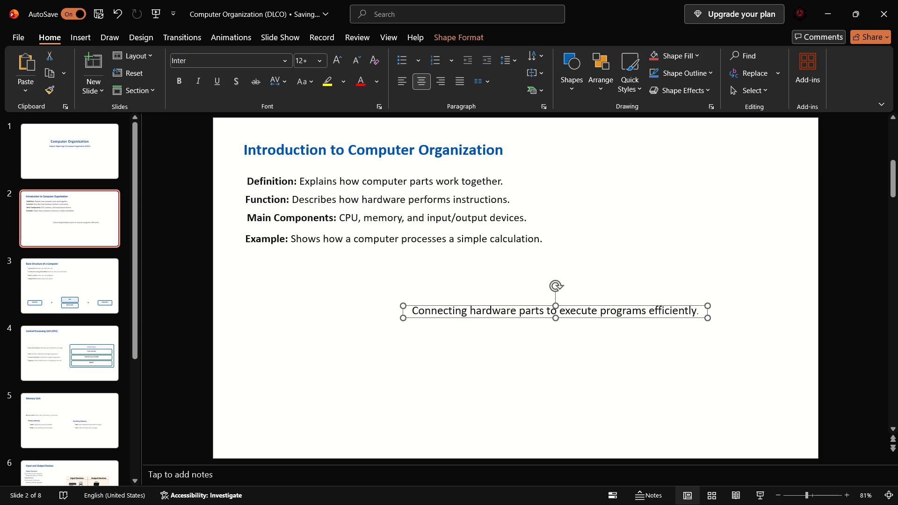
# Color the whole "Connecting hardware parts" sentence red.
pyautogui.hotkey('ctrl', 'a')
pyautogui.click(668, 313)
pyautogui.hotkey('ctrl', 'a')
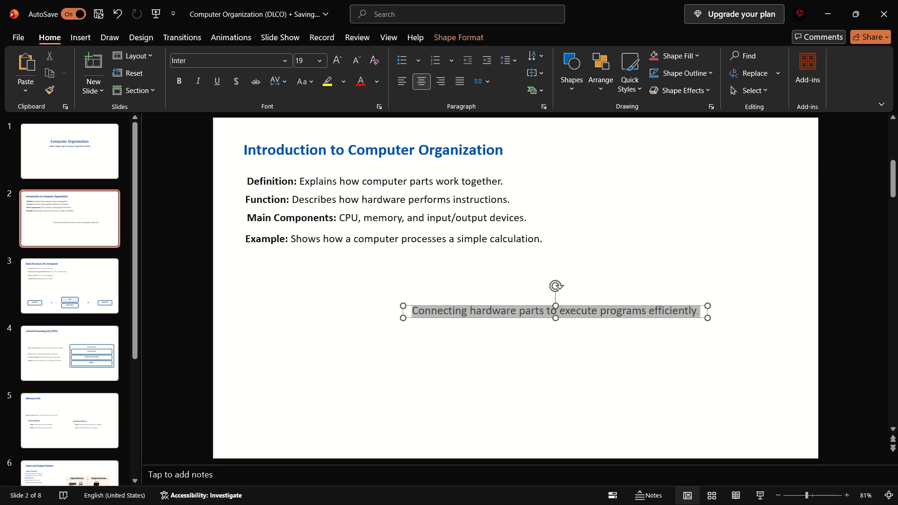
pyautogui.click(362, 85)
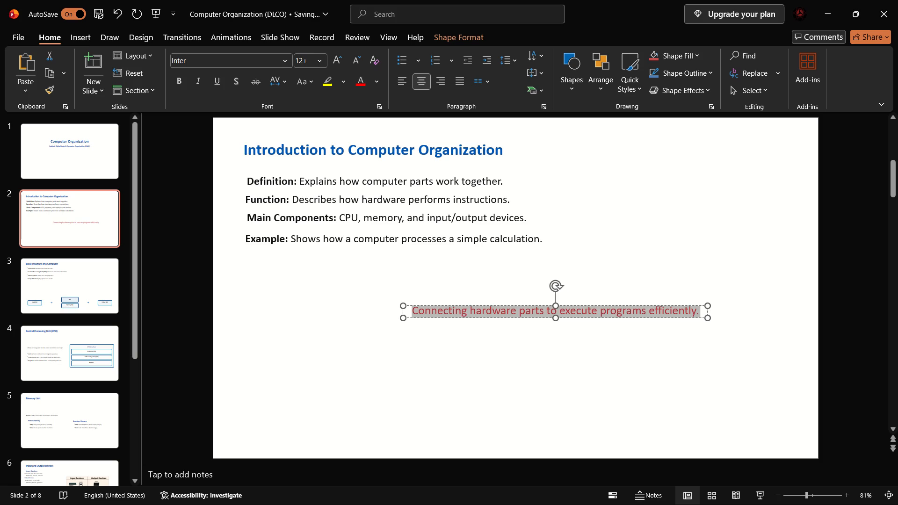
pyautogui.click(673, 324)
# Move the red "Connecting hardware parts" line left to center it horizontally on the slide.
pyautogui.click(585, 300)
pyautogui.click(585, 302)
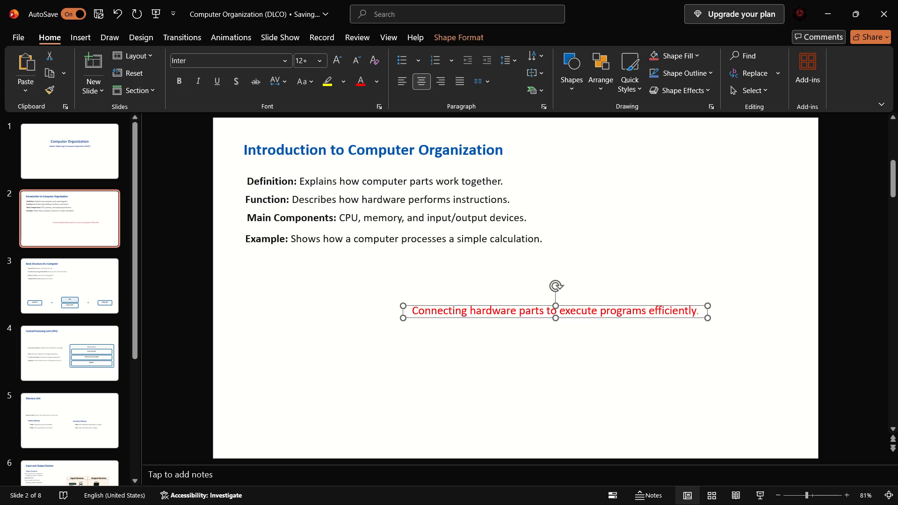
pyautogui.moveTo(584, 304); pyautogui.dragTo(547, 304)
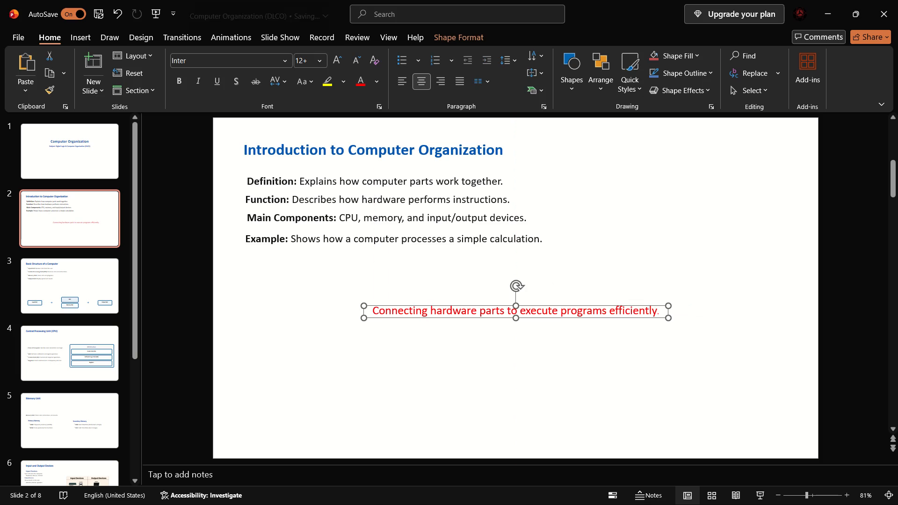
# Go to slide 3, "Basic Structure of a Computer".
pyautogui.click(97, 261)
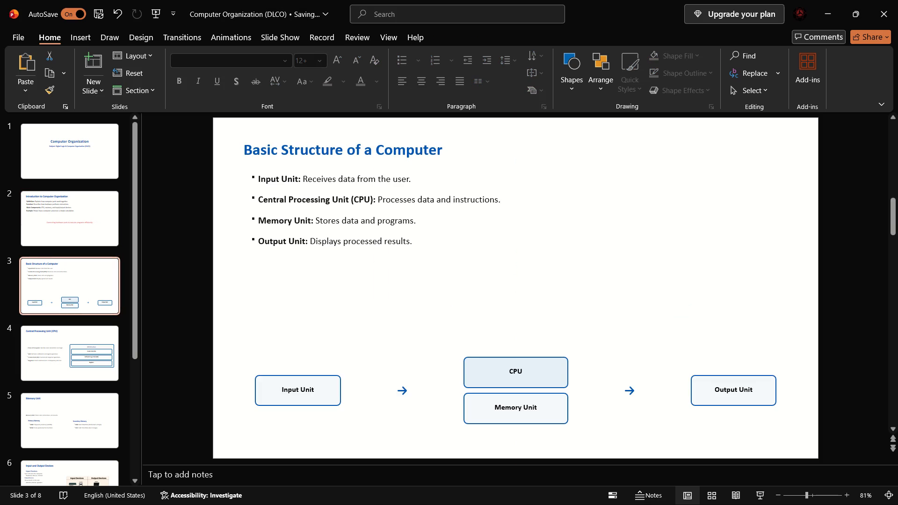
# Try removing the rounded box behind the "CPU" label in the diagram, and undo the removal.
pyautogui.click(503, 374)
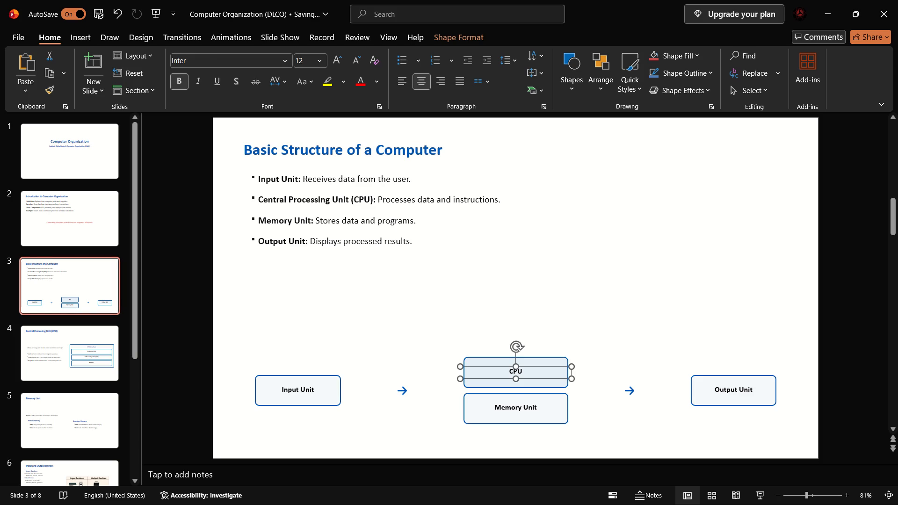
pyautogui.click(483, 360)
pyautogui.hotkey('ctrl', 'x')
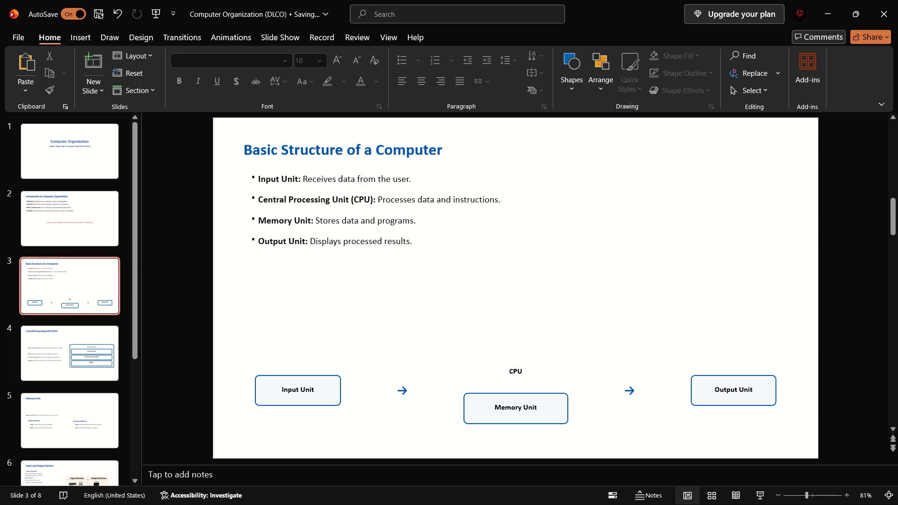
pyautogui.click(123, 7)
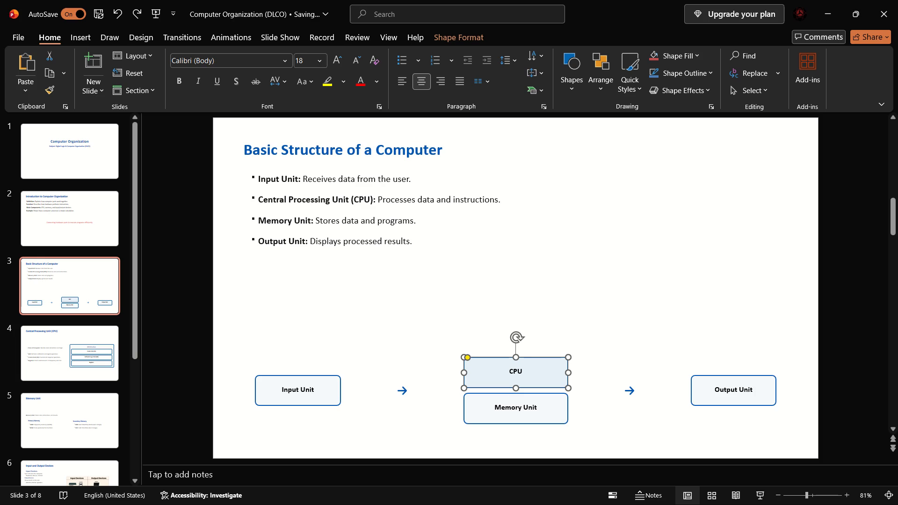
# Remove the small arrow picture between the CPU/Memory Unit boxes and the Output Unit box.
pyautogui.click(636, 395)
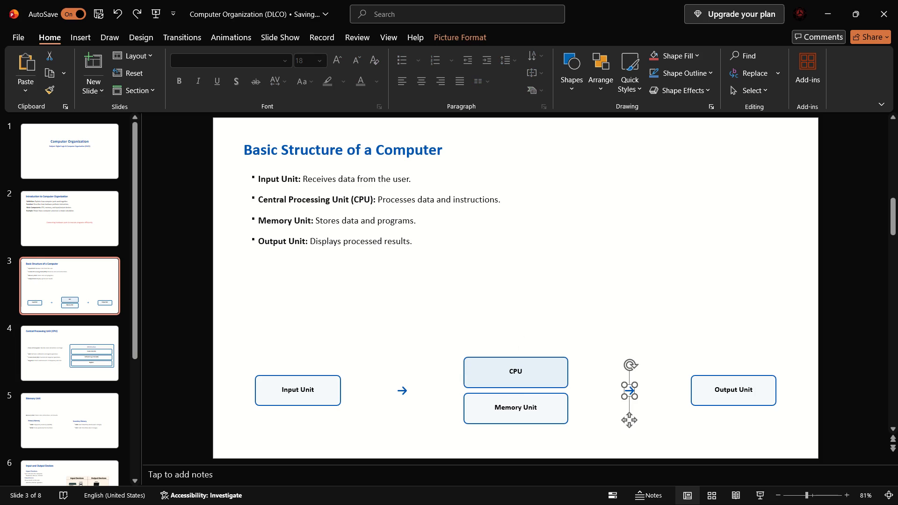
pyautogui.hotkey('ctrl', 'x')
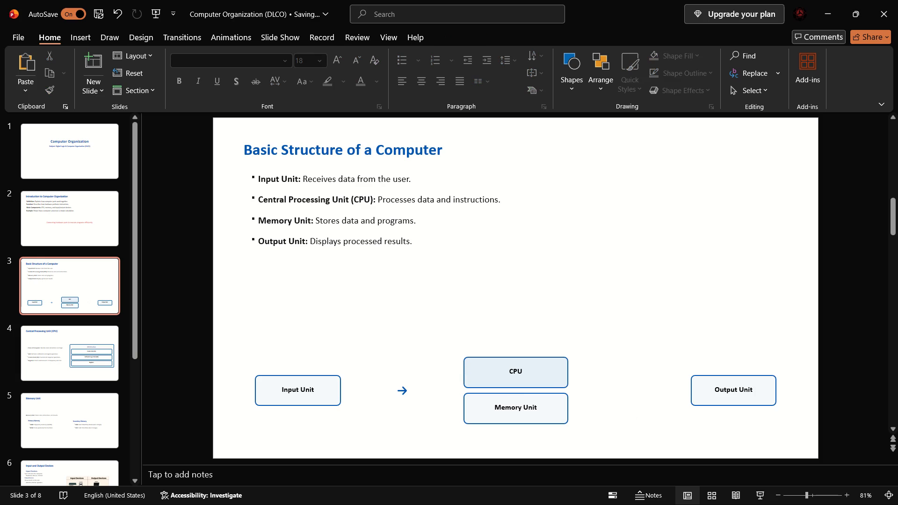
# Draw a horizontal line arrow about 2.05" long from beside the CPU/Memory Unit boxes toward the Output Unit box.
pyautogui.click(569, 58)
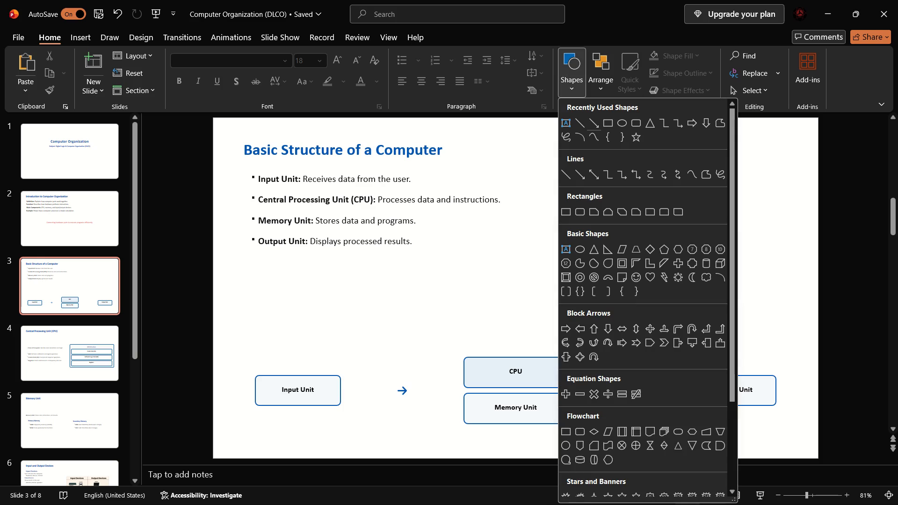
pyautogui.click(596, 128)
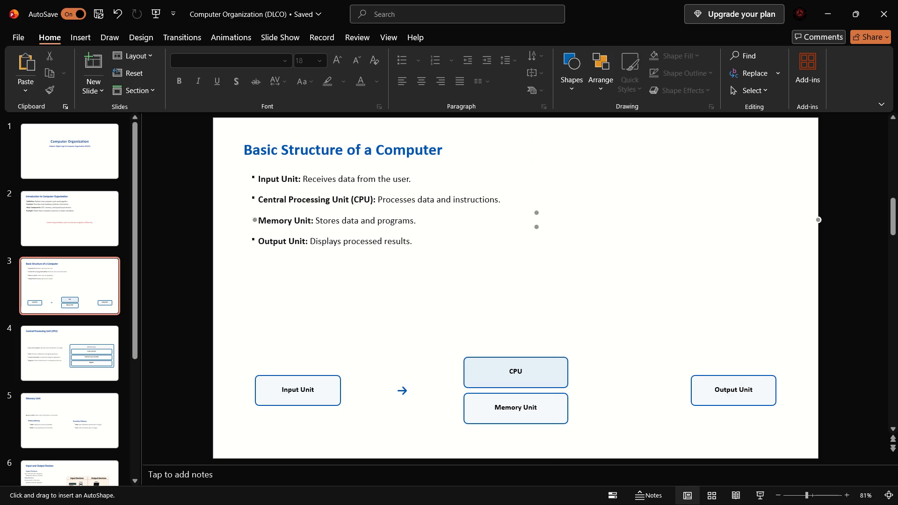
pyautogui.click(592, 393)
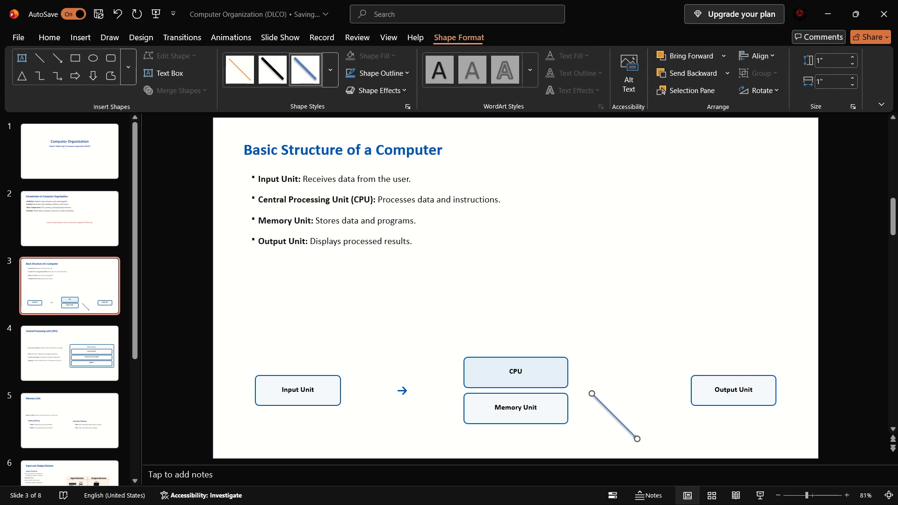
pyautogui.moveTo(636, 437); pyautogui.dragTo(651, 390)
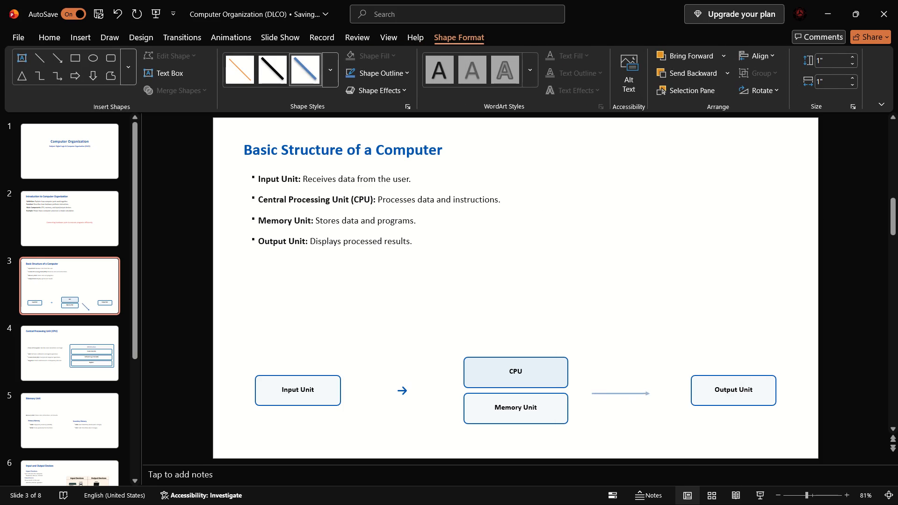
pyautogui.moveTo(651, 390); pyautogui.dragTo(671, 393)
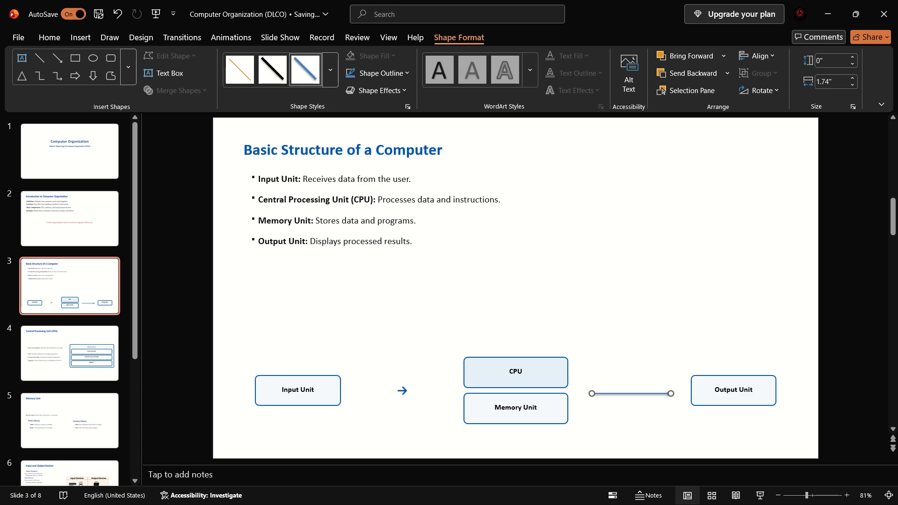
pyautogui.moveTo(592, 392); pyautogui.dragTo(579, 392)
pyautogui.moveTo(579, 392); pyautogui.dragTo(578, 392)
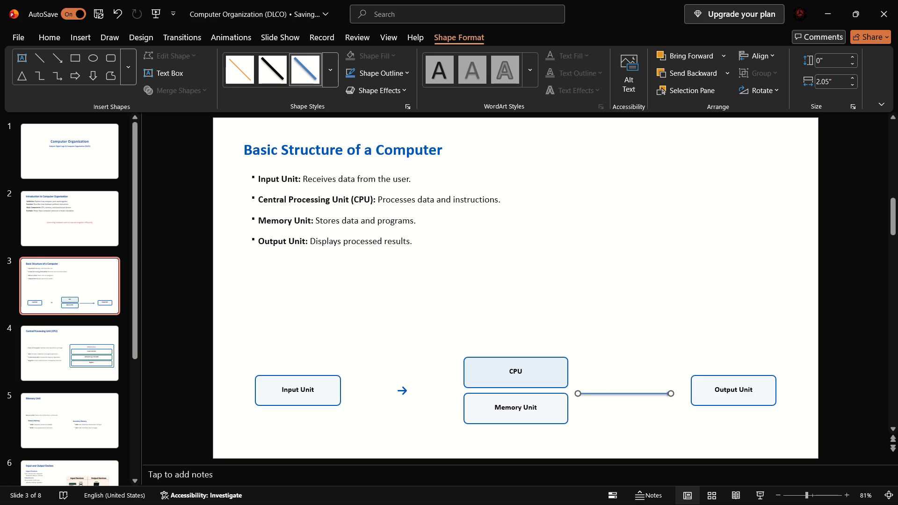
# Remove the small arrow picture between the Input Unit box and the CPU/Memory Unit boxes.
pyautogui.click(404, 390)
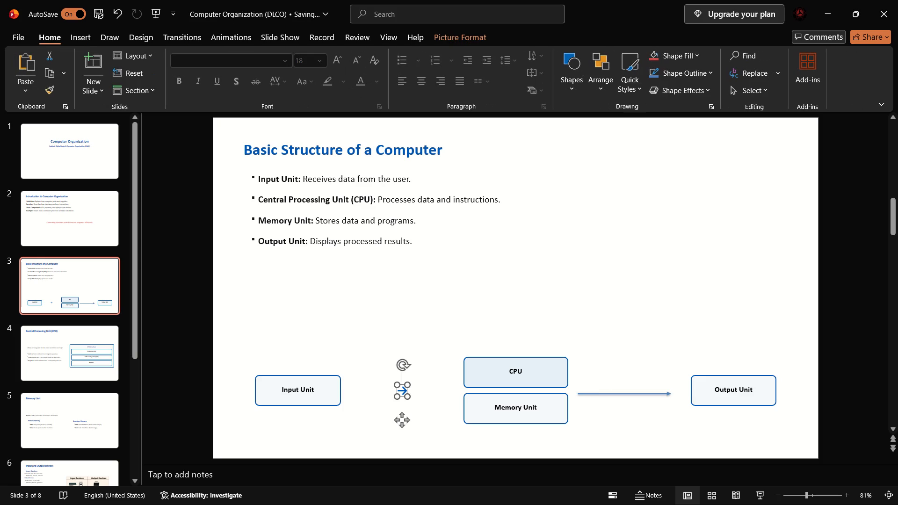
pyautogui.hotkey('ctrl', 'x')
# Copy the line arrow beside the Output Unit box and place the duplicate between the Input Unit box and the CPU/Memory Unit boxes.
pyautogui.click(666, 394)
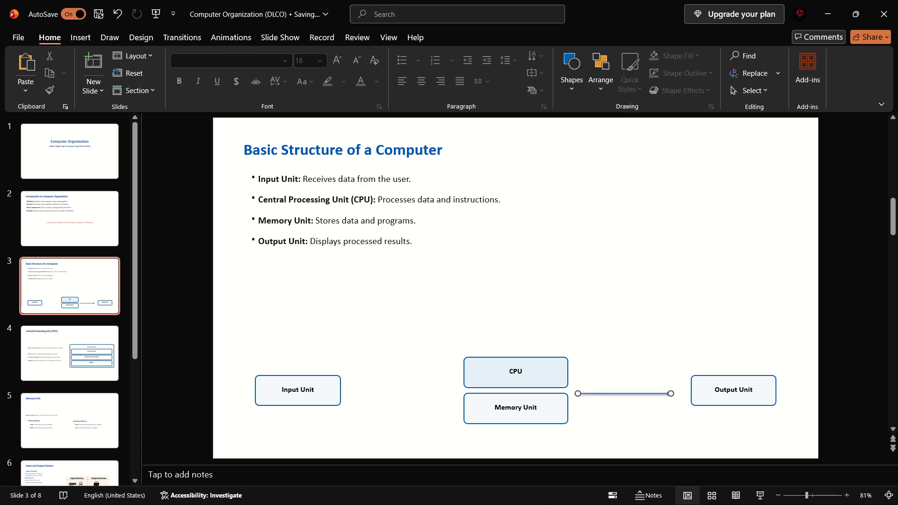
pyautogui.hotkey('ctrl', 'c')
pyautogui.click(395, 396)
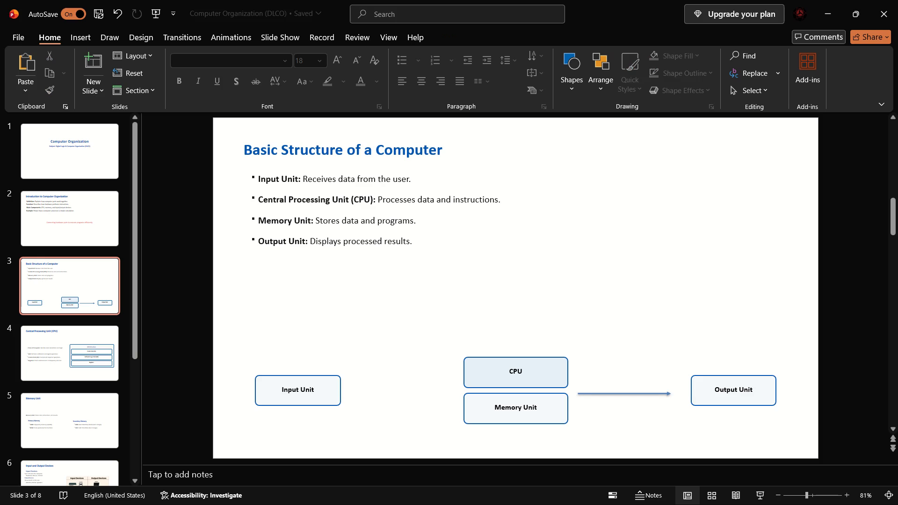
pyautogui.hotkey('ctrl', 'c')
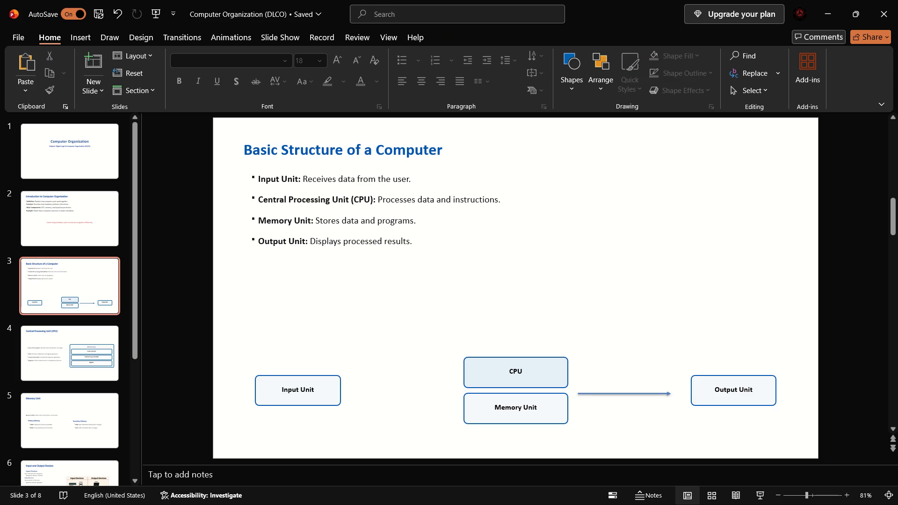
pyautogui.hotkey('ctrl', 'v')
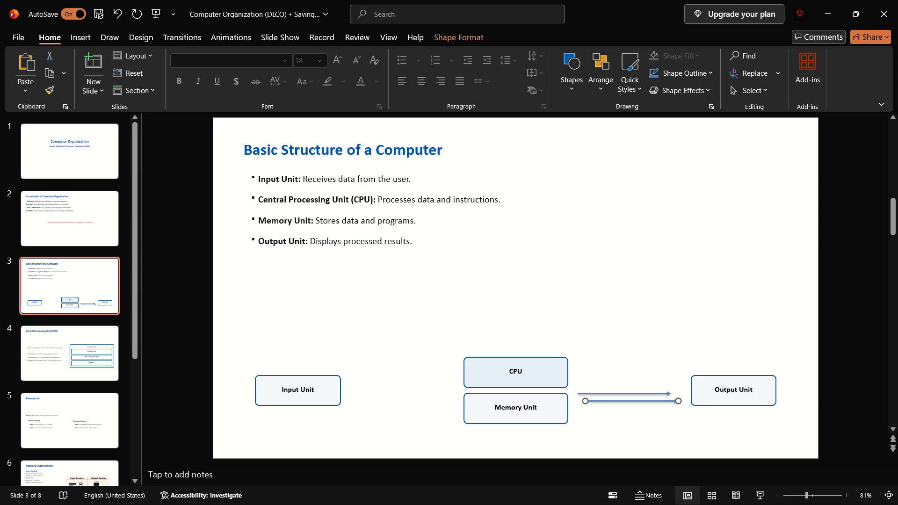
pyautogui.moveTo(629, 404); pyautogui.dragTo(426, 397)
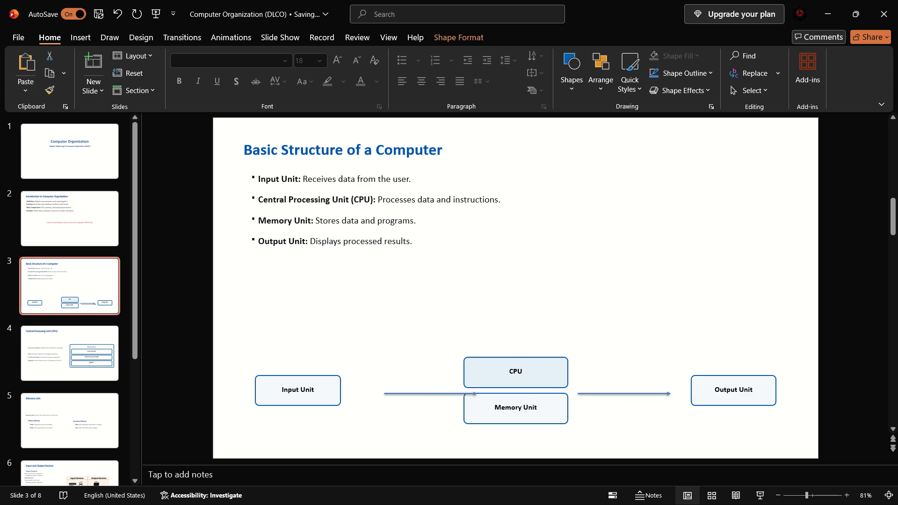
pyautogui.moveTo(426, 397); pyautogui.dragTo(403, 395)
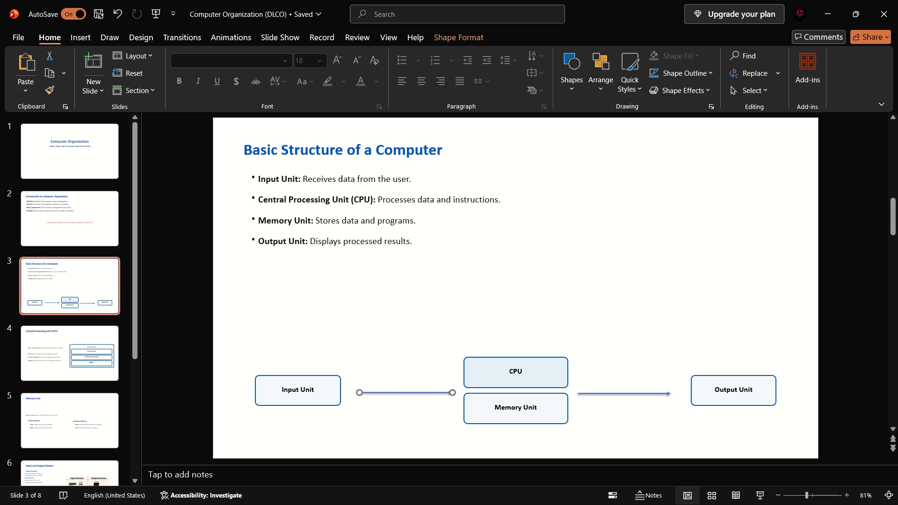
# Set the whole "Input Unit" bullet line on slide 3 to font size 18.
pyautogui.click(263, 179)
pyautogui.hotkey('ctrl', 'a')
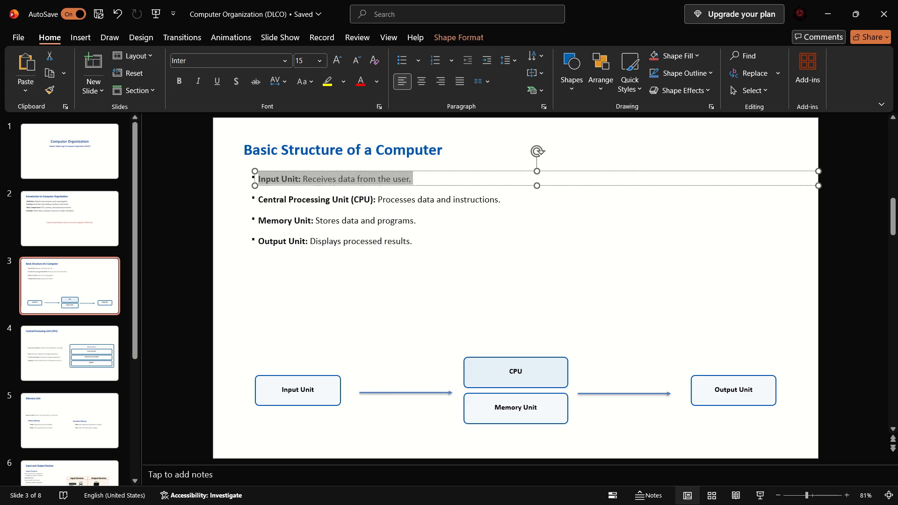
pyautogui.click(303, 63)
pyautogui.write('18')
pyautogui.press('Return')
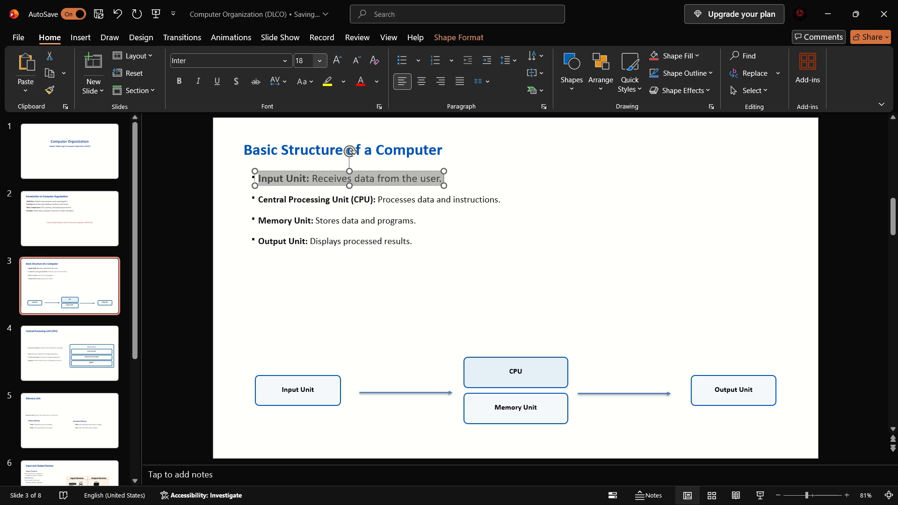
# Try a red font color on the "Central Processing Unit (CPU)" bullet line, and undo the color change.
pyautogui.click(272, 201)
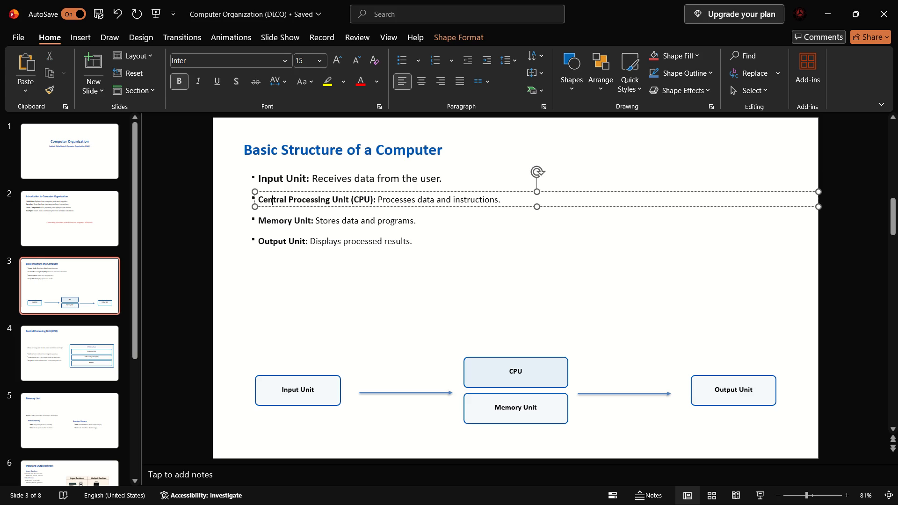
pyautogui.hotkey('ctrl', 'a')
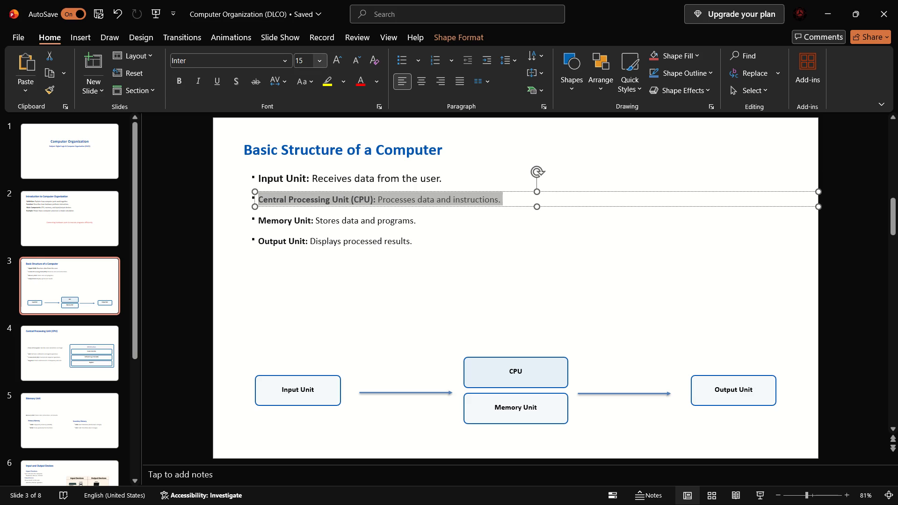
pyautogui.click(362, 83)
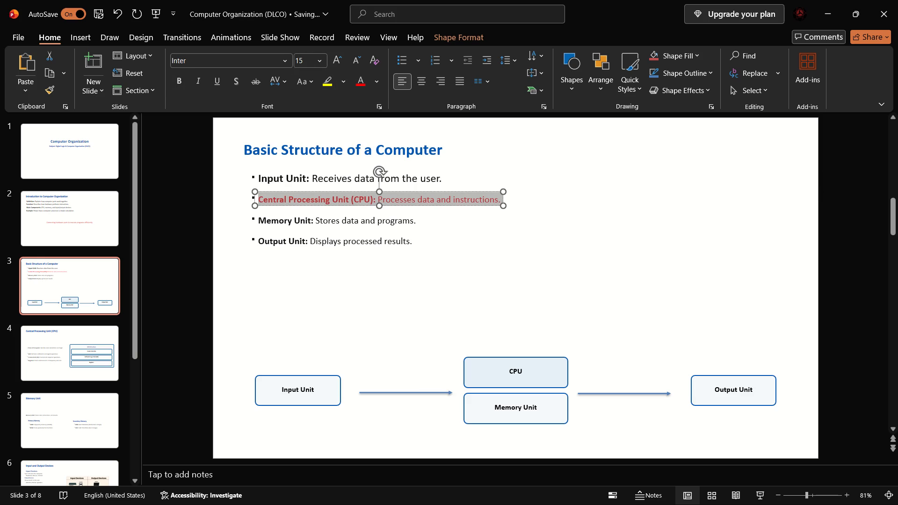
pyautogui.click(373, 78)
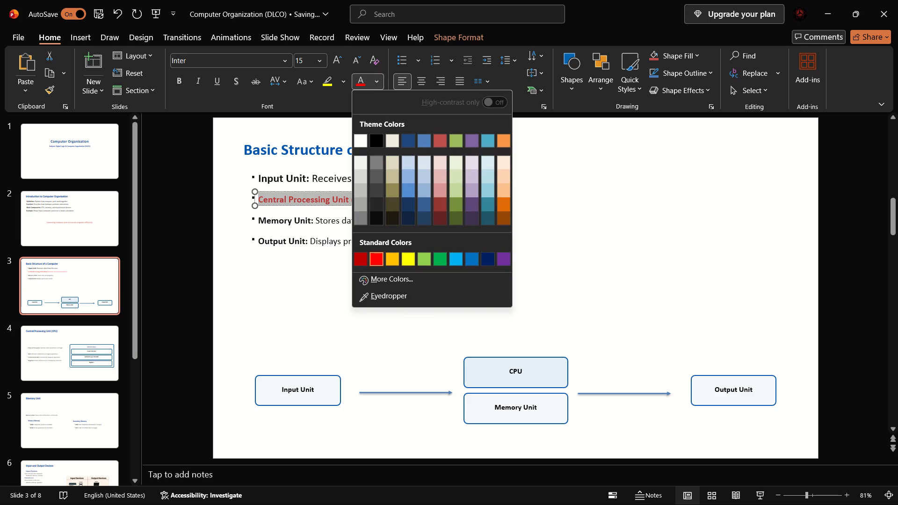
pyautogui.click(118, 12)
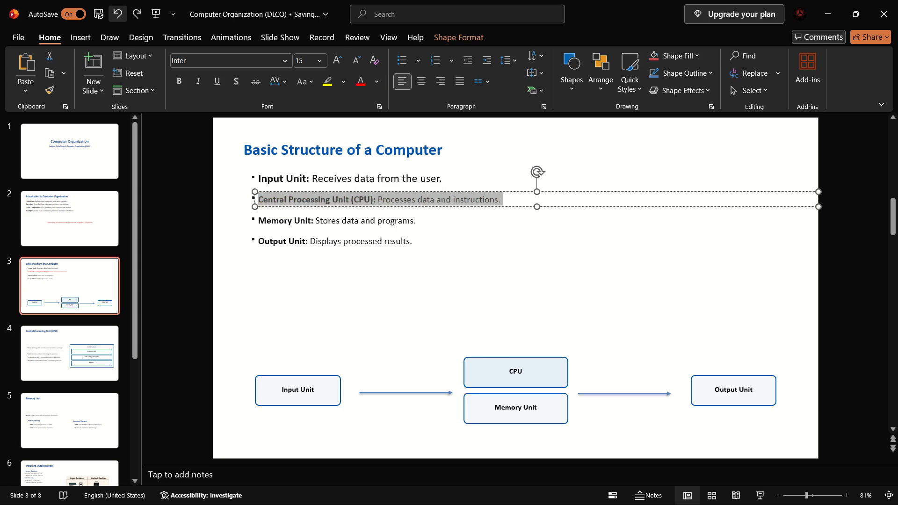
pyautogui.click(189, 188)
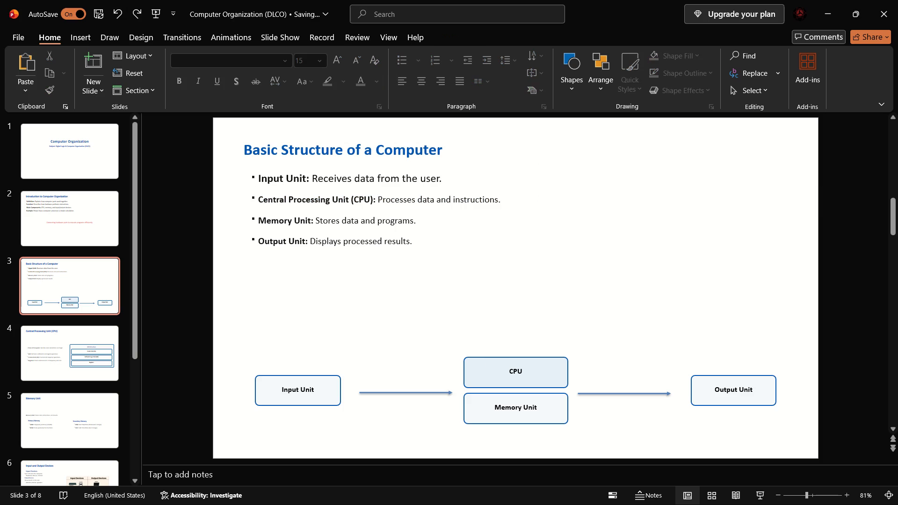
# Set the whole "Memory Unit" bullet line on slide 3 to font size 18.
pyautogui.click(268, 228)
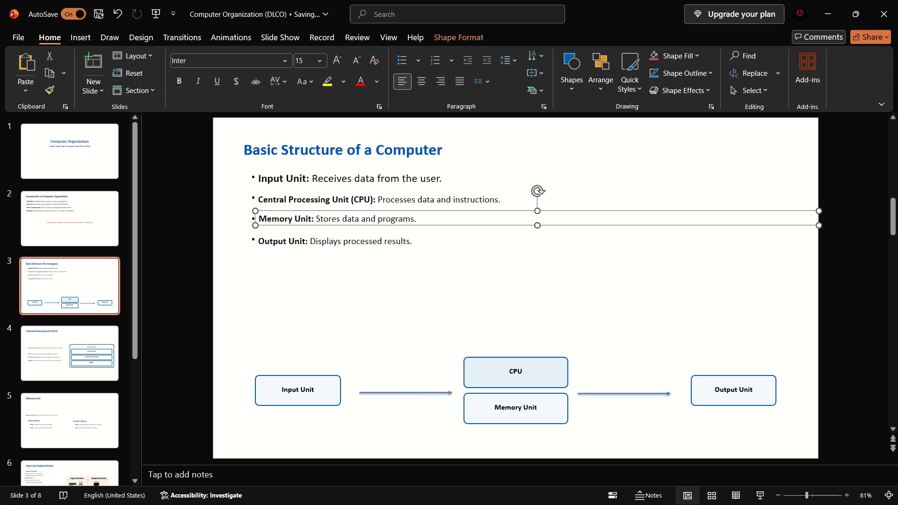
pyautogui.click(281, 223)
pyautogui.hotkey('ctrl', 'a')
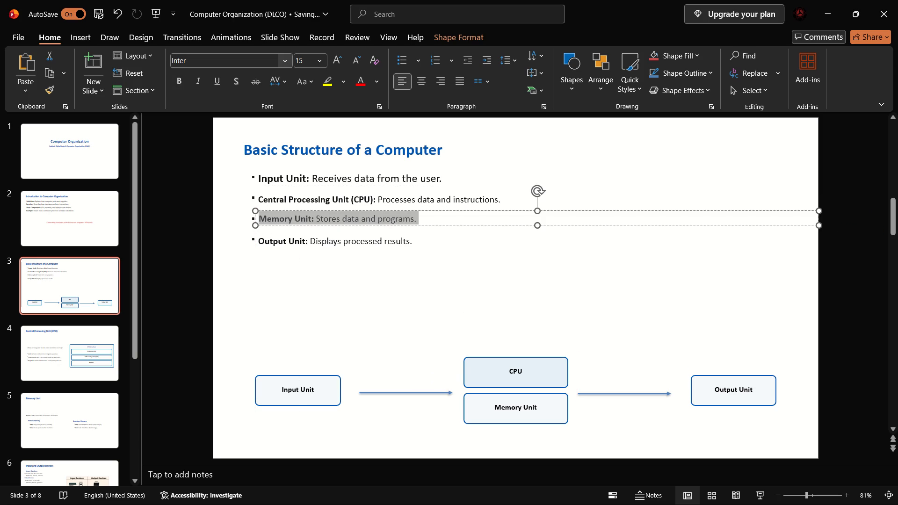
pyautogui.click(303, 60)
pyautogui.press('1')
pyautogui.press('8')
pyautogui.press('Return')
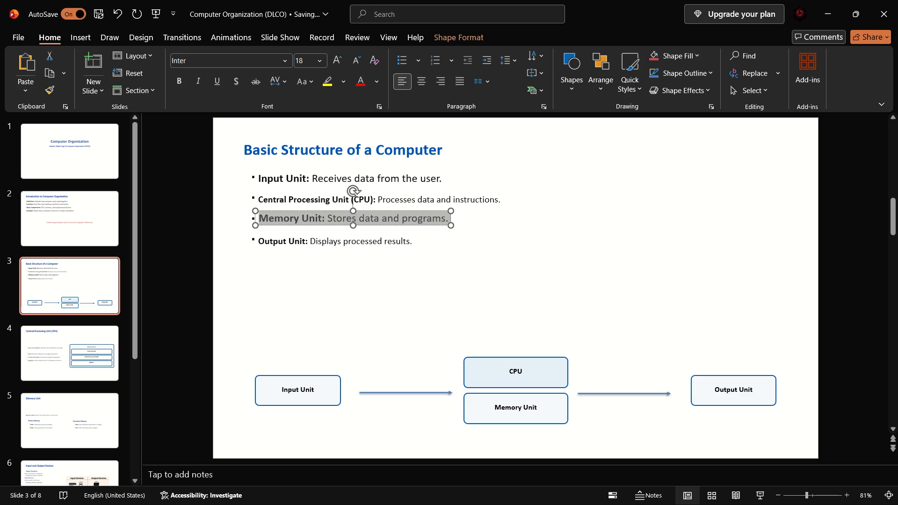
# Set the whole "Output Unit" bullet line on slide 3 to font size 18.
pyautogui.click(278, 247)
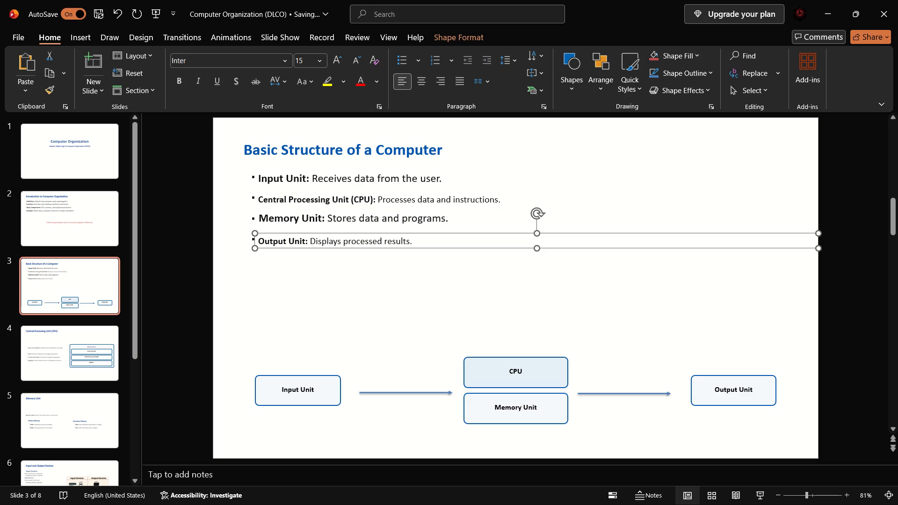
pyautogui.hotkey('ctrl', 'a')
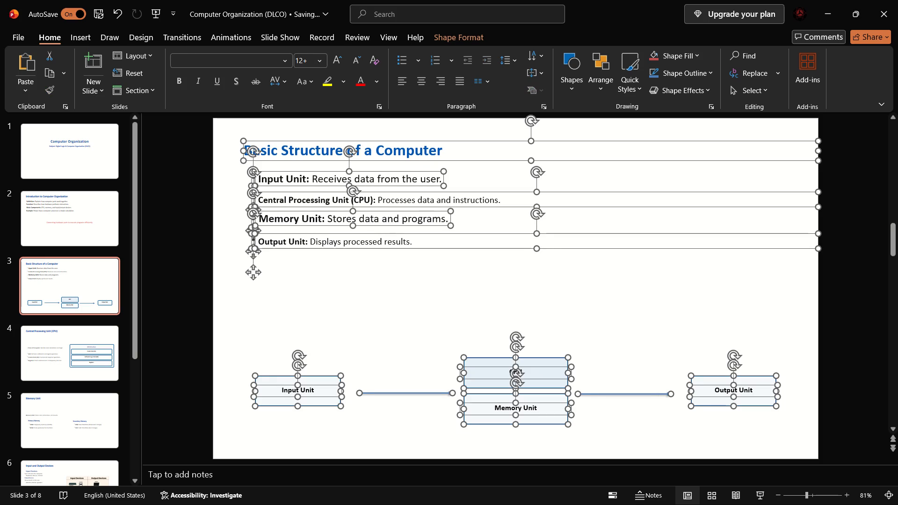
pyautogui.click(311, 238)
pyautogui.hotkey('ctrl', 'a')
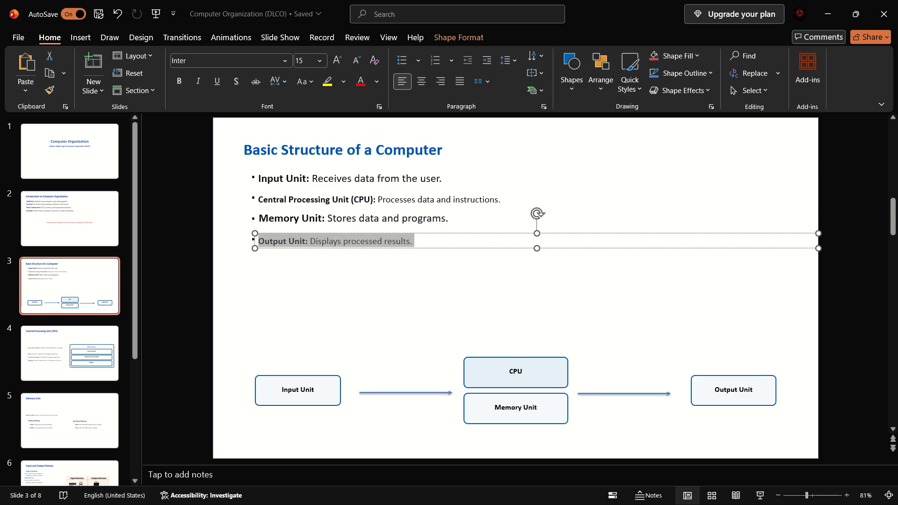
pyautogui.click(303, 58)
pyautogui.write('18')
pyautogui.press('Return')
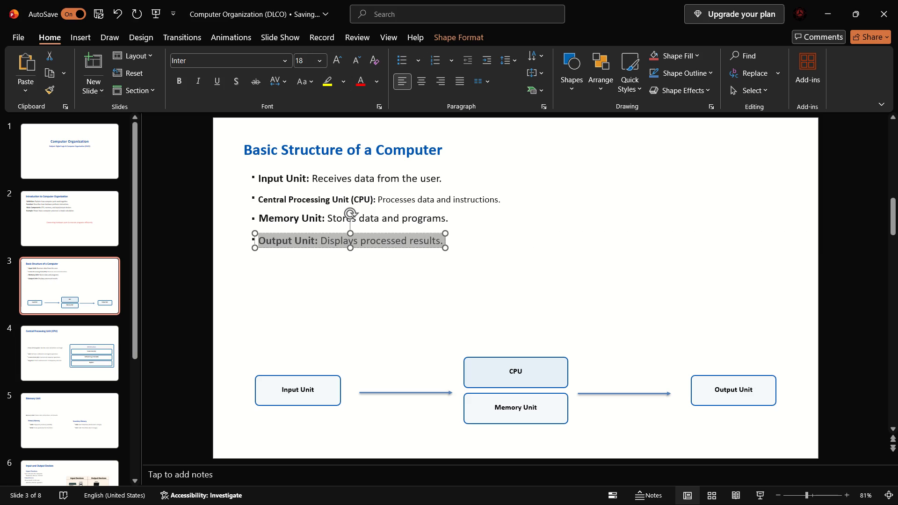
pyautogui.click(488, 211)
# Set the whole "Central Processing Unit (CPU)" bullet line on slide 3 to font size 18.
pyautogui.click(311, 199)
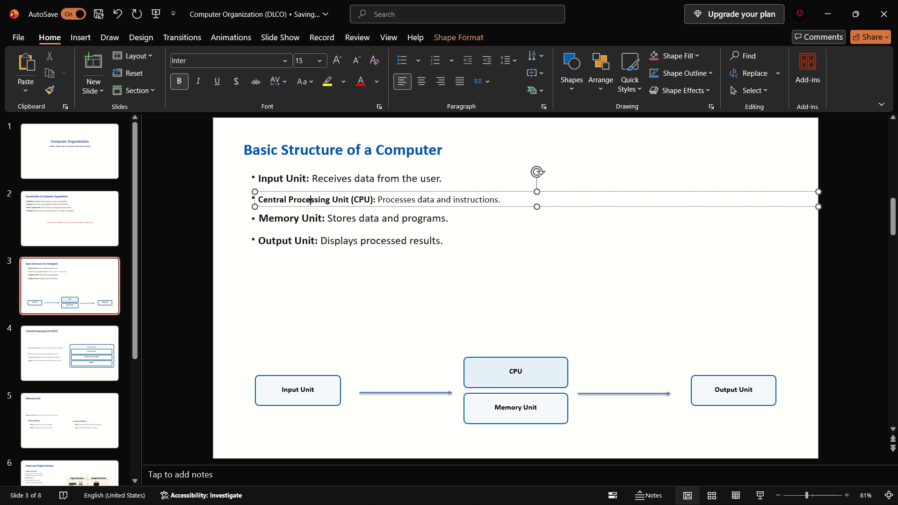
pyautogui.hotkey('ctrl', 'a')
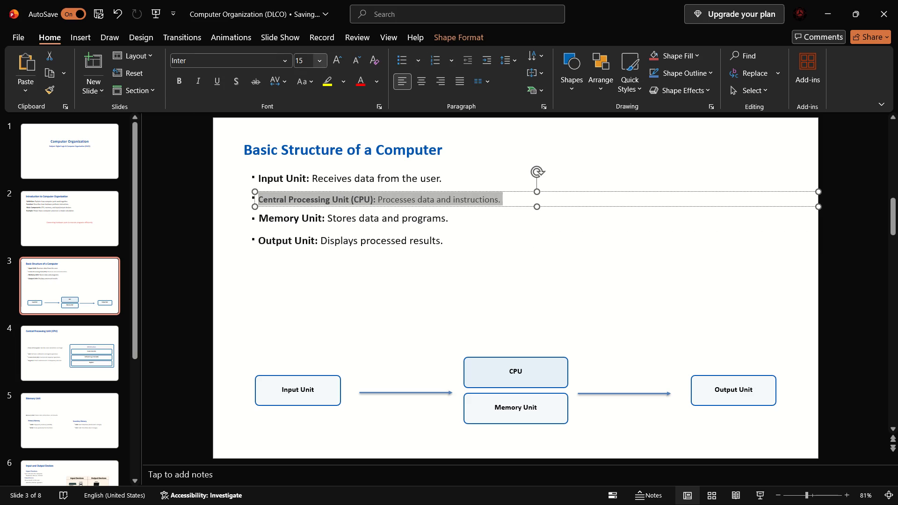
pyautogui.click(309, 61)
pyautogui.press('1')
pyautogui.press('8')
pyautogui.press('Return')
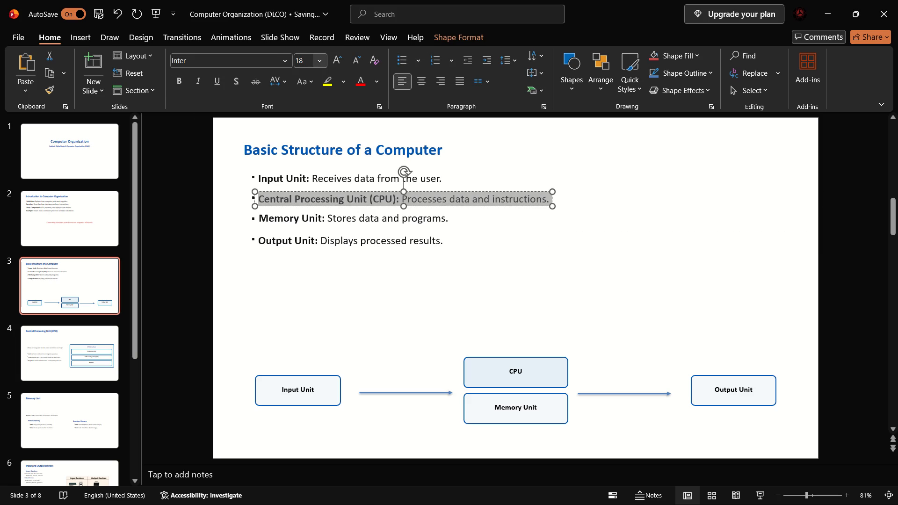
pyautogui.click(443, 232)
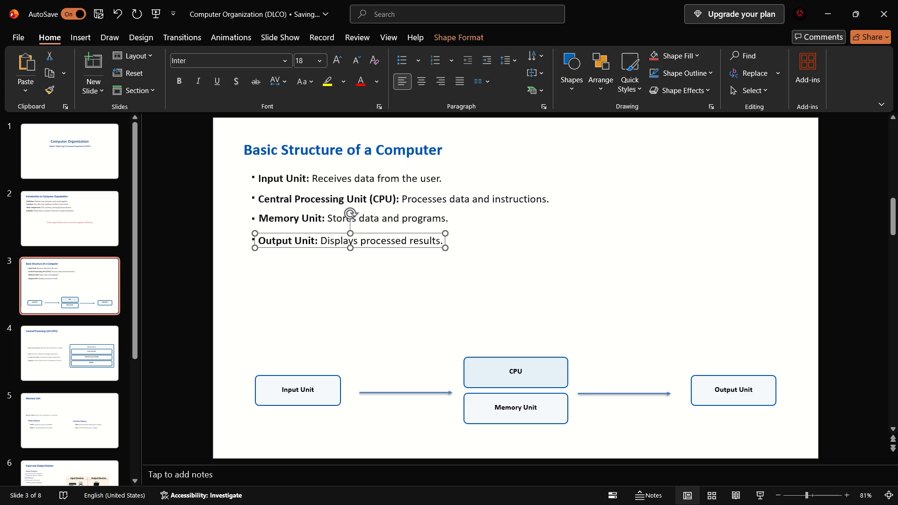
# On slide 4, set the whole "Brain of Computer" bullet line to font size 18.
pyautogui.click(104, 352)
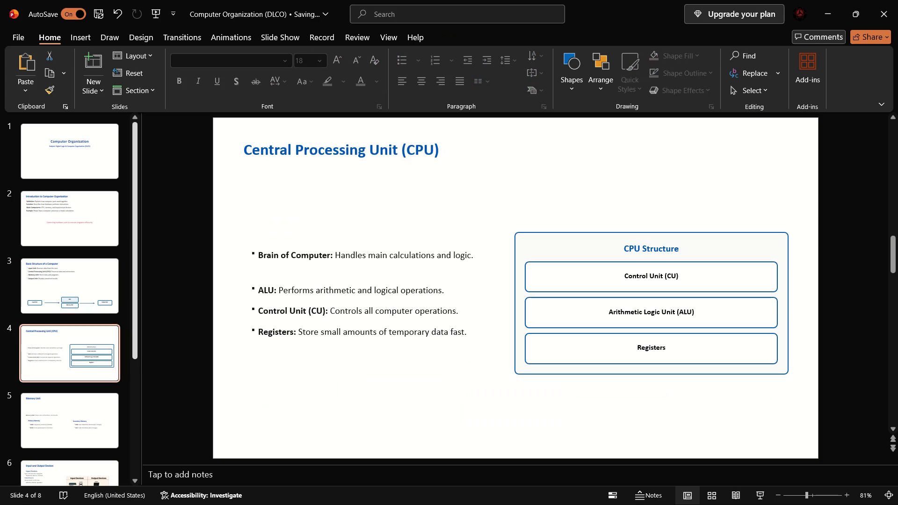
pyautogui.click(264, 254)
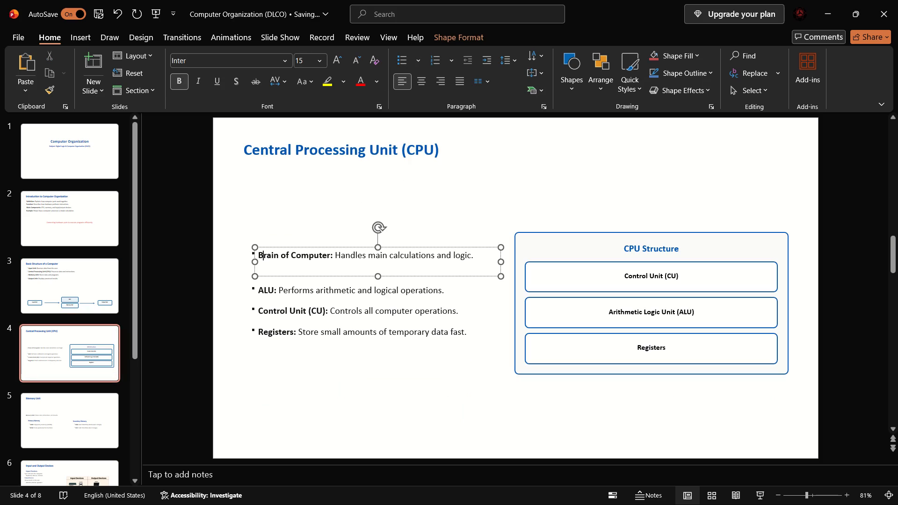
pyautogui.hotkey('ctrl', 'a')
pyautogui.click(306, 60)
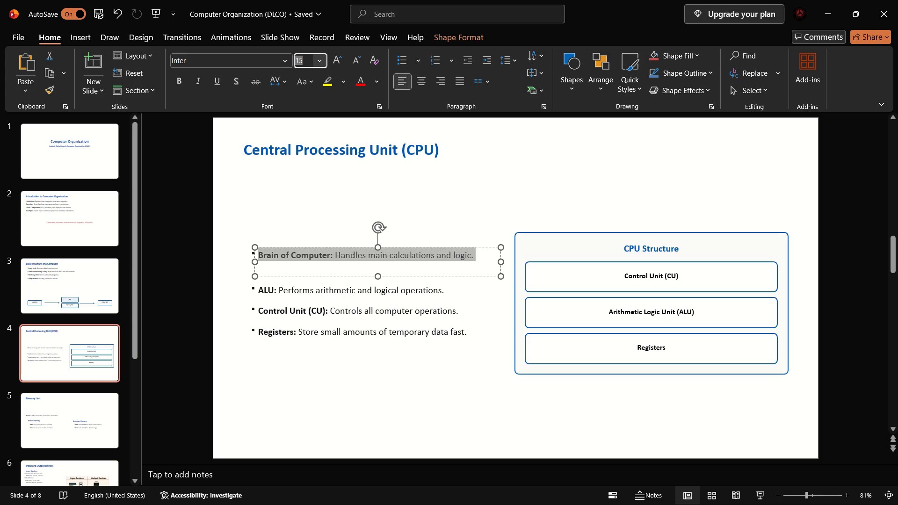
pyautogui.write('18')
pyautogui.press('Return')
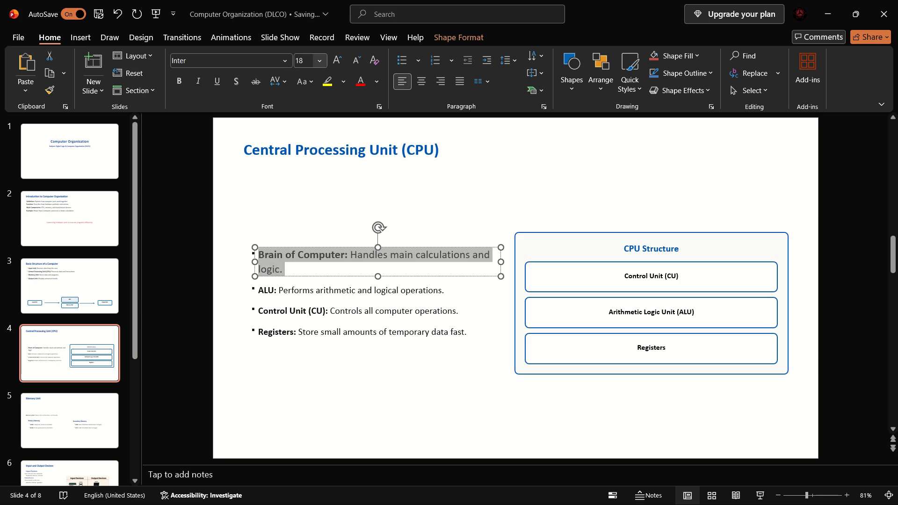
# Widen the "Brain of Computer" text box on both sides so its text fits on a single line.
pyautogui.moveTo(502, 262); pyautogui.dragTo(511, 260)
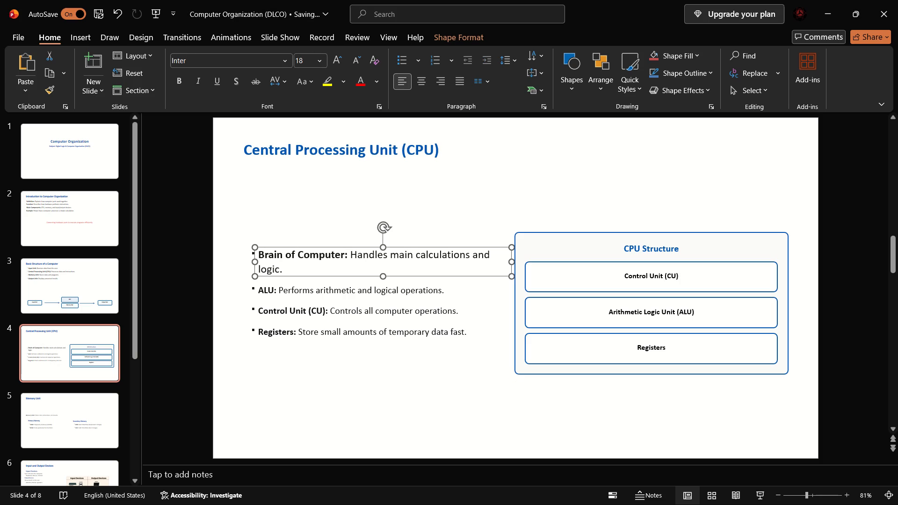
pyautogui.click(251, 256)
pyautogui.click(251, 253)
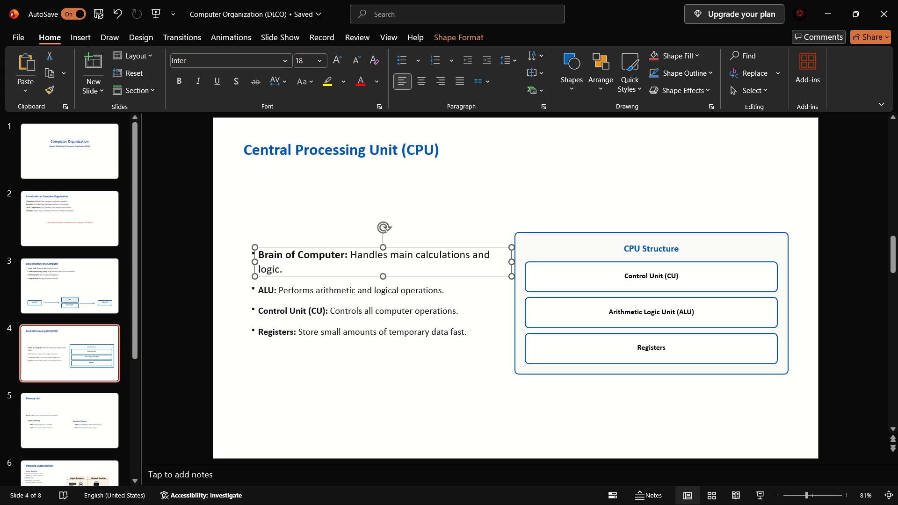
pyautogui.click(254, 254)
pyautogui.moveTo(253, 263); pyautogui.dragTo(234, 263)
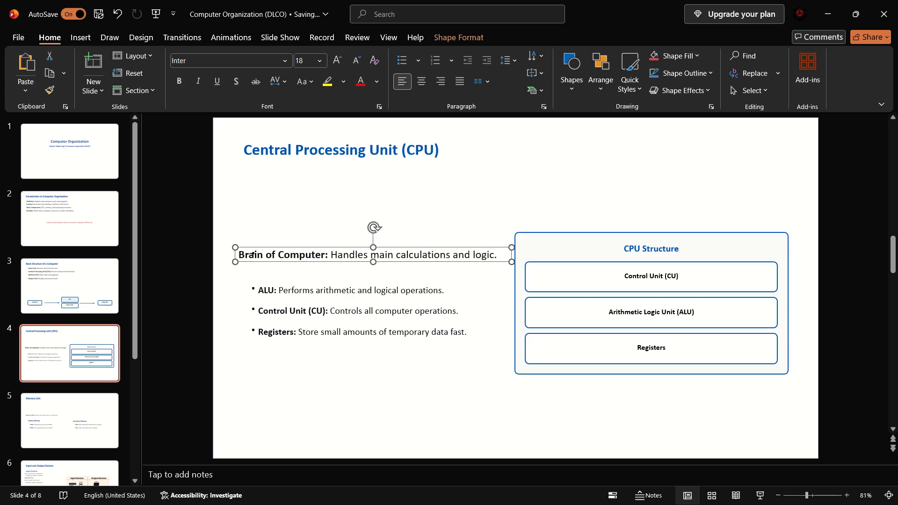
# Move the "Brain of Computer" line up clear of the stray bullet marker beneath it and remove that marker.
pyautogui.click(250, 256)
pyautogui.click(255, 255)
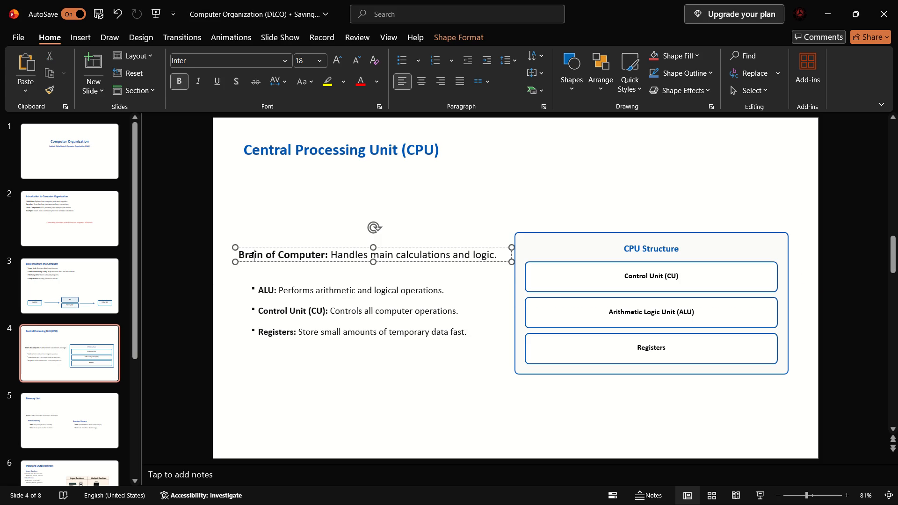
pyautogui.moveTo(270, 253); pyautogui.dragTo(272, 249)
pyautogui.click(272, 249)
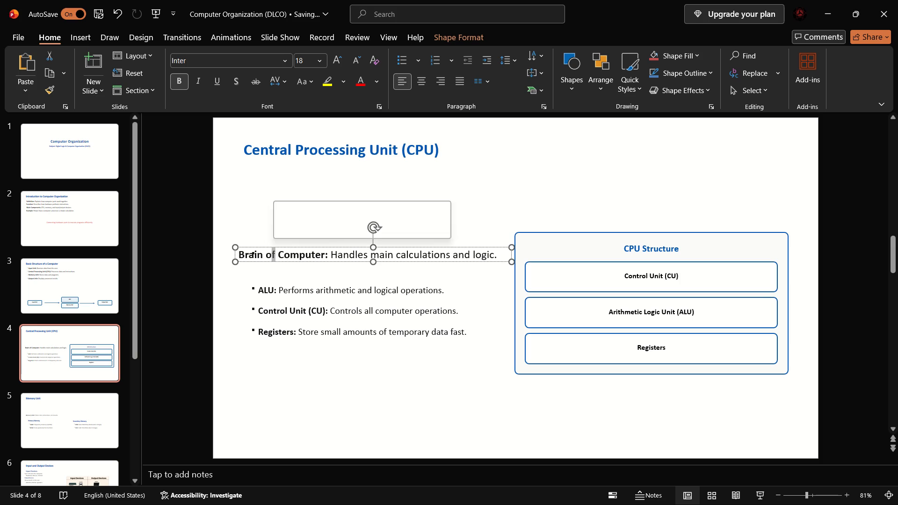
pyautogui.click(274, 248)
pyautogui.moveTo(275, 245); pyautogui.dragTo(275, 230)
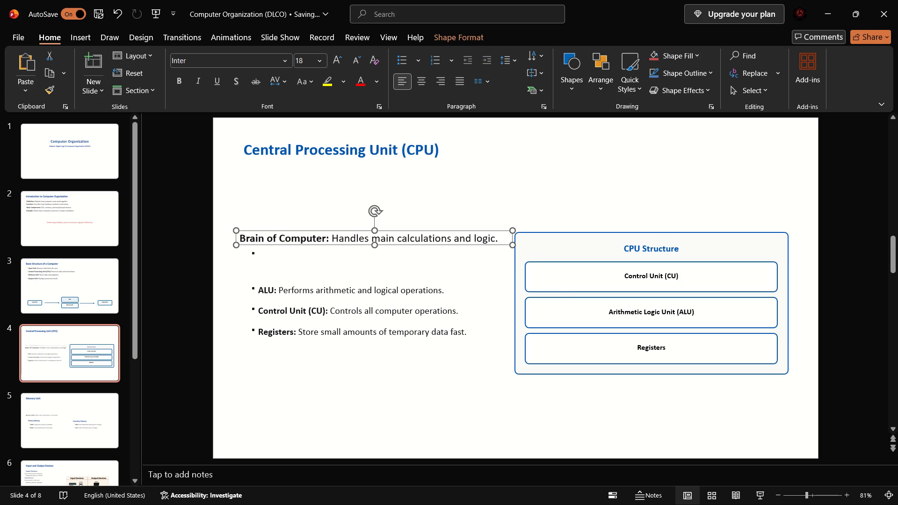
pyautogui.click(255, 252)
pyautogui.hotkey('ctrl', 'x')
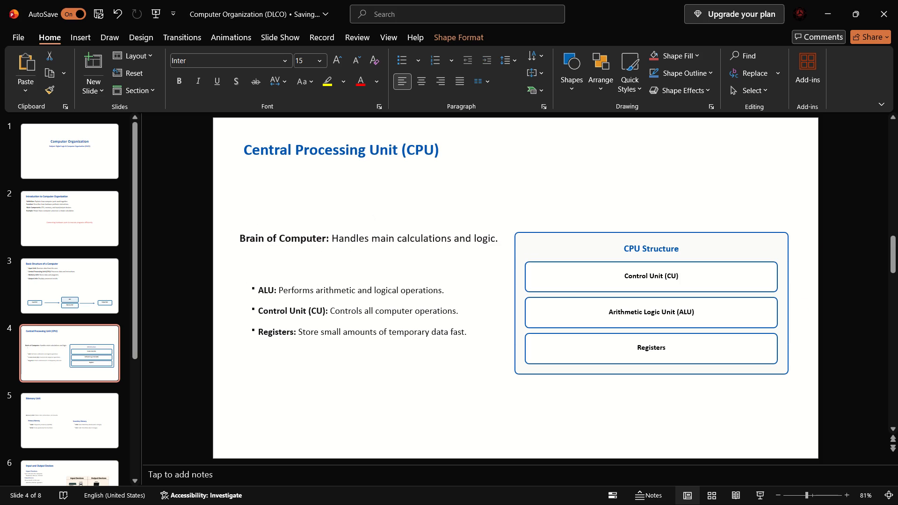
# Nudge the "Brain of Computer" line slightly higher, keeping its horizontal position.
pyautogui.click(286, 238)
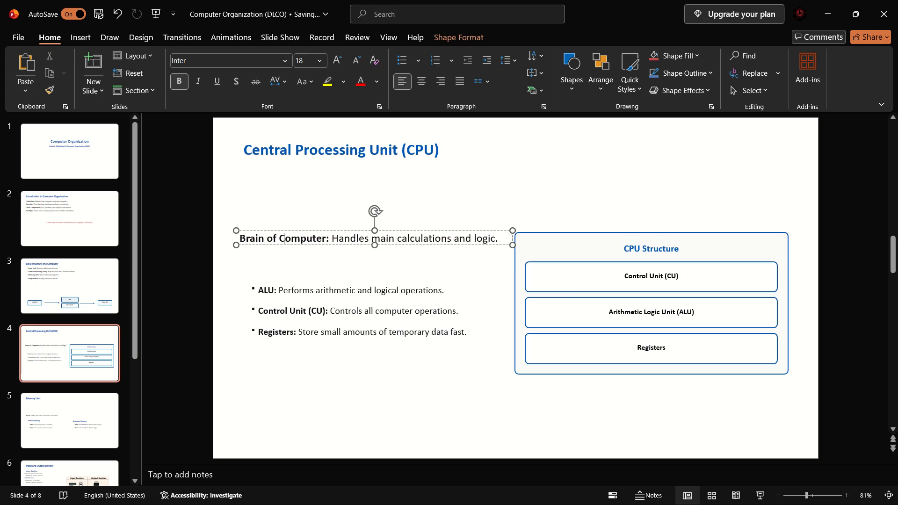
pyautogui.moveTo(316, 231); pyautogui.dragTo(315, 227)
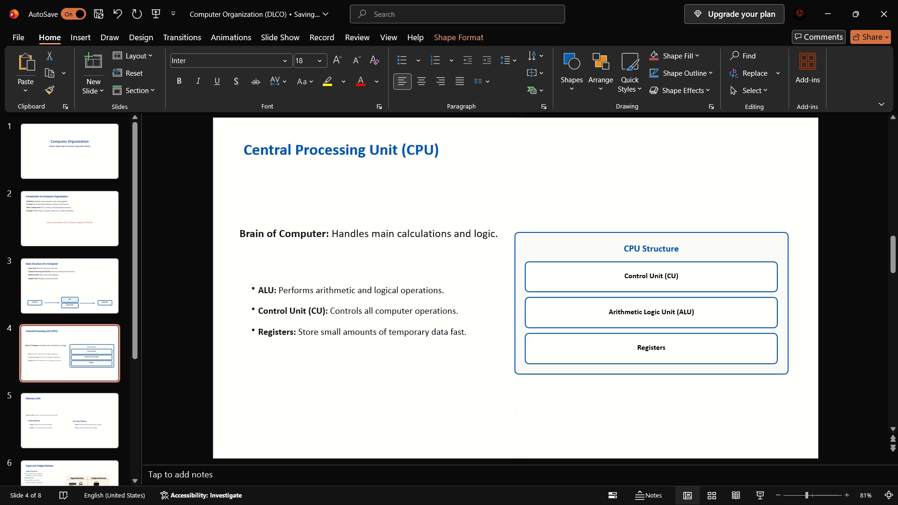
pyautogui.moveTo(315, 227); pyautogui.dragTo(315, 226)
# Set the whole "ALU" bullet line to font size 18.
pyautogui.click(290, 289)
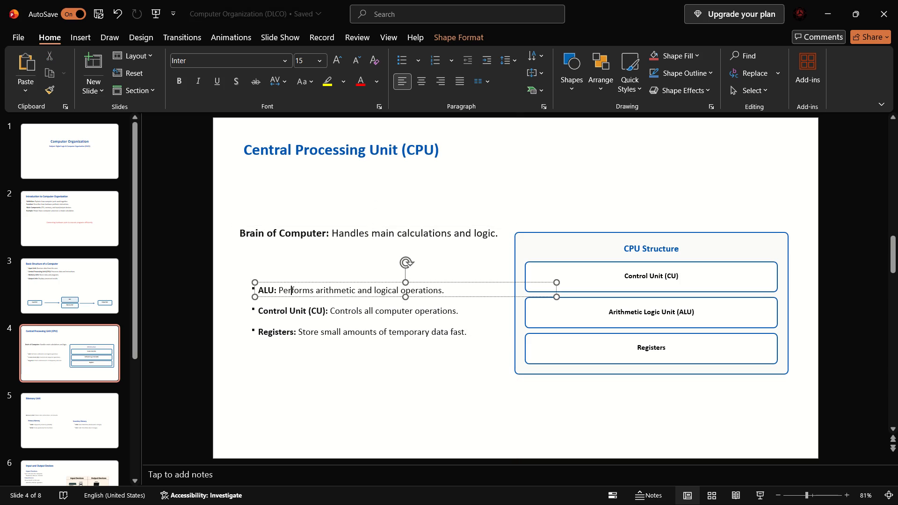
pyautogui.hotkey('ctrl', 'a')
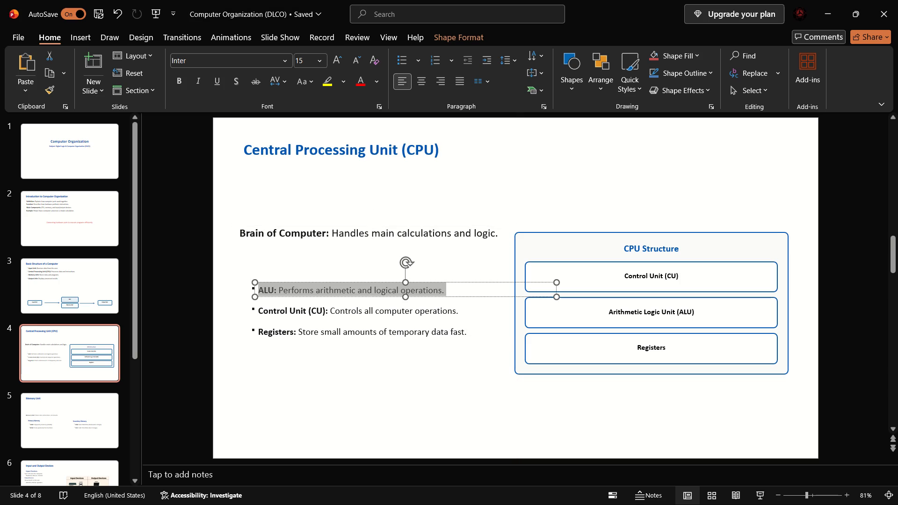
pyautogui.click(305, 60)
pyautogui.write('18')
pyautogui.press('Return')
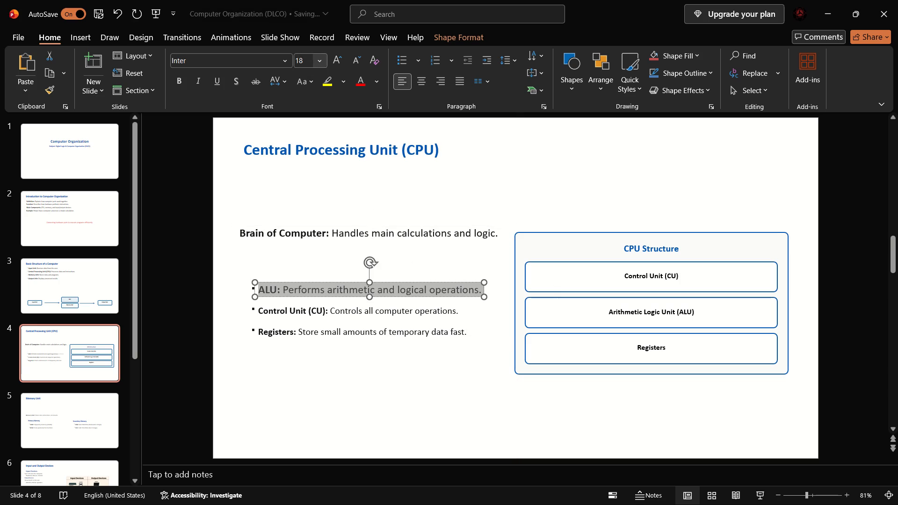
# Set the whole "Control Unit (CU)" bullet line to font size 18.
pyautogui.click(275, 310)
pyautogui.hotkey('ctrl', 'a')
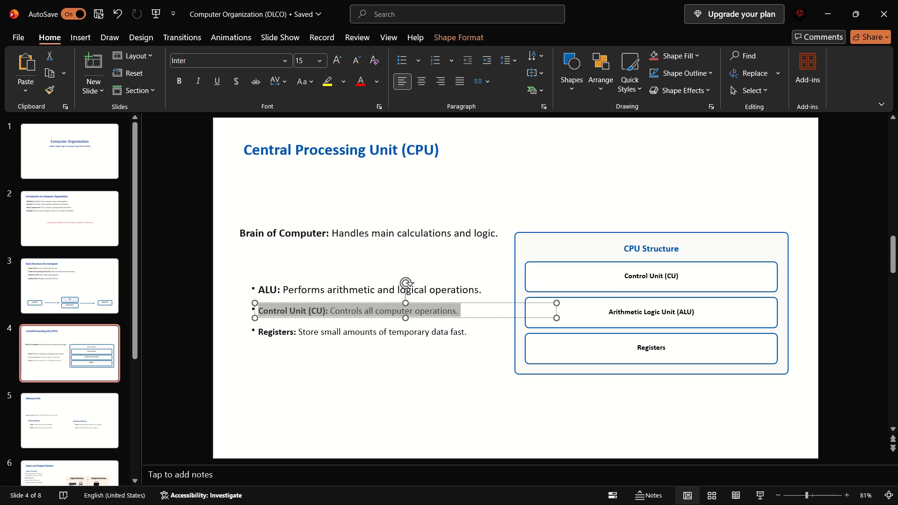
pyautogui.click(303, 62)
pyautogui.write('18')
pyautogui.press('Return')
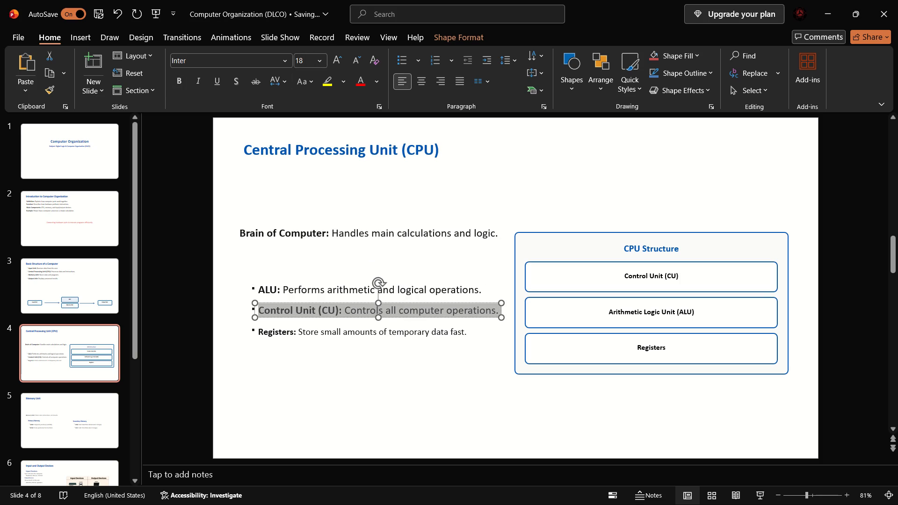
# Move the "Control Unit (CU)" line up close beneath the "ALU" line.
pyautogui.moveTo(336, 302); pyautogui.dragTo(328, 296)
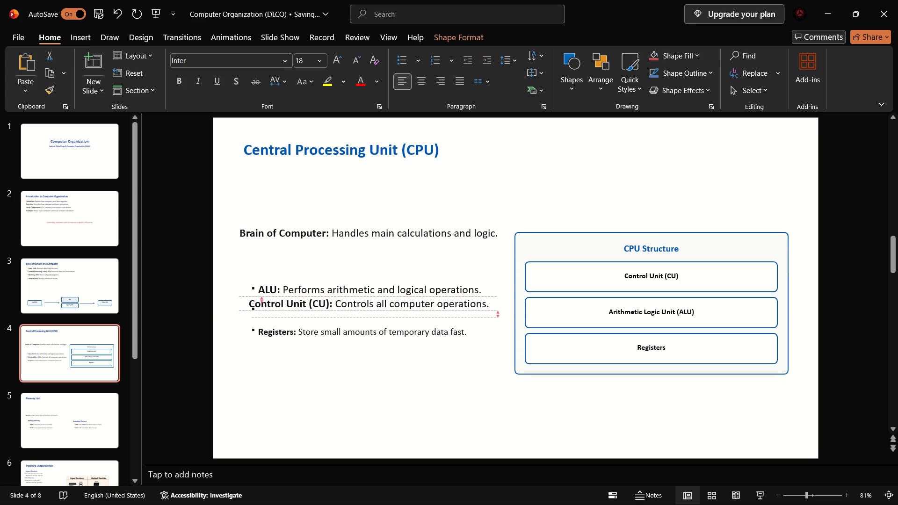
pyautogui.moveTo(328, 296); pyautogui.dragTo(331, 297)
# Set the whole "Registers" bullet line to font size 18.
pyautogui.click(310, 335)
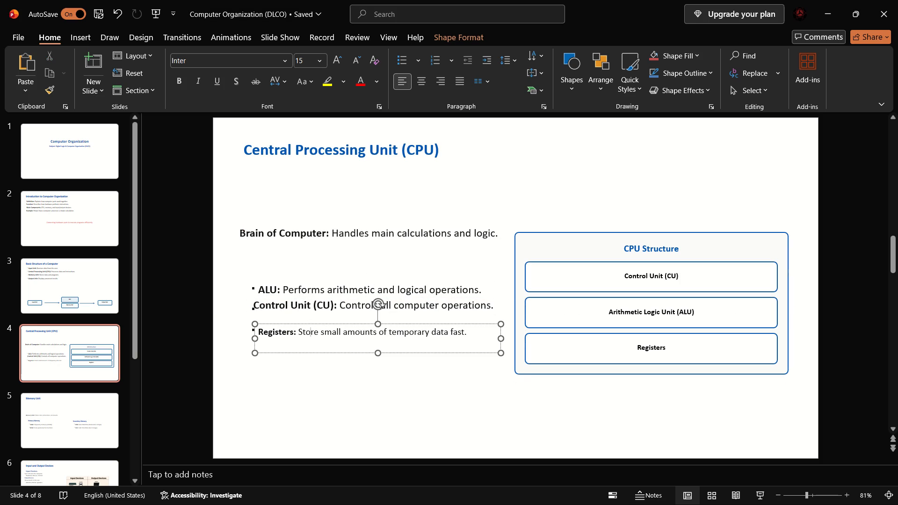
pyautogui.hotkey('ctrl', 'a')
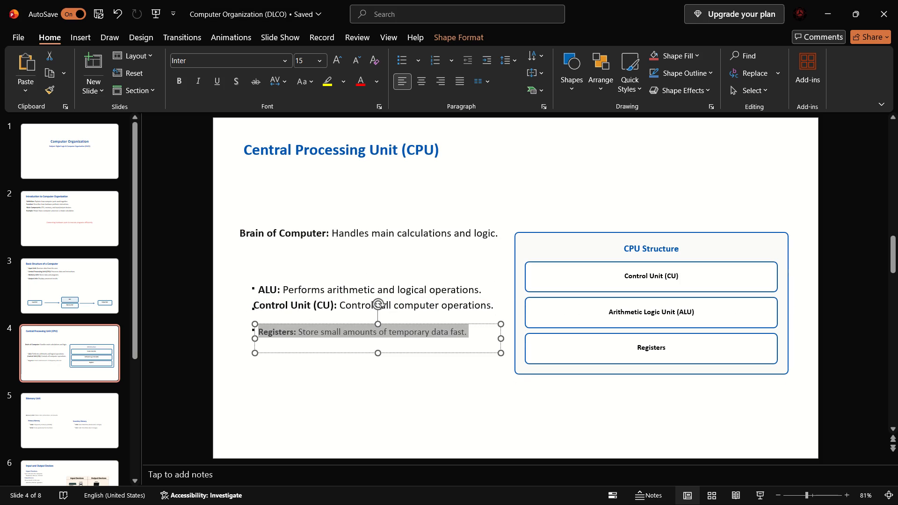
pyautogui.click(306, 63)
pyautogui.write('18')
pyautogui.press('Return')
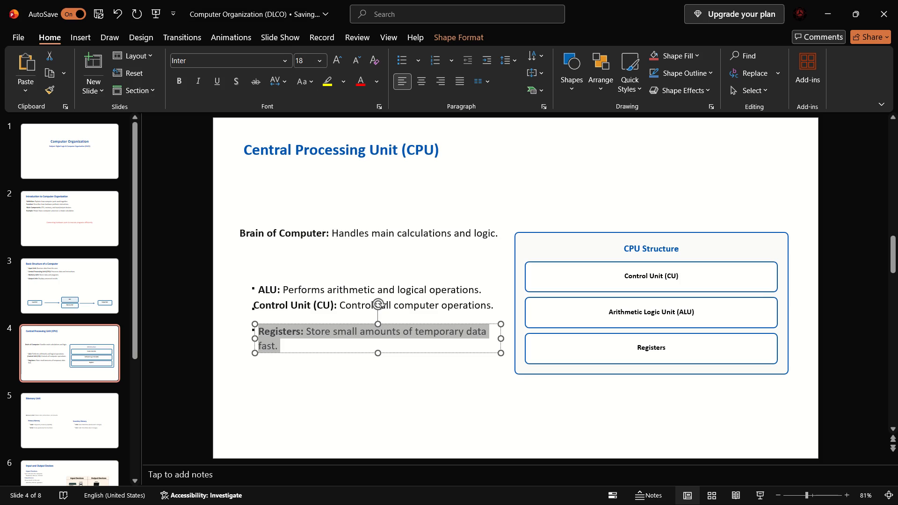
# Remove the separate bullet markers beside the "Registers" and "ALU" lines.
pyautogui.click(253, 331)
pyautogui.hotkey('ctrl', 'a')
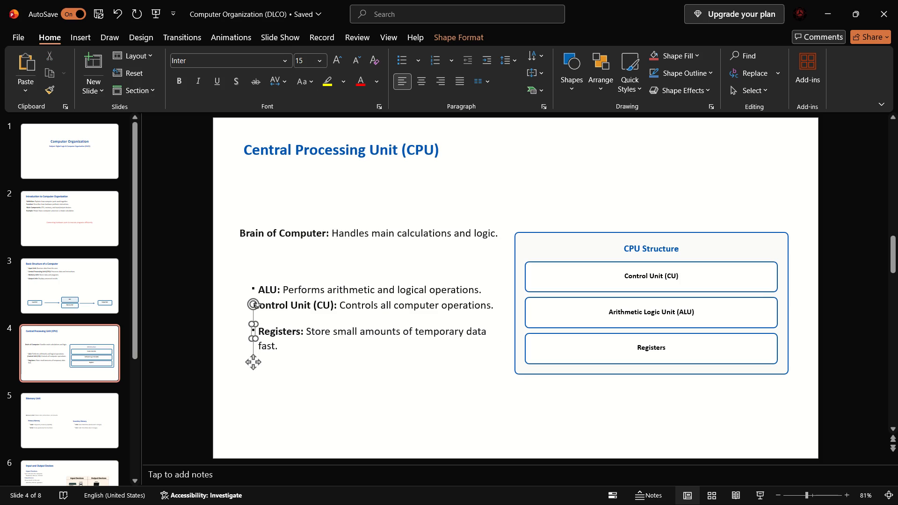
pyautogui.hotkey('ctrl', 'x')
pyautogui.click(253, 296)
pyautogui.hotkey('ctrl', 'x')
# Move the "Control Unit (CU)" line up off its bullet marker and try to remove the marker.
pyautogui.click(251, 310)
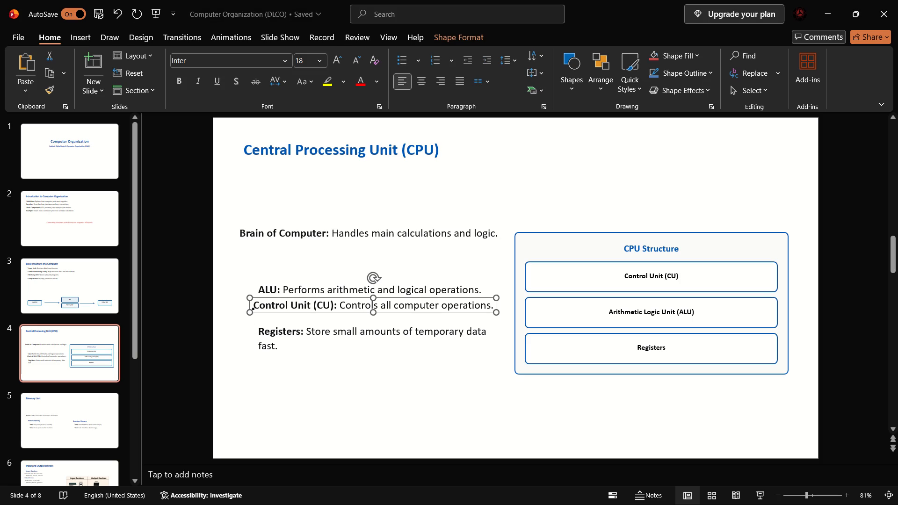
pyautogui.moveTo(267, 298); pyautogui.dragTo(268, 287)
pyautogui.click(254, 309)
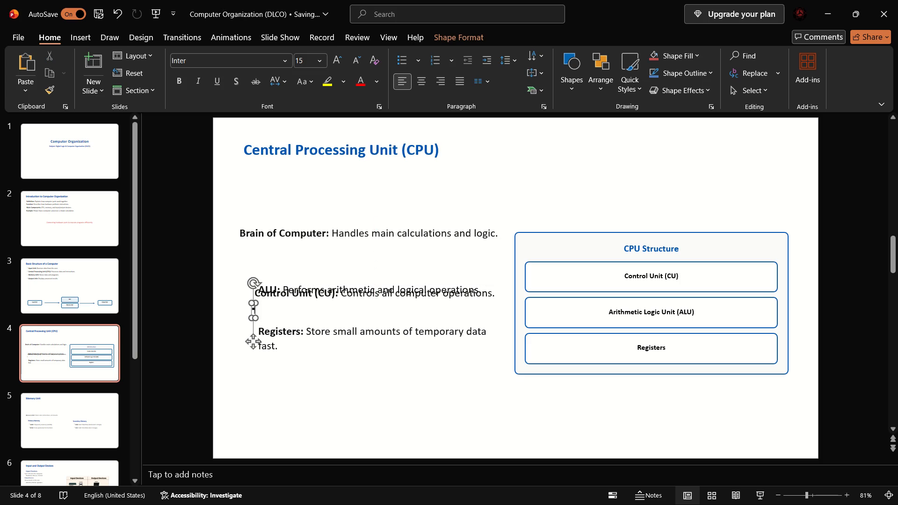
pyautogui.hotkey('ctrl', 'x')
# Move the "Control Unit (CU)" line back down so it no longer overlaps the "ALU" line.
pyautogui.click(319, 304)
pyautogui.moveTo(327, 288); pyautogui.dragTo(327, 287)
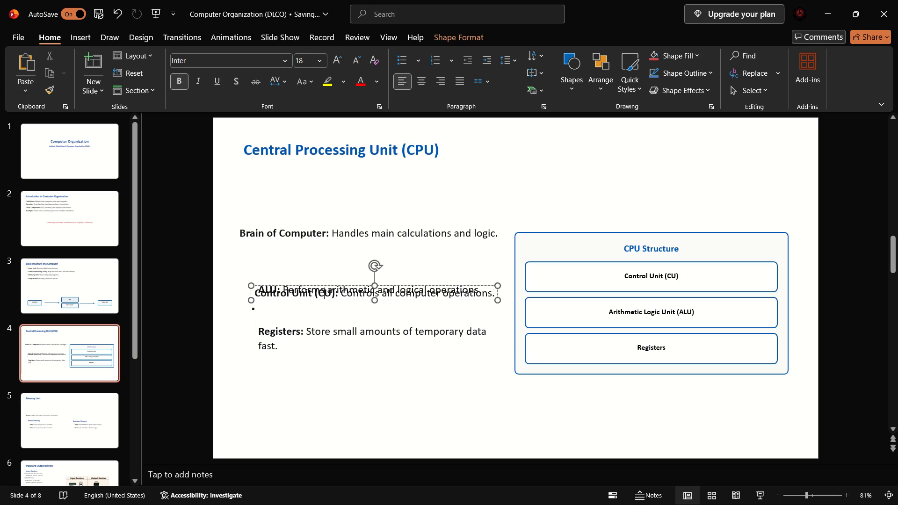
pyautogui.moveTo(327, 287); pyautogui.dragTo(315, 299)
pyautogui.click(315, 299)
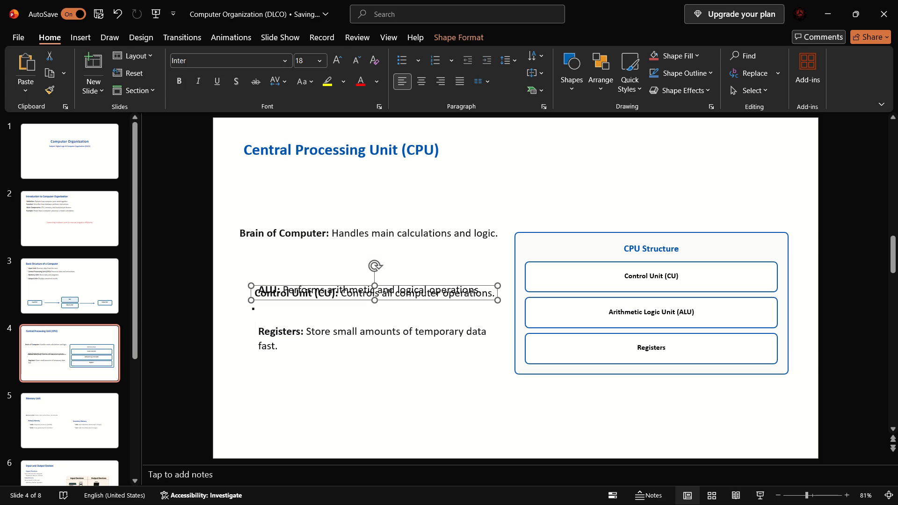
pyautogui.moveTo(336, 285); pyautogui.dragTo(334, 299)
# Move the "ALU" line directly beneath the "Brain of Computer" line, aligned with its left edge.
pyautogui.click(335, 290)
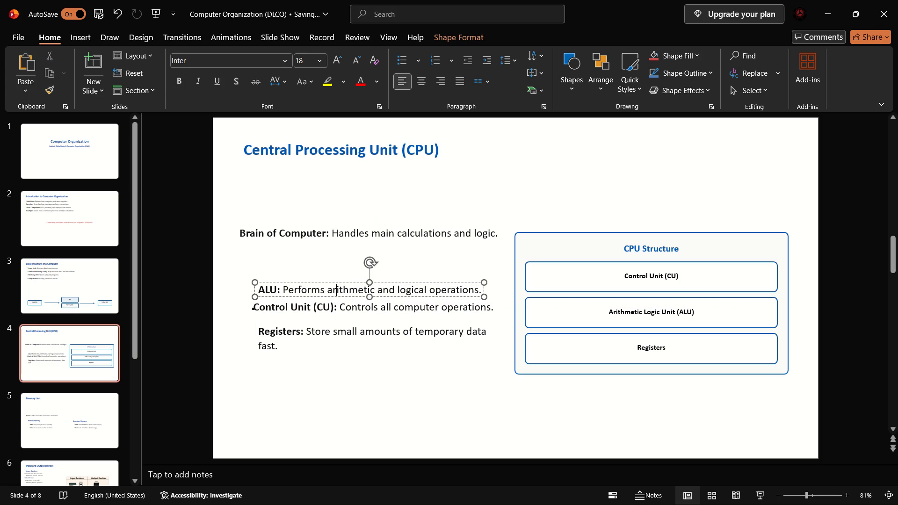
pyautogui.moveTo(337, 282); pyautogui.dragTo(316, 247)
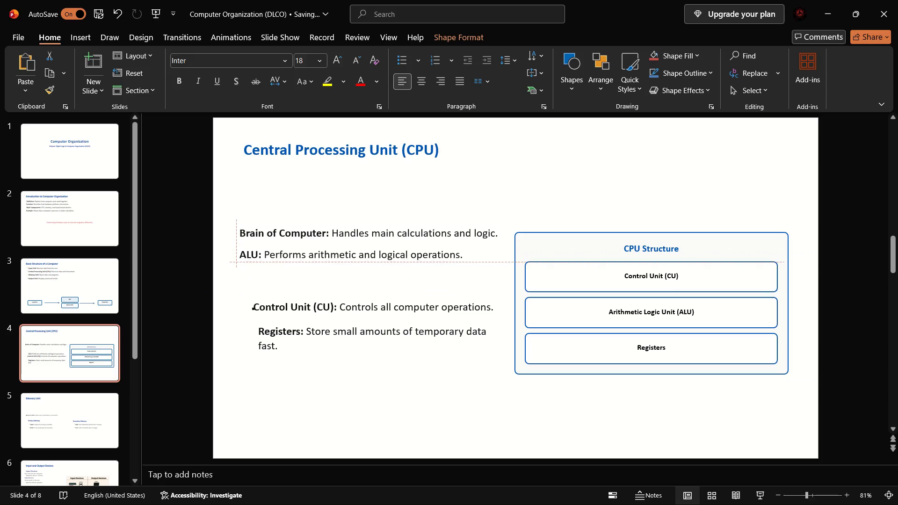
pyautogui.moveTo(316, 247); pyautogui.dragTo(316, 247)
# Move the "Control Unit (CU)" line directly beneath the "ALU" line, aligned with its left edge.
pyautogui.click(319, 304)
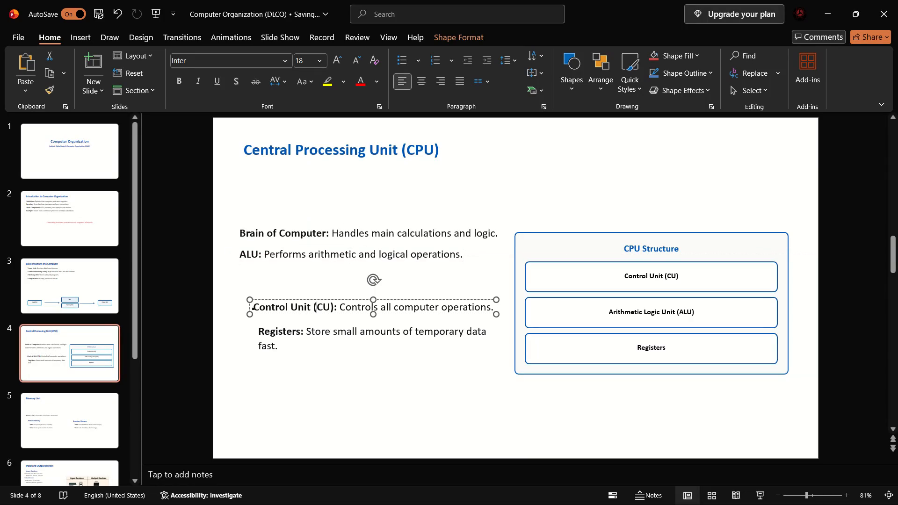
pyautogui.moveTo(320, 300); pyautogui.dragTo(307, 265)
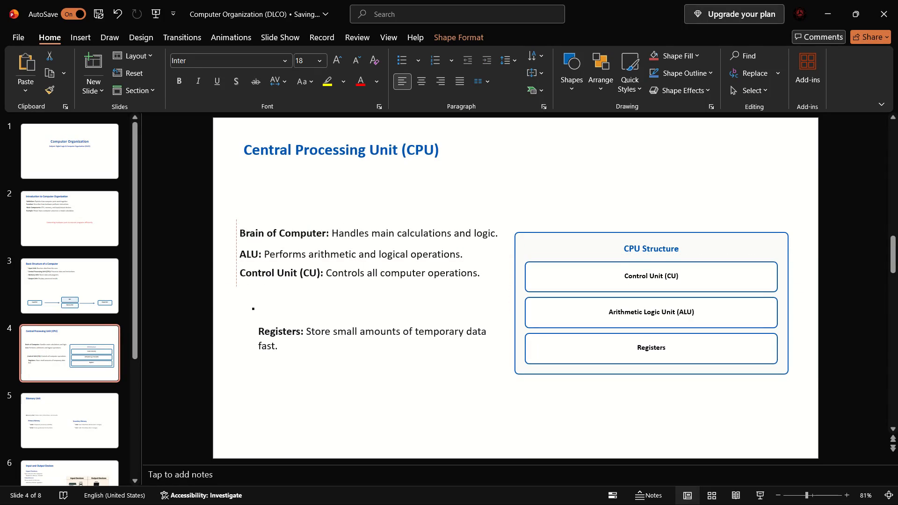
pyautogui.moveTo(307, 265); pyautogui.dragTo(305, 264)
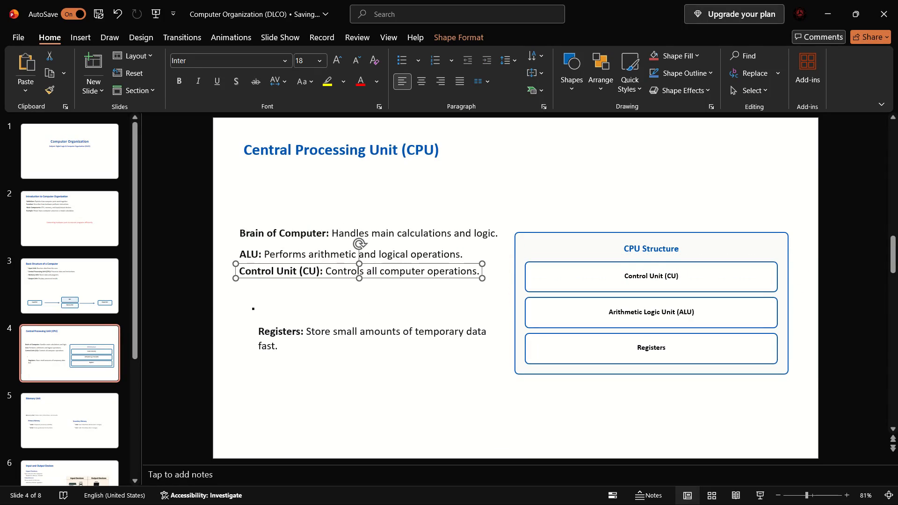
# Place the "Registers" line left-aligned beneath "Control Unit (CU)" and widen its text box so the text fits on one line.
pyautogui.click(297, 338)
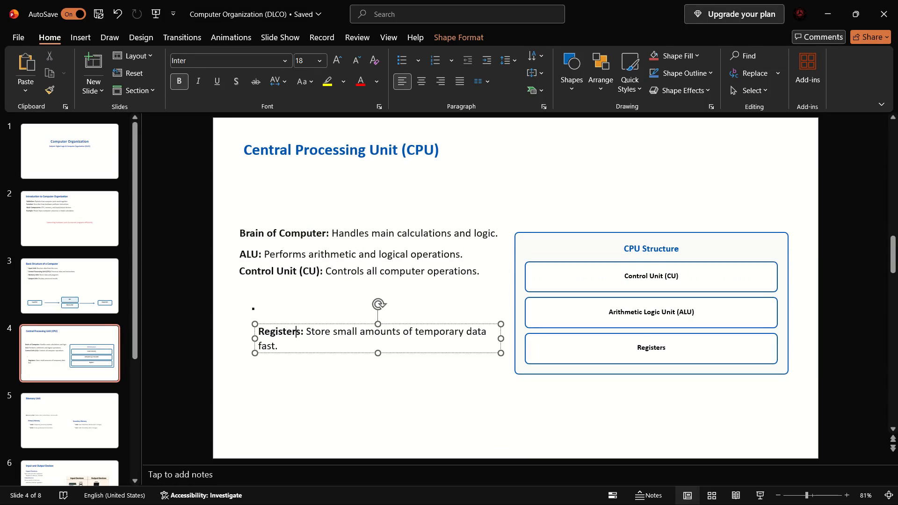
pyautogui.moveTo(310, 325); pyautogui.dragTo(290, 282)
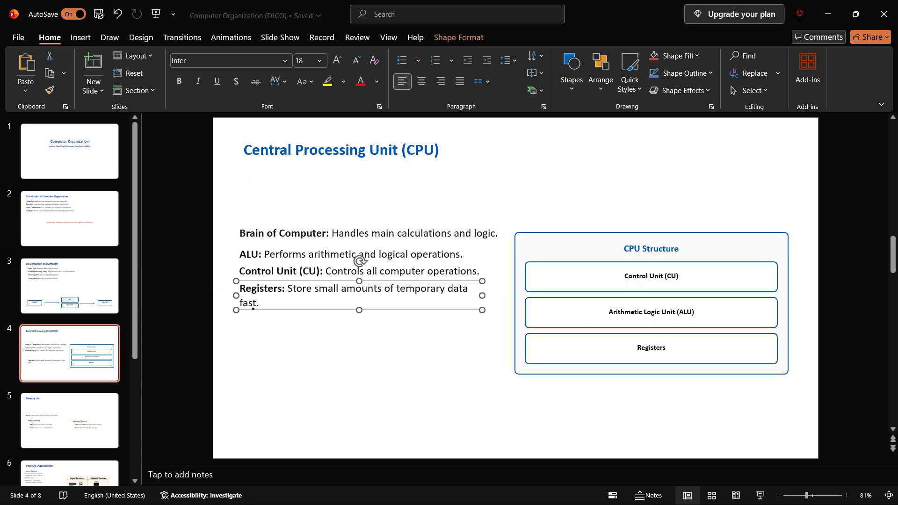
pyautogui.moveTo(481, 297); pyautogui.dragTo(494, 293)
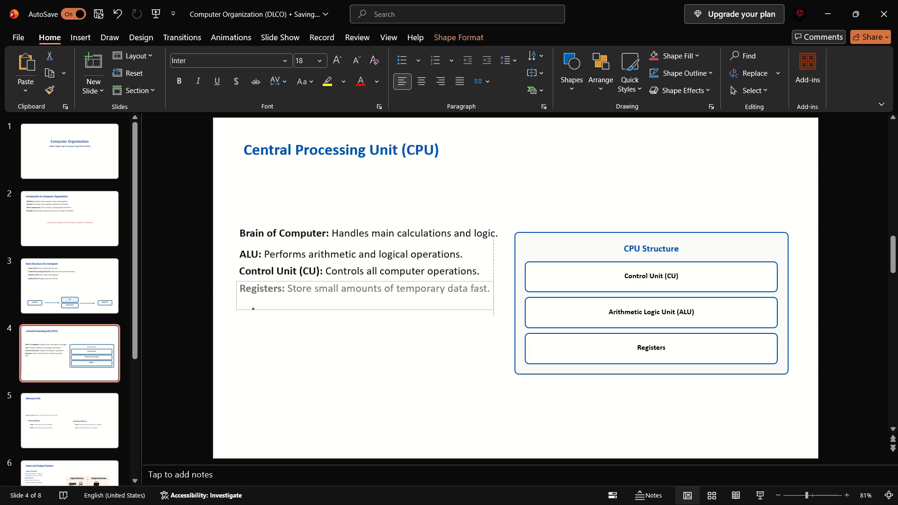
pyautogui.moveTo(494, 293); pyautogui.dragTo(496, 293)
# Remove the leftover bullet mark beneath the "Registers" line on slide 4.
pyautogui.click(253, 312)
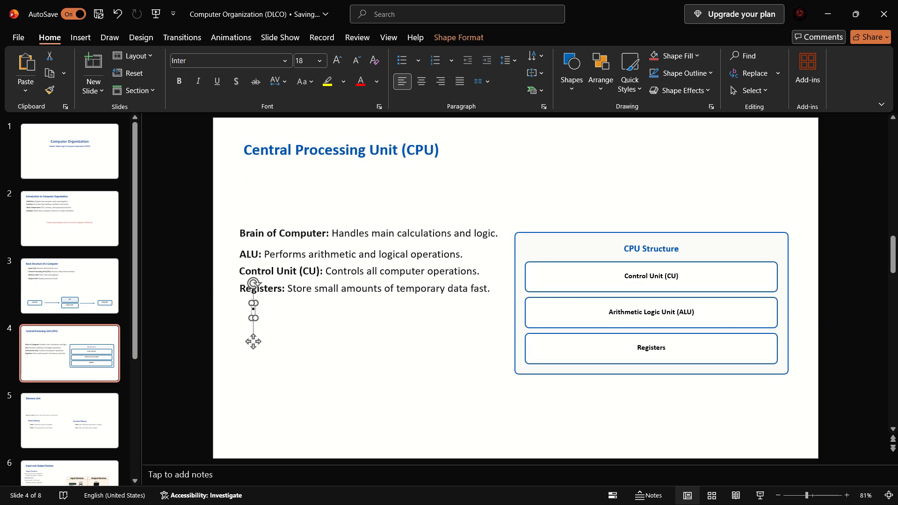
pyautogui.hotkey('ctrl', 'x')
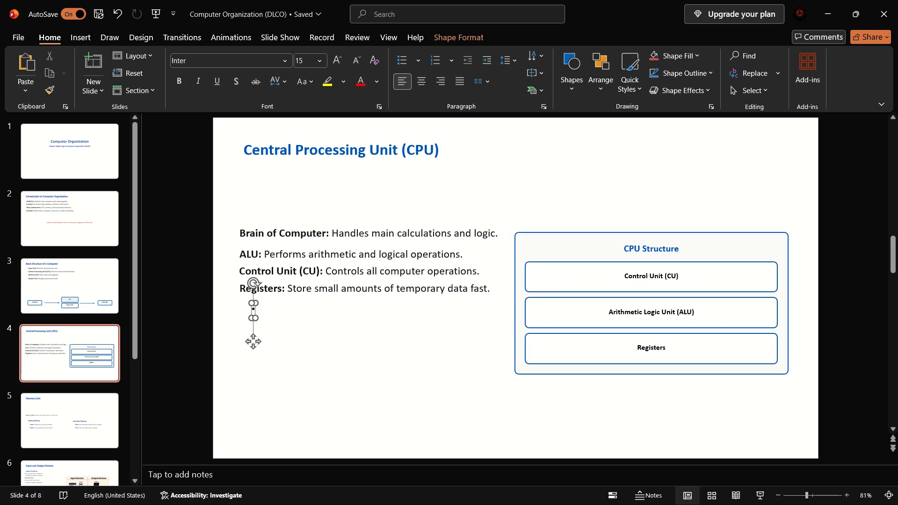
pyautogui.hotkey('ctrl', 'x')
pyautogui.click(256, 316)
pyautogui.hotkey('ctrl', 'x')
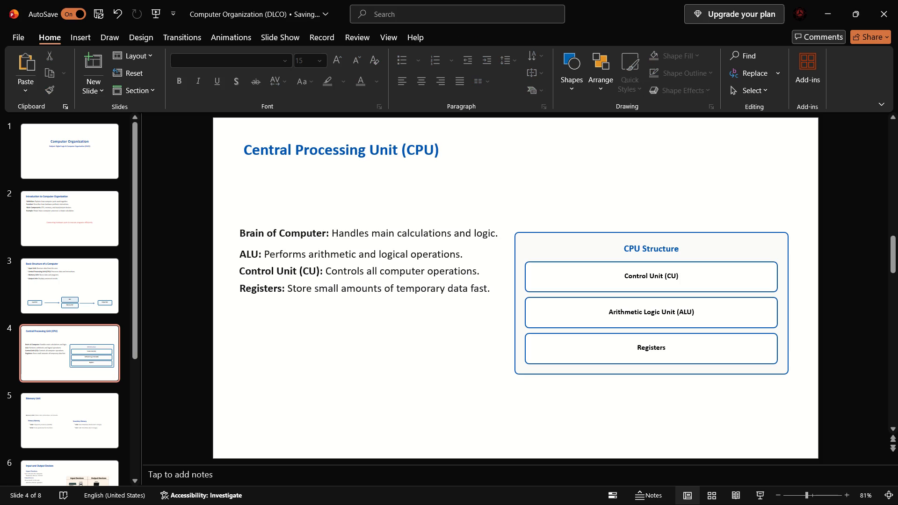
# On slide 5, move the "Memory Unit: Stores data, instructions, and results." line up to just below the slide title.
pyautogui.click(66, 435)
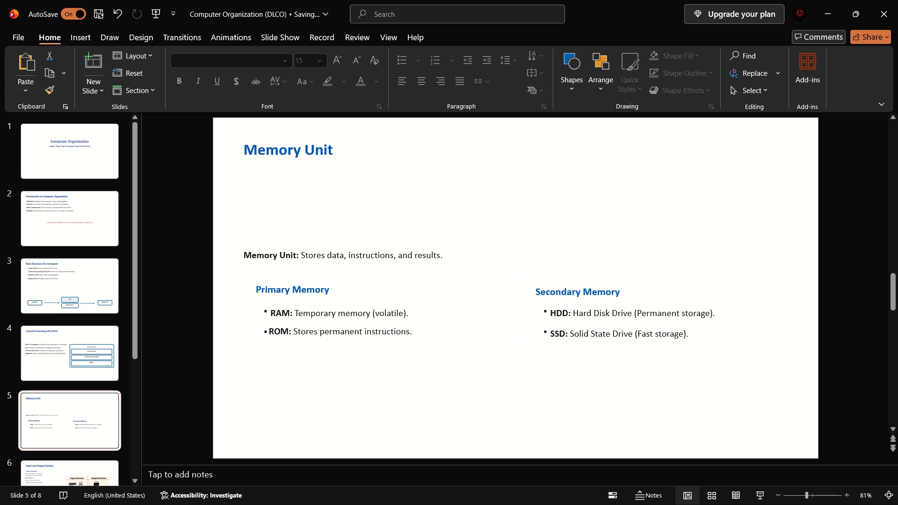
pyautogui.click(246, 256)
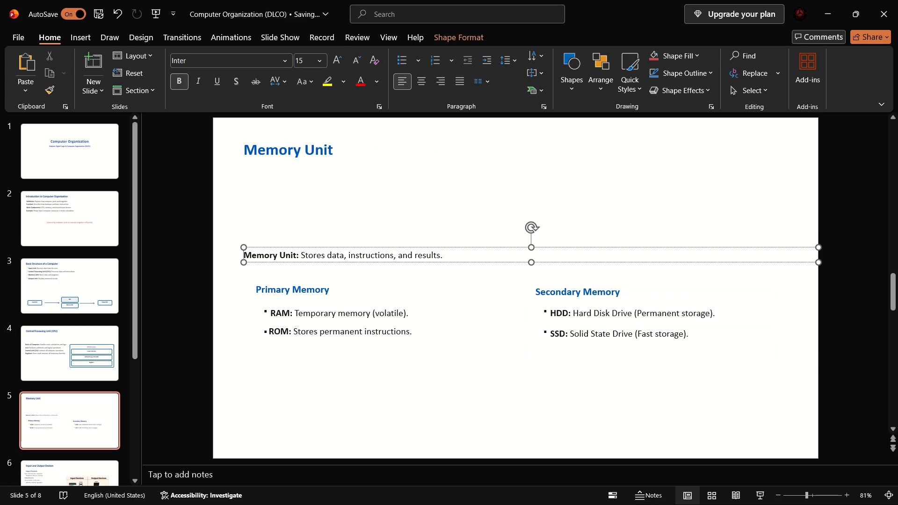
pyautogui.moveTo(290, 247); pyautogui.dragTo(289, 180)
# Set the font size of the whole "Memory Unit: Stores data, instructions, and results." line to 18.
pyautogui.keyDown('ctrl'); pyautogui.click(278, 192); pyautogui.keyUp('ctrl')
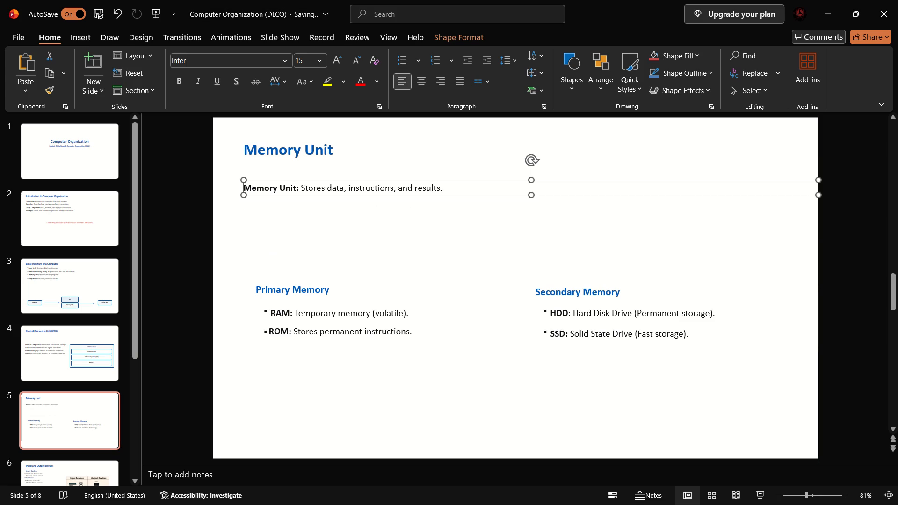
pyautogui.hotkey('ctrl', 'a')
pyautogui.click(282, 187)
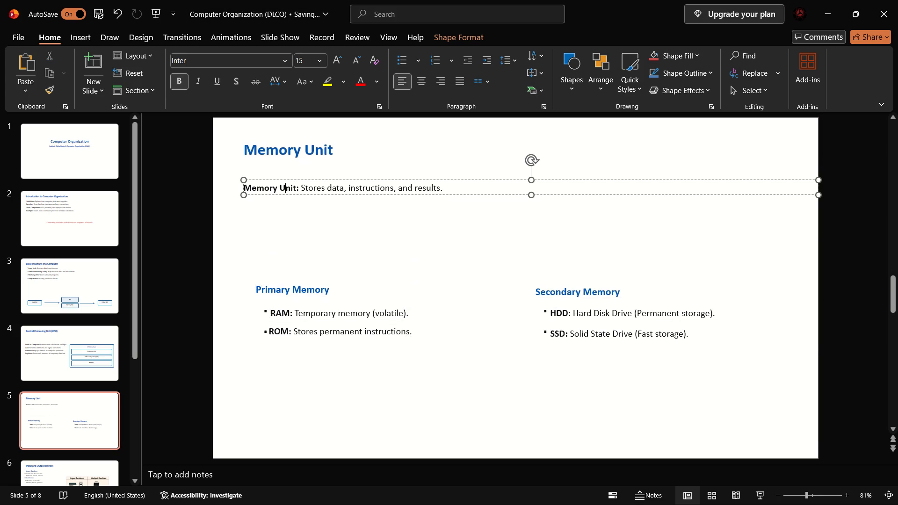
pyautogui.hotkey('ctrl', 'a')
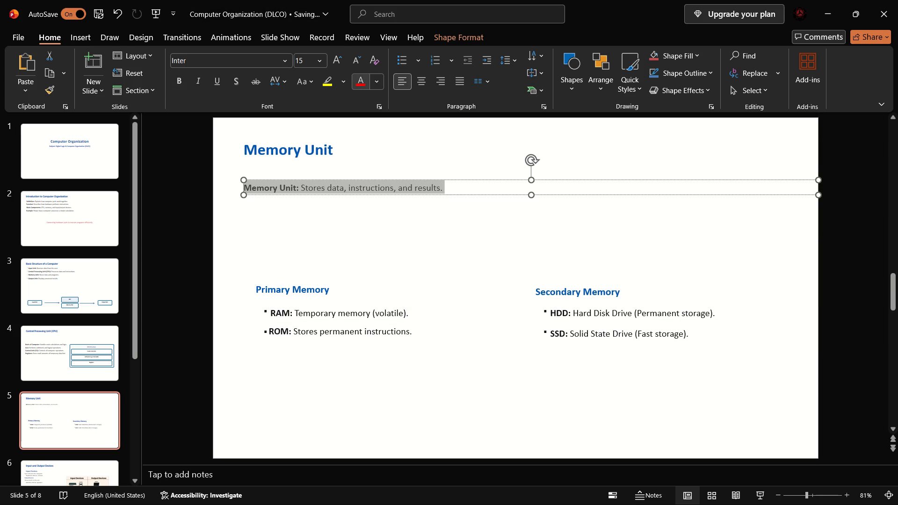
pyautogui.click(309, 59)
pyautogui.write('18')
pyautogui.press('Return')
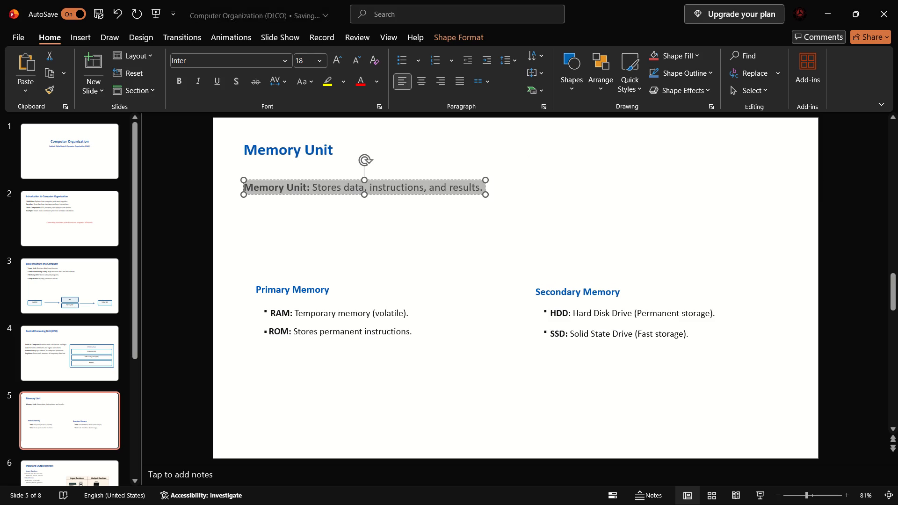
# Move the "Primary Memory" heading up beneath the "Memory Unit" line, aligned with its left edge.
pyautogui.click(365, 281)
pyautogui.click(323, 286)
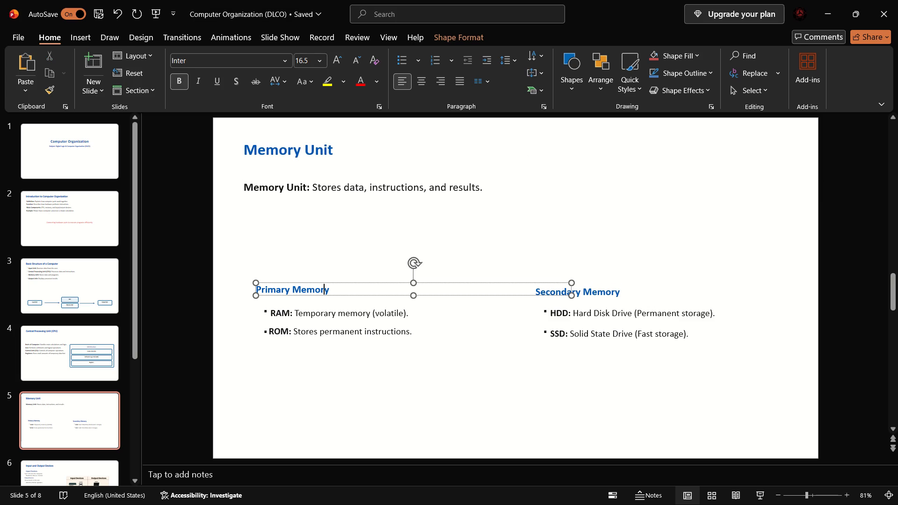
pyautogui.moveTo(324, 282); pyautogui.dragTo(313, 215)
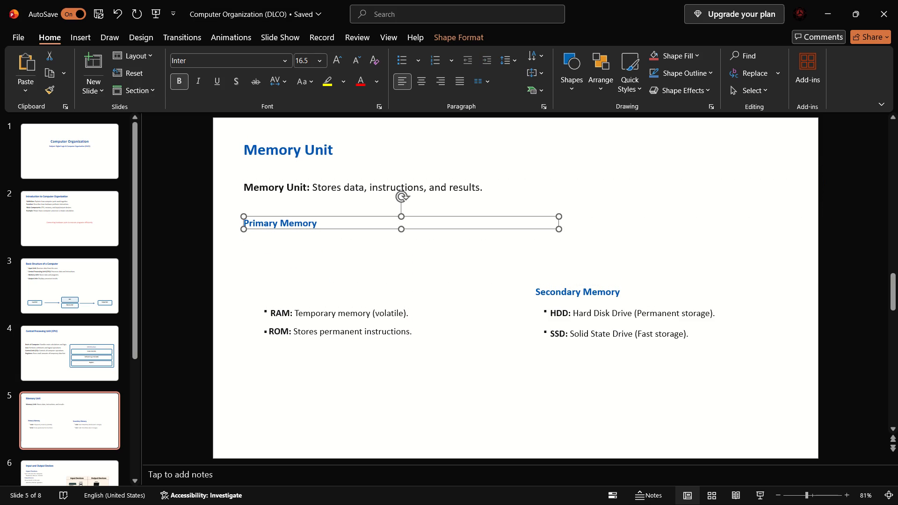
# Move the "RAM" and "ROM" lines up beneath the "Primary Memory" heading, stacked and left-aligned with it.
pyautogui.click(292, 315)
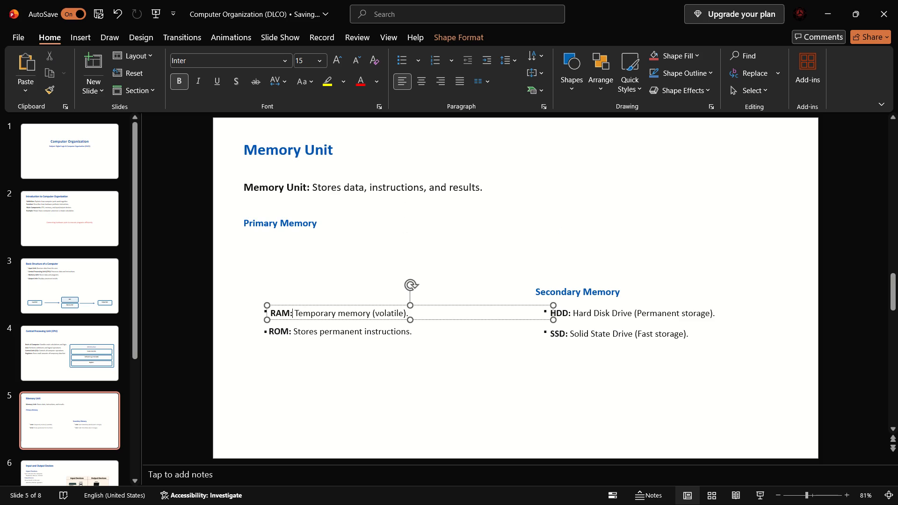
pyautogui.moveTo(311, 304); pyautogui.dragTo(284, 236)
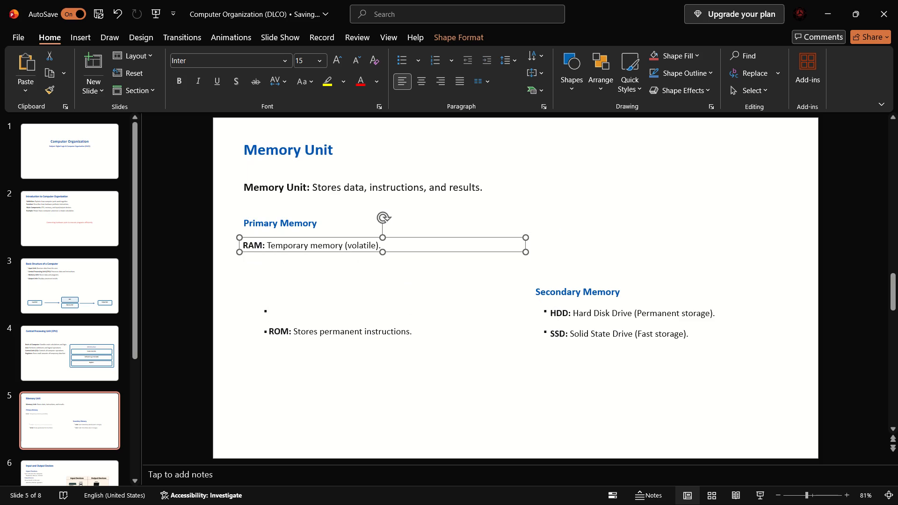
pyautogui.click(285, 332)
pyautogui.moveTo(301, 326); pyautogui.dragTo(284, 278)
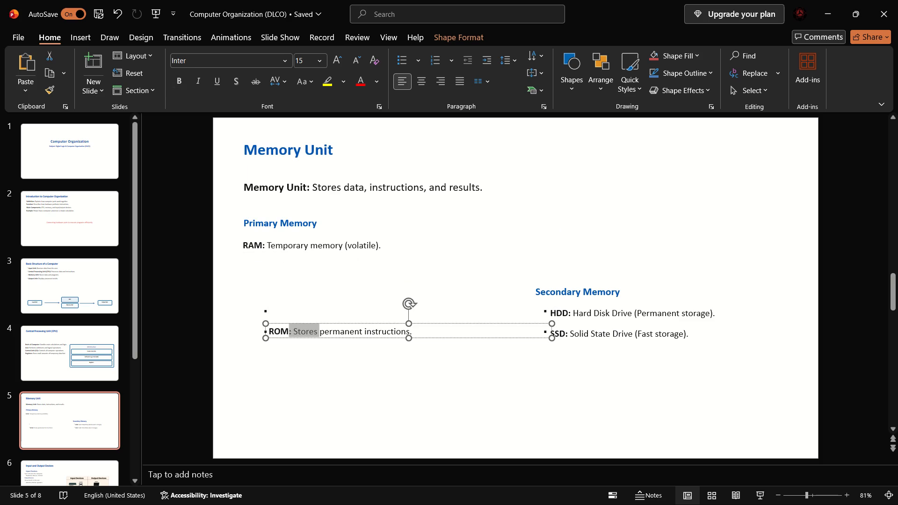
pyautogui.moveTo(284, 278); pyautogui.dragTo(294, 317)
pyautogui.click(297, 325)
pyautogui.moveTo(297, 325); pyautogui.dragTo(270, 258)
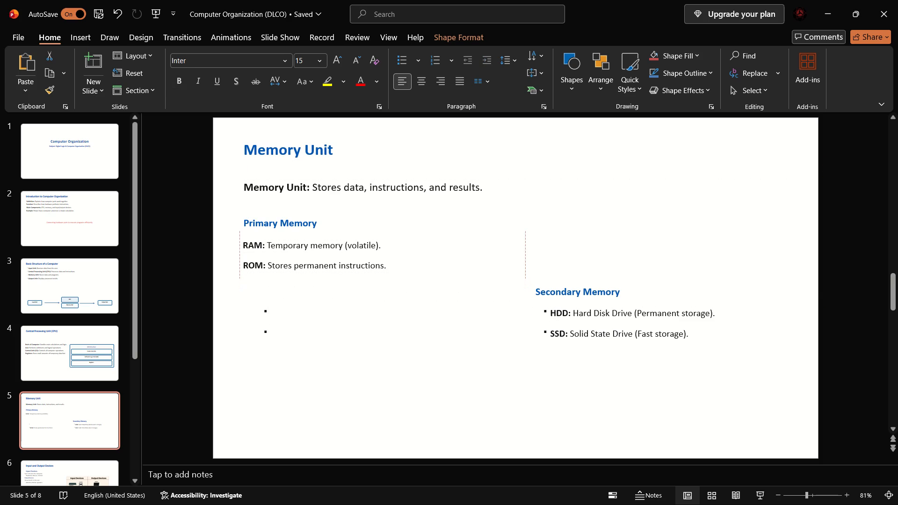
pyautogui.moveTo(270, 258); pyautogui.dragTo(270, 257)
# Remove the two leftover bullet marks at the former positions of the "RAM" and "ROM" lines.
pyautogui.click(268, 330)
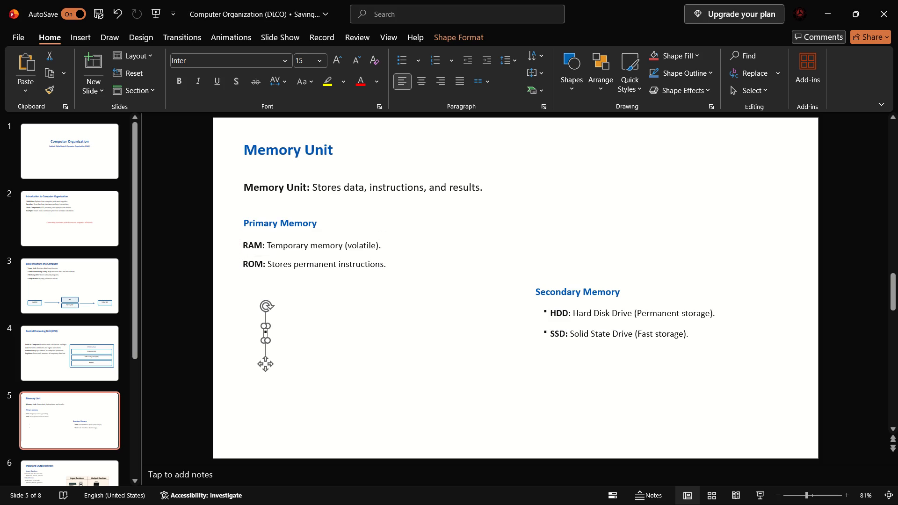
pyautogui.hotkey('ctrl', 'x')
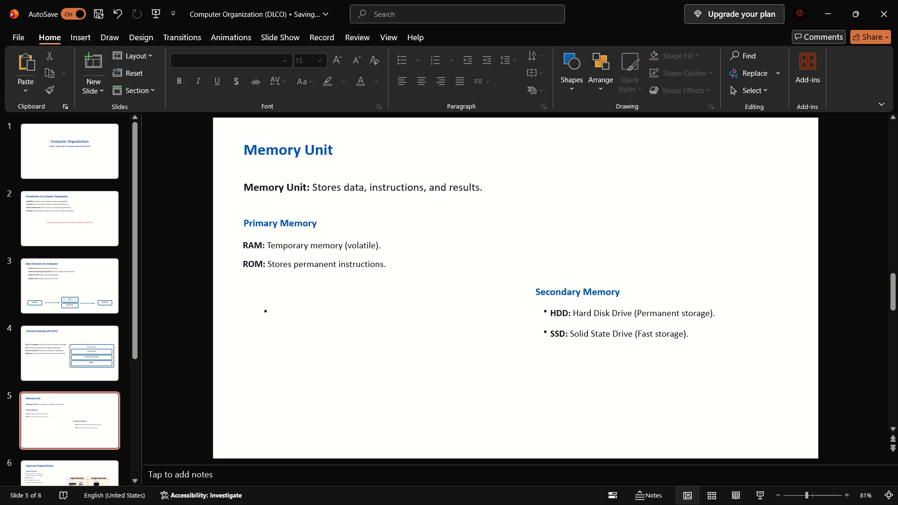
pyautogui.keyDown('ctrl'); pyautogui.click(264, 312); pyautogui.keyUp('ctrl')
pyautogui.hotkey('ctrl', 'a')
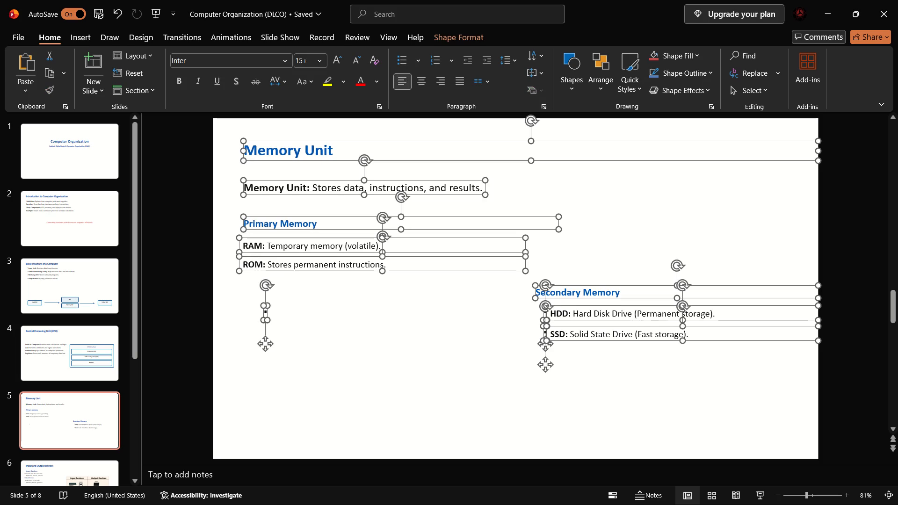
pyautogui.click(300, 309)
pyautogui.click(265, 311)
pyautogui.hotkey('ctrl', 'x')
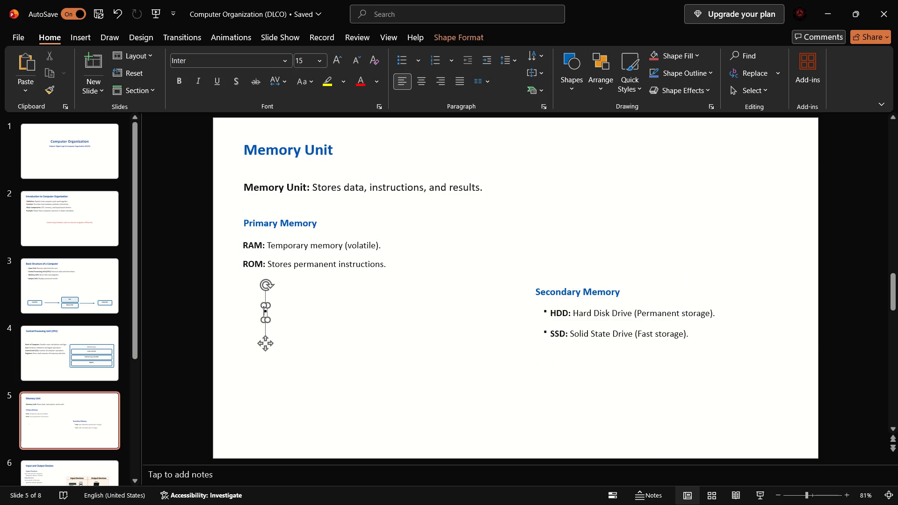
pyautogui.hotkey('ctrl', 'x')
pyautogui.hotkey('ctrl', 'x')
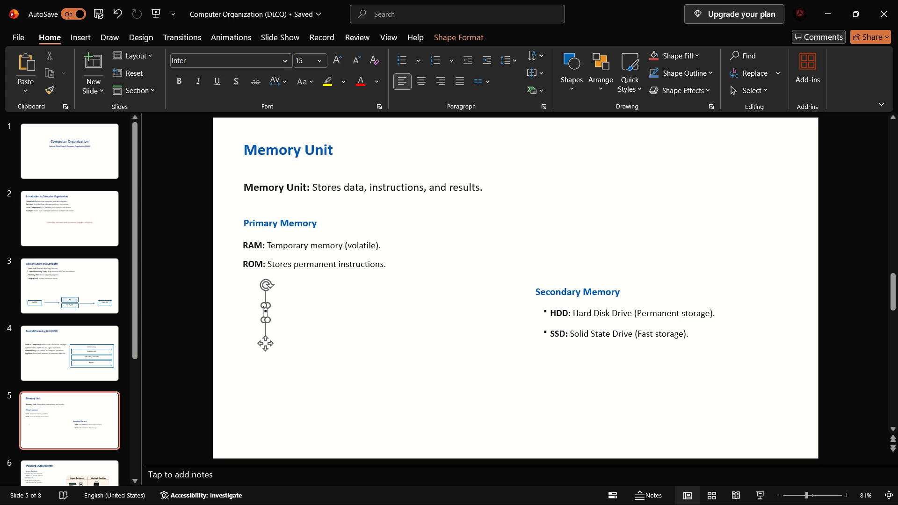
pyautogui.keyDown('ctrl'); pyautogui.click(266, 310); pyautogui.keyUp('ctrl')
pyautogui.keyDown('ctrl'); pyautogui.click(266, 310); pyautogui.keyUp('ctrl')
pyautogui.hotkey('ctrl', 'x')
pyautogui.hotkey('ctrl', 'x')
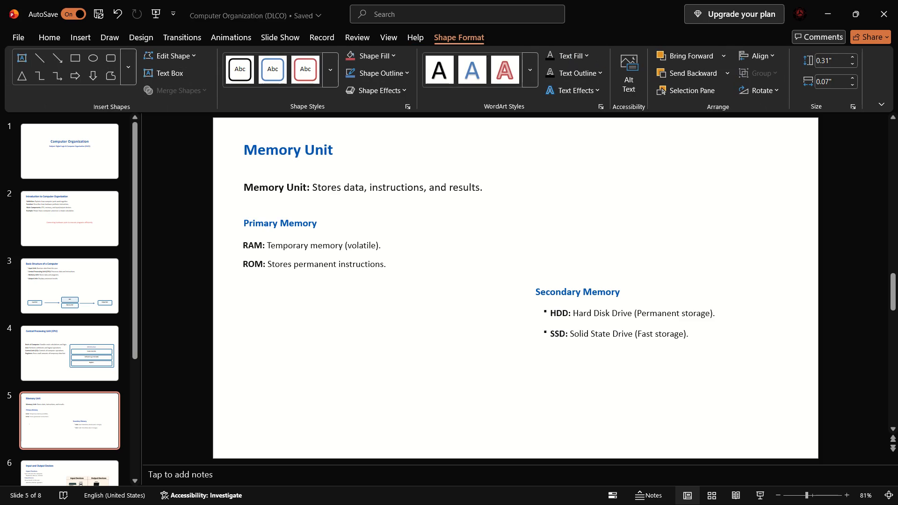
# Move the "Secondary Memory" heading up beside the "Primary Memory" heading, to its right.
pyautogui.click(585, 299)
pyautogui.moveTo(590, 286); pyautogui.dragTo(489, 213)
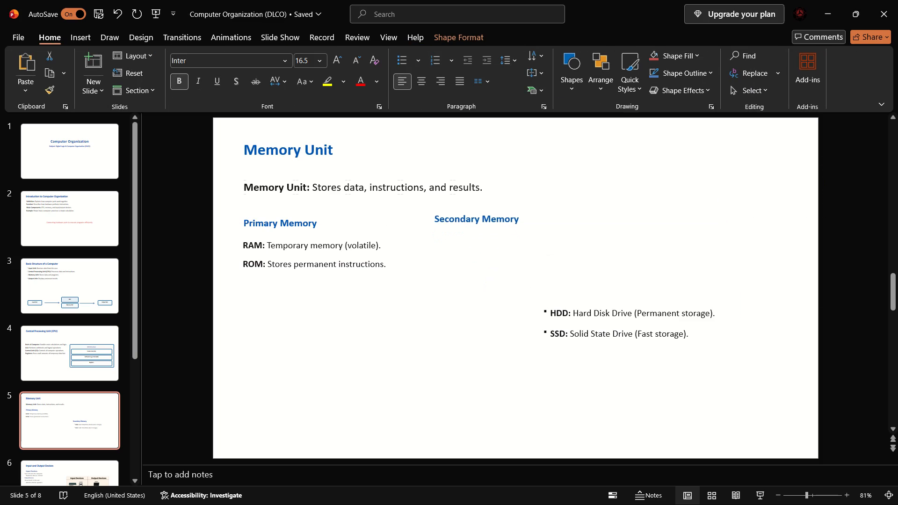
pyautogui.moveTo(489, 213); pyautogui.dragTo(488, 220)
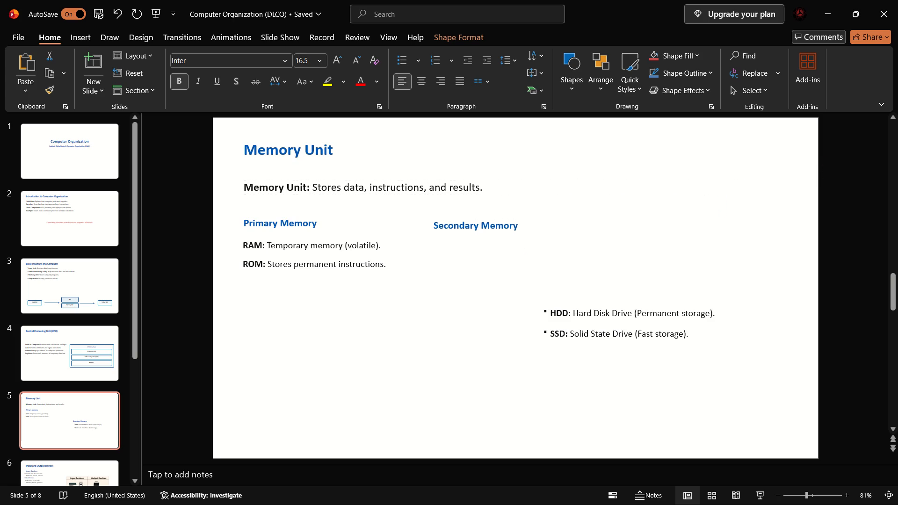
pyautogui.moveTo(488, 220); pyautogui.dragTo(488, 220)
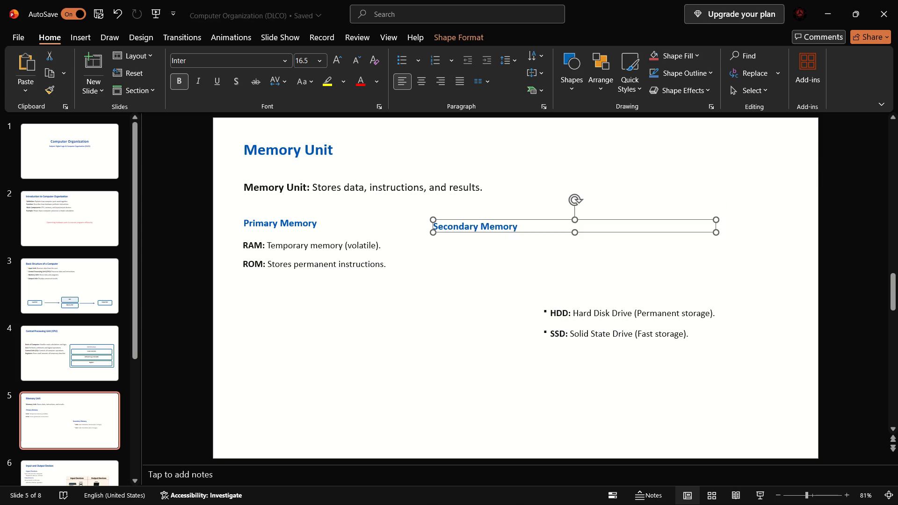
# Move the "HDD" line up beneath the "Secondary Memory" heading, level with the "RAM" line.
pyautogui.click(556, 307)
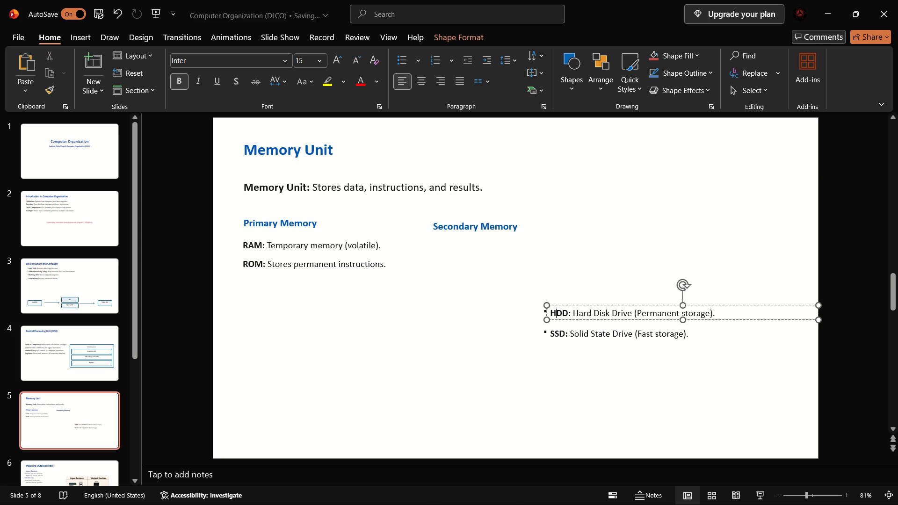
pyautogui.moveTo(576, 305); pyautogui.dragTo(443, 236)
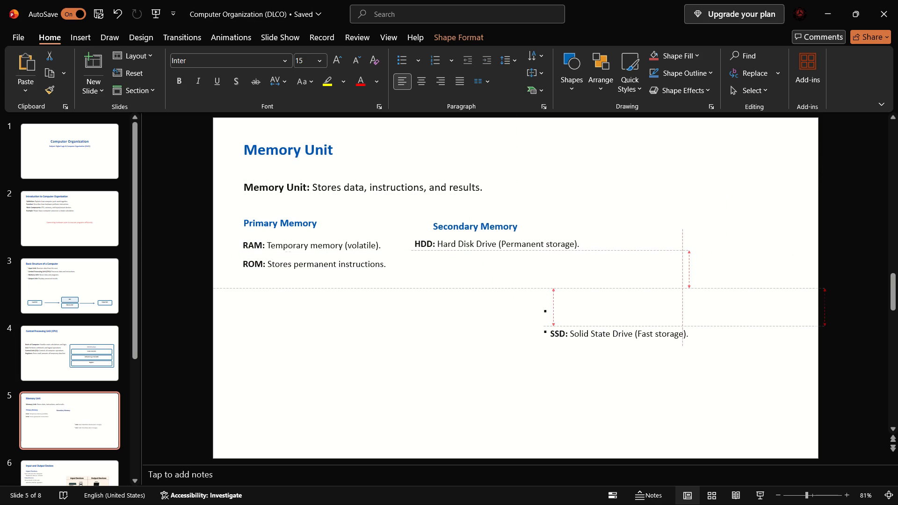
pyautogui.moveTo(443, 236); pyautogui.dragTo(443, 236)
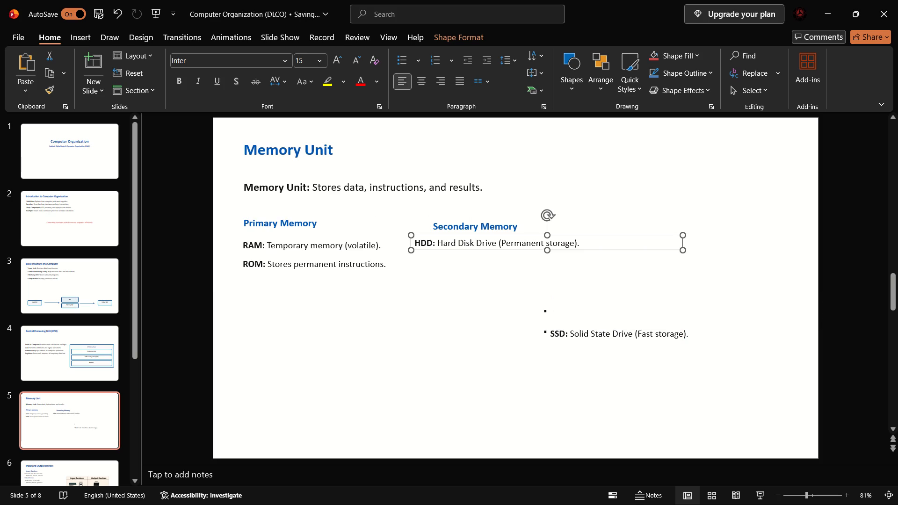
pyautogui.click(446, 234)
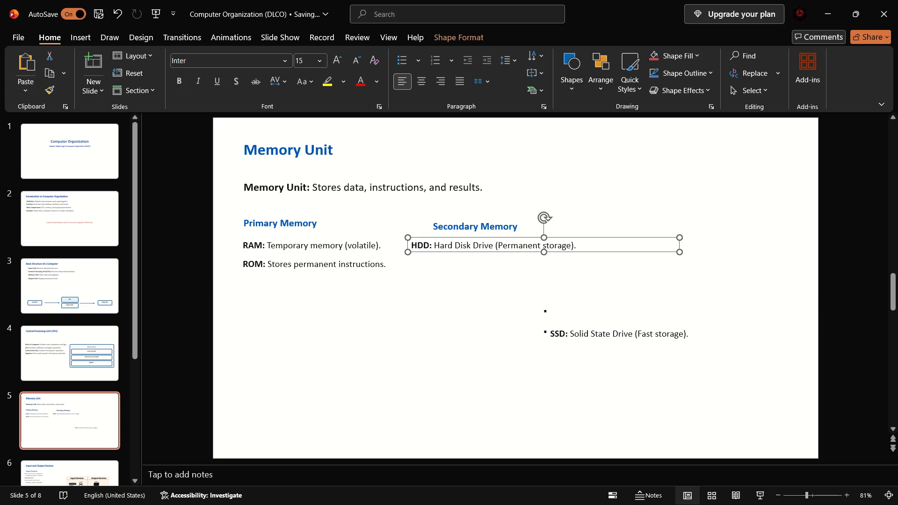
# Shift the "Secondary Memory" heading left above the start of the "HDD" line, level with the "Primary Memory" heading.
pyautogui.click(454, 229)
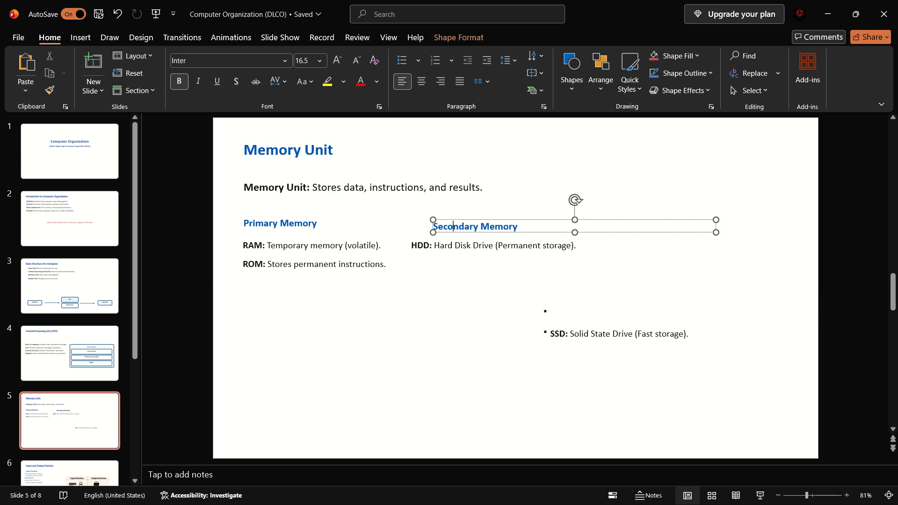
pyautogui.moveTo(454, 219); pyautogui.dragTo(428, 215)
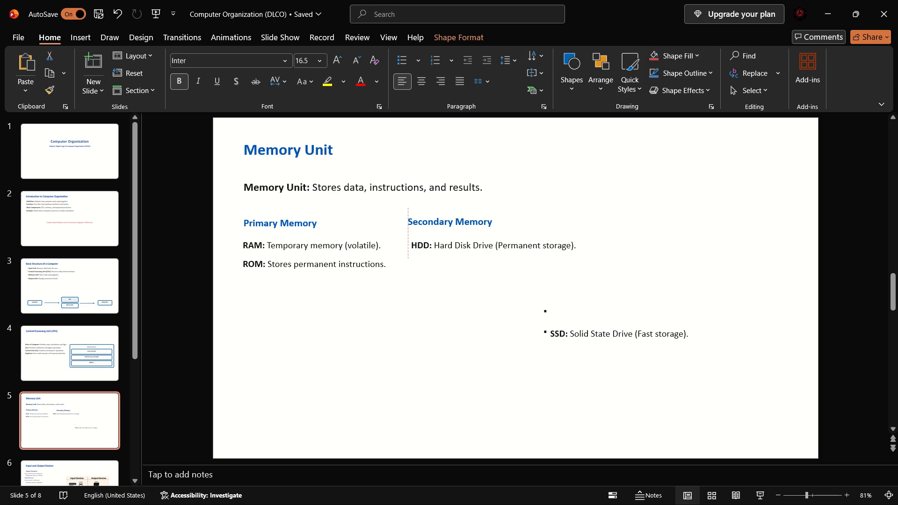
pyautogui.moveTo(428, 215); pyautogui.dragTo(427, 216)
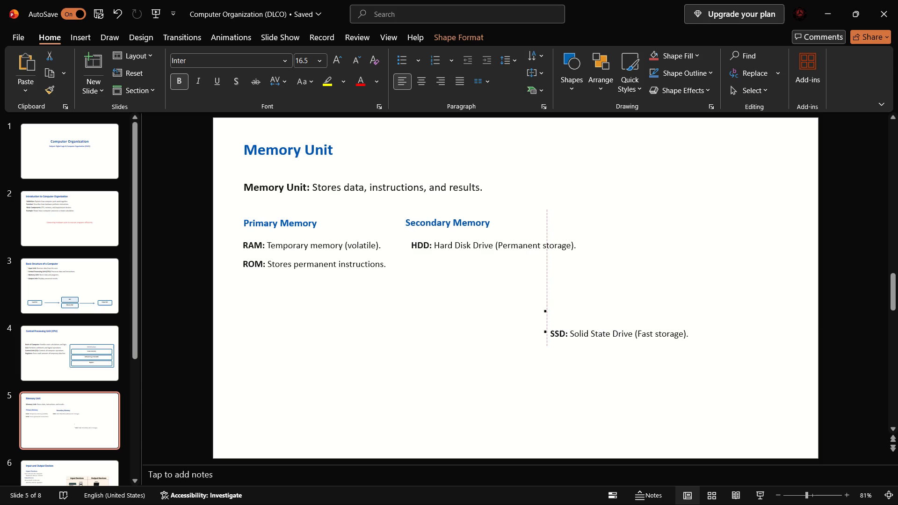
pyautogui.moveTo(427, 216); pyautogui.dragTo(427, 216)
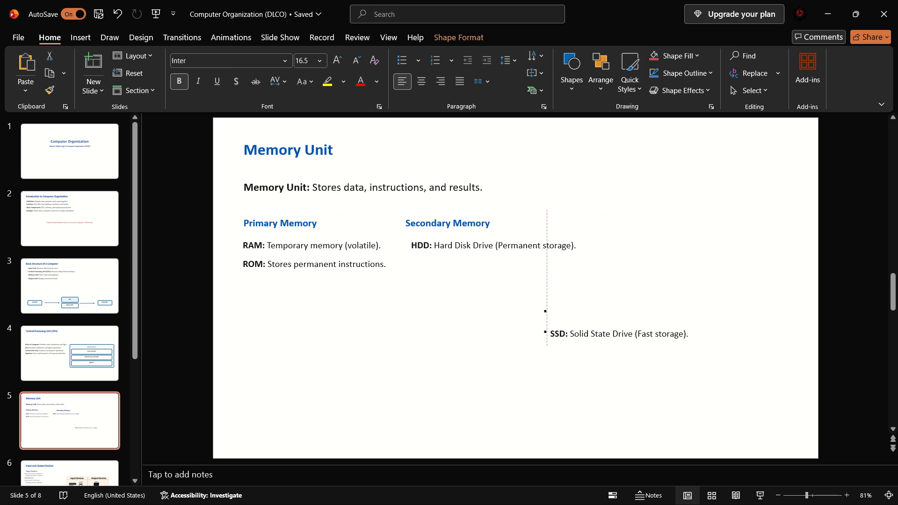
pyautogui.moveTo(427, 216); pyautogui.dragTo(428, 216)
# Indent the "Secondary Memory" heading with three leading spaces to line it up with the start of the "HDD" line.
pyautogui.click(445, 247)
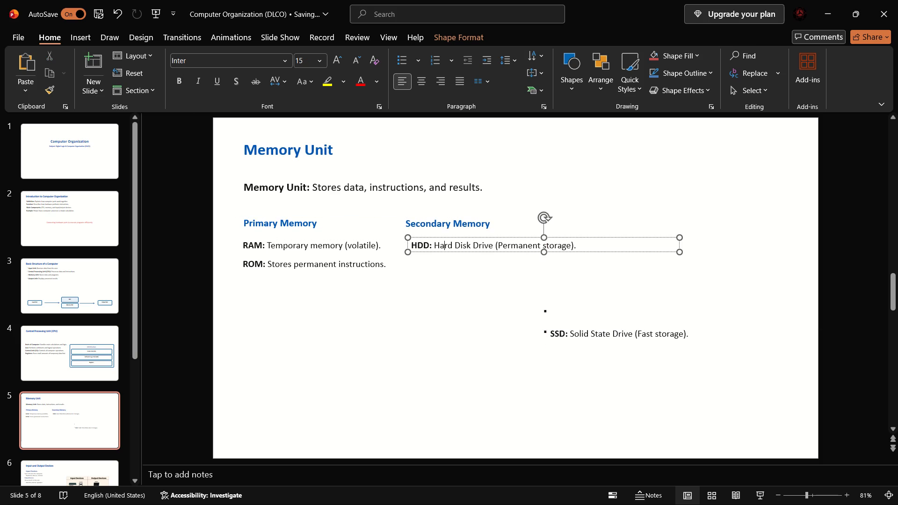
pyautogui.click(408, 229)
pyautogui.press('Left')
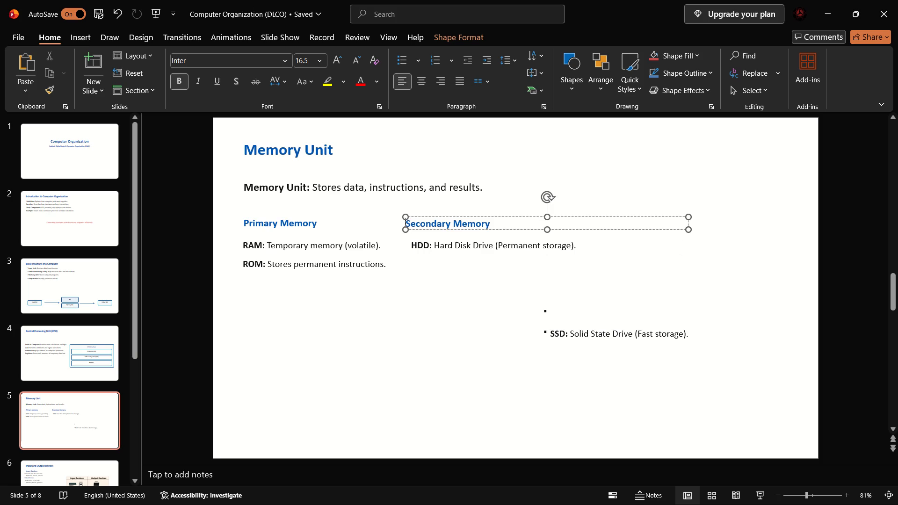
pyautogui.press('space')
pyautogui.press('space')
pyautogui.press('space')
pyautogui.click(416, 245)
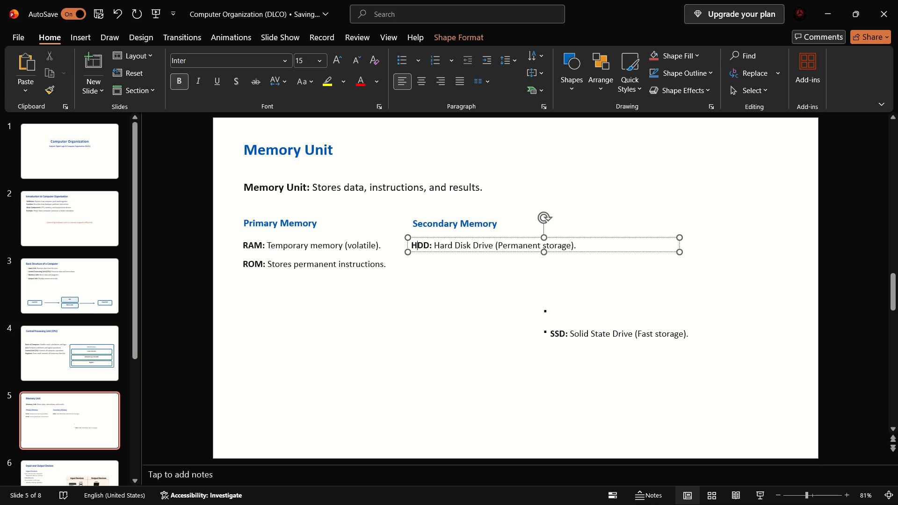
# Move the "SSD" line up beneath the "HDD" line, roughly level with the "ROM" line.
pyautogui.click(602, 339)
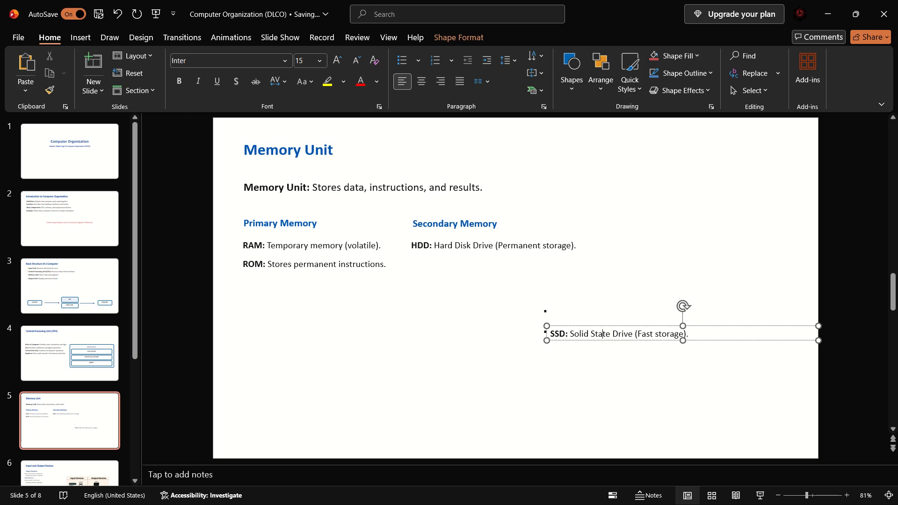
pyautogui.moveTo(605, 326); pyautogui.dragTo(467, 259)
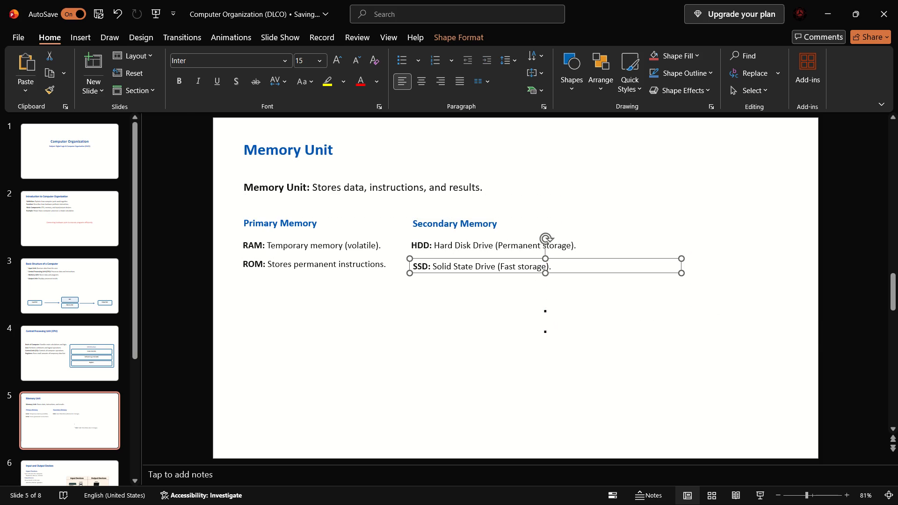
# Set the font size of the whole "SSD" line to 18.
pyautogui.click(455, 266)
pyautogui.hotkey('ctrl', 'a')
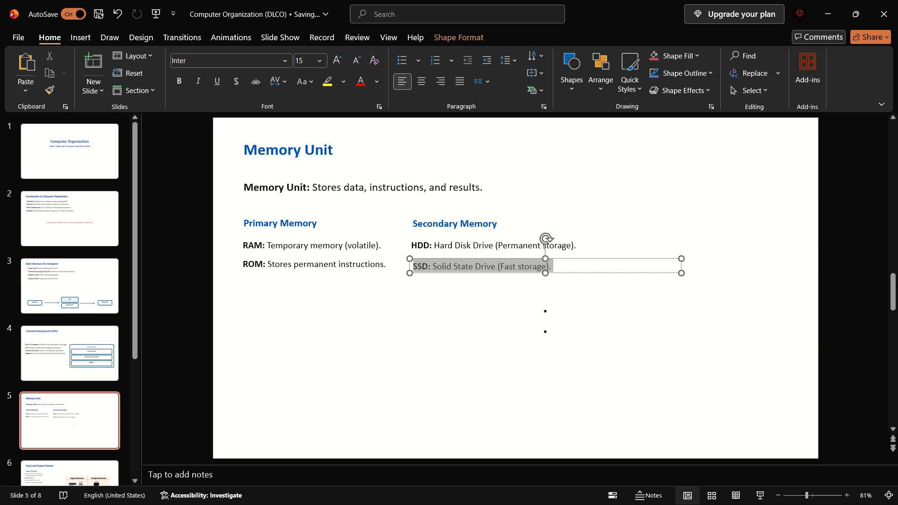
pyautogui.click(306, 61)
pyautogui.write('18')
pyautogui.press('Return')
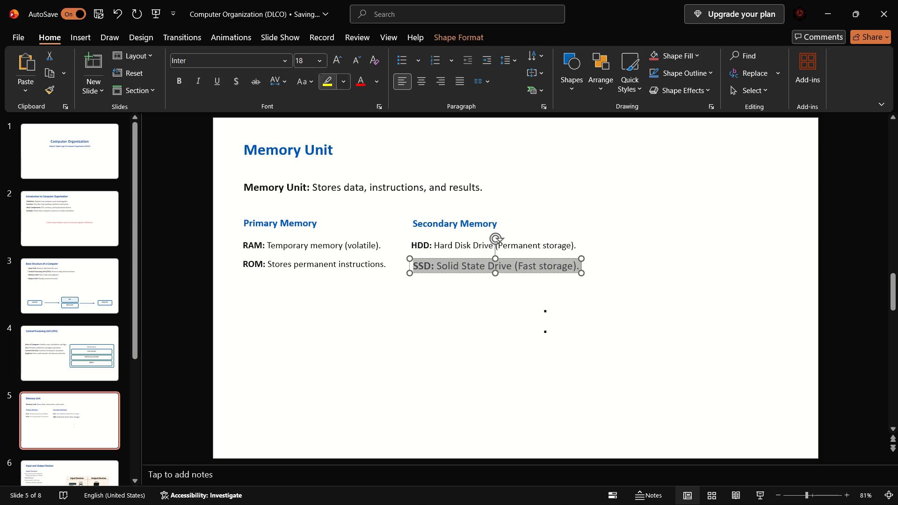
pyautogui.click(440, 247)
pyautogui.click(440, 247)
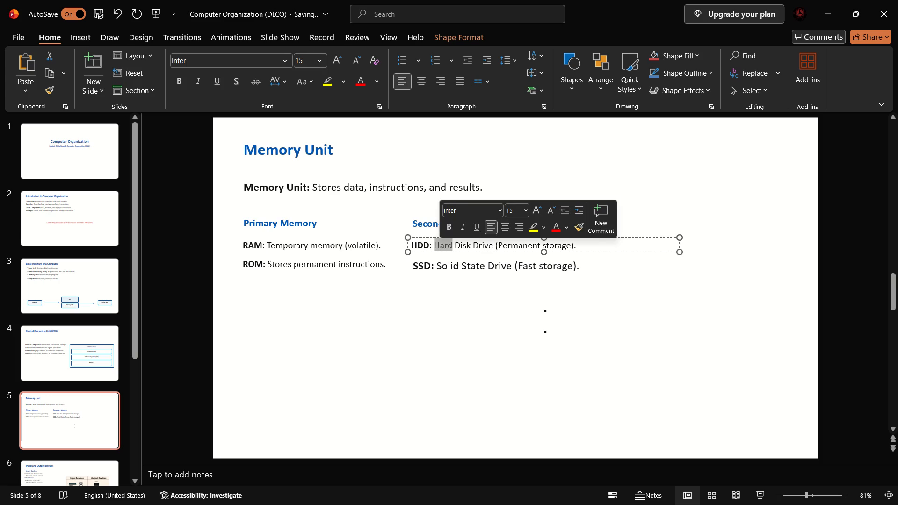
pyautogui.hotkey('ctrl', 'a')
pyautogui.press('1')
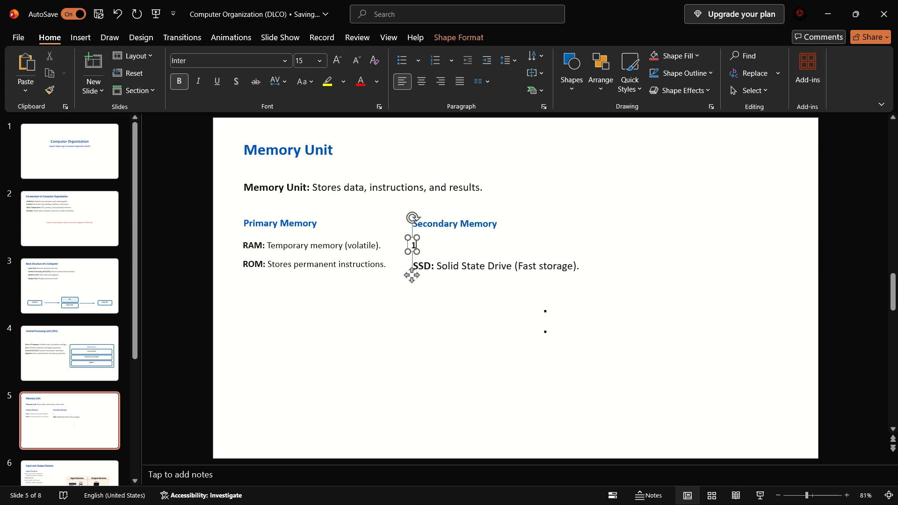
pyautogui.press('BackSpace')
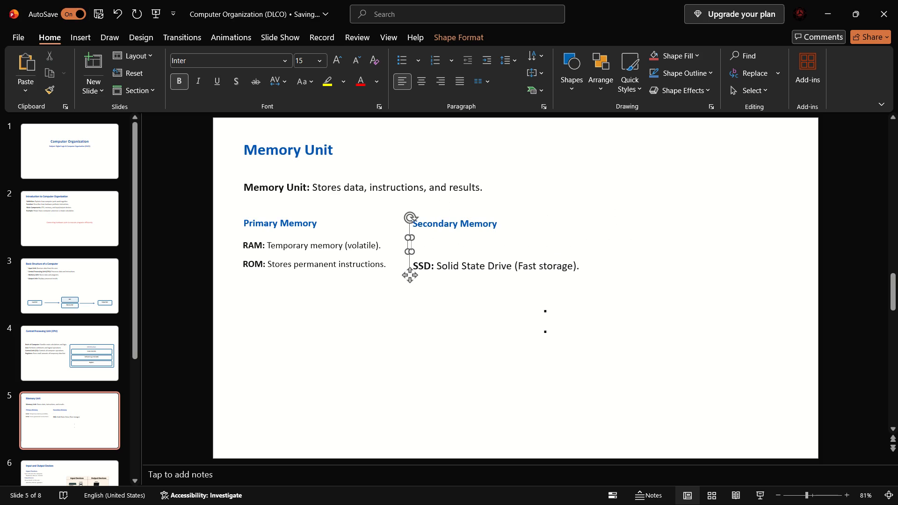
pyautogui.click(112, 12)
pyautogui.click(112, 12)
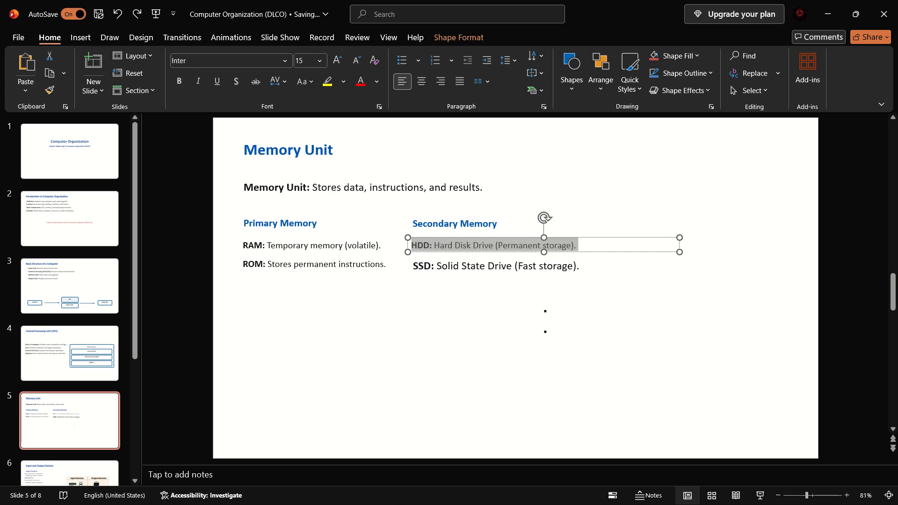
# Set the font size of the whole "HDD" line to 18.
pyautogui.click(308, 62)
pyautogui.write('19')
pyautogui.press('BackSpace')
pyautogui.press('8')
pyautogui.press('Return')
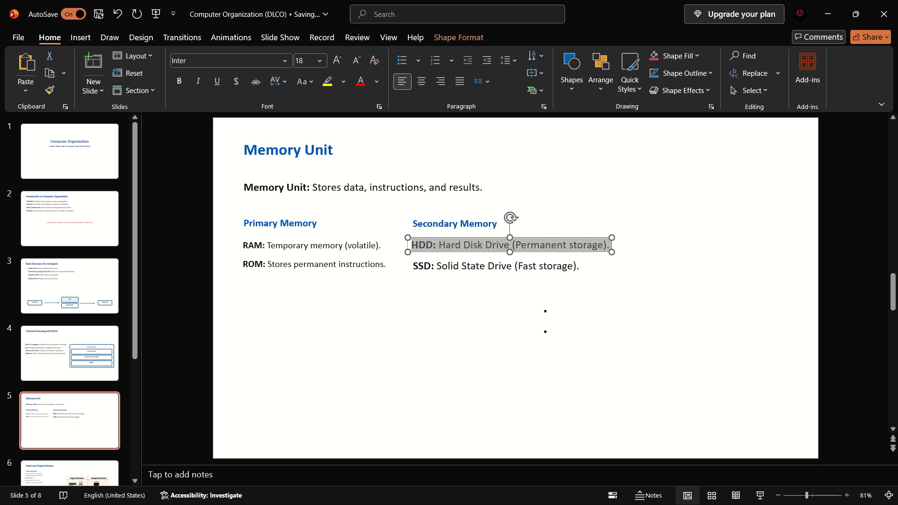
# Set the font size of the whole "RAM" line to 18.
pyautogui.click(280, 247)
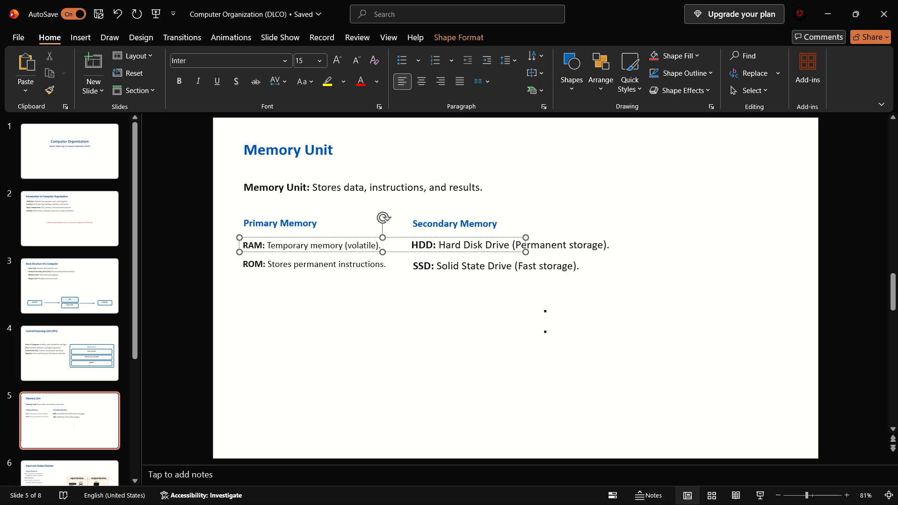
pyautogui.hotkey('ctrl', 'a')
pyautogui.click(304, 59)
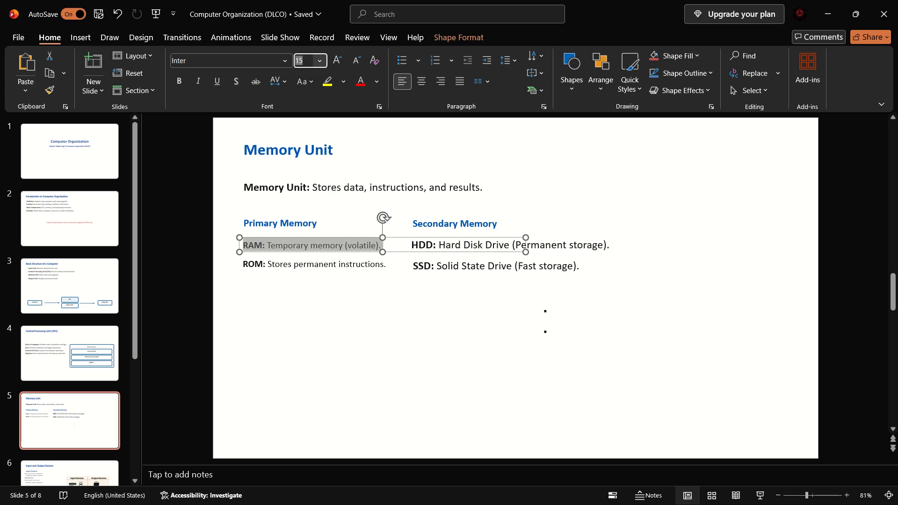
pyautogui.write('18')
pyautogui.press('Return')
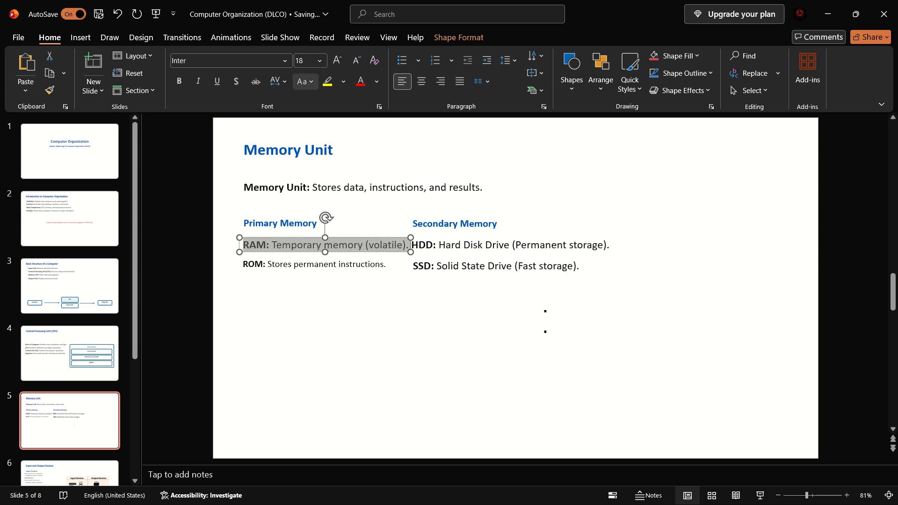
# Set the font size of the whole "ROM" line to 18.
pyautogui.click(274, 269)
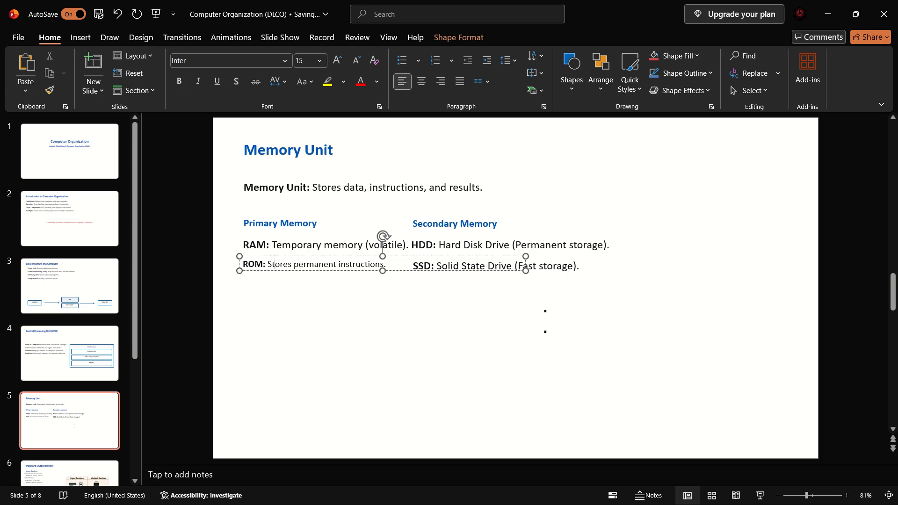
pyautogui.hotkey('ctrl', 'a')
pyautogui.click(306, 61)
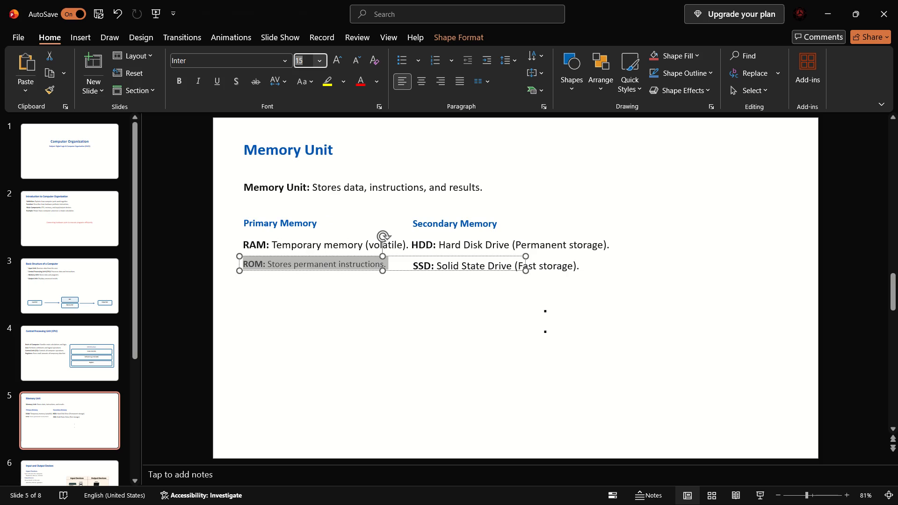
pyautogui.write('18')
pyautogui.press('Return')
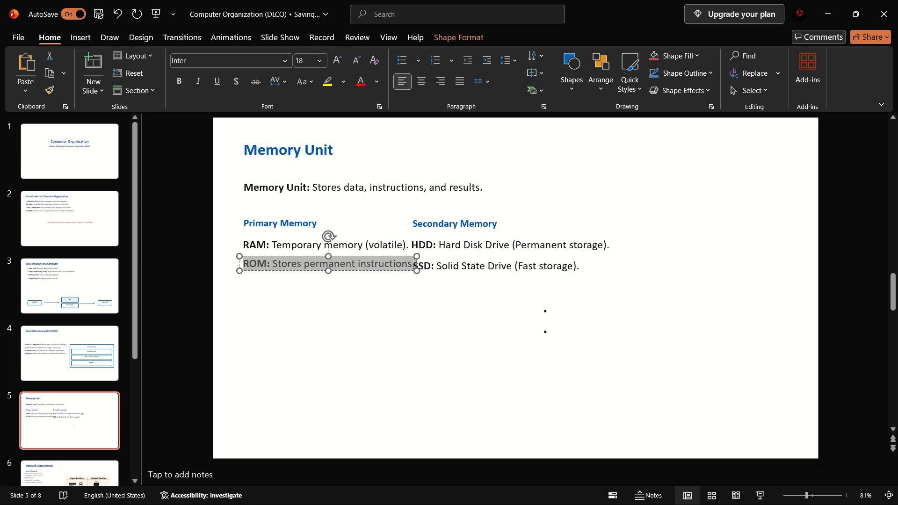
# Shift the "Secondary Memory" heading to the right, keeping it level with the "Primary Memory" heading.
pyautogui.moveTo(433, 209); pyautogui.dragTo(439, 223)
pyautogui.click(439, 223)
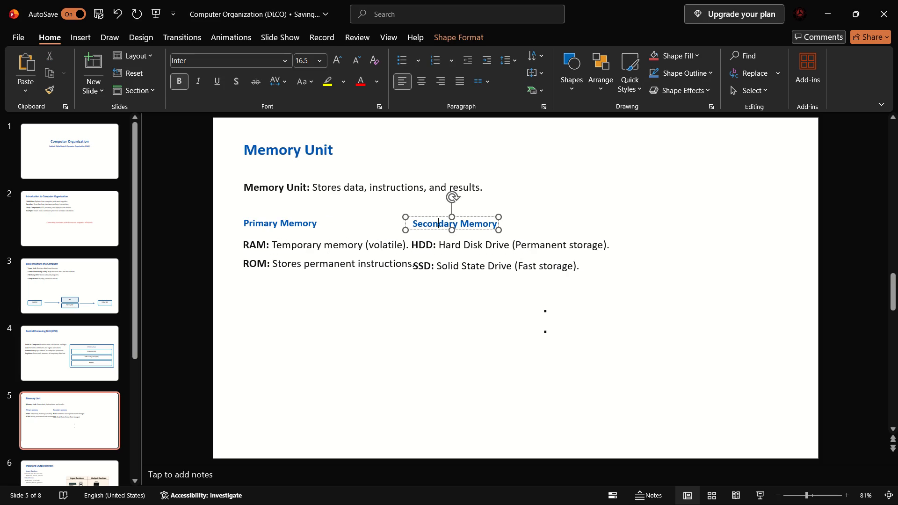
pyautogui.moveTo(442, 216); pyautogui.dragTo(484, 216)
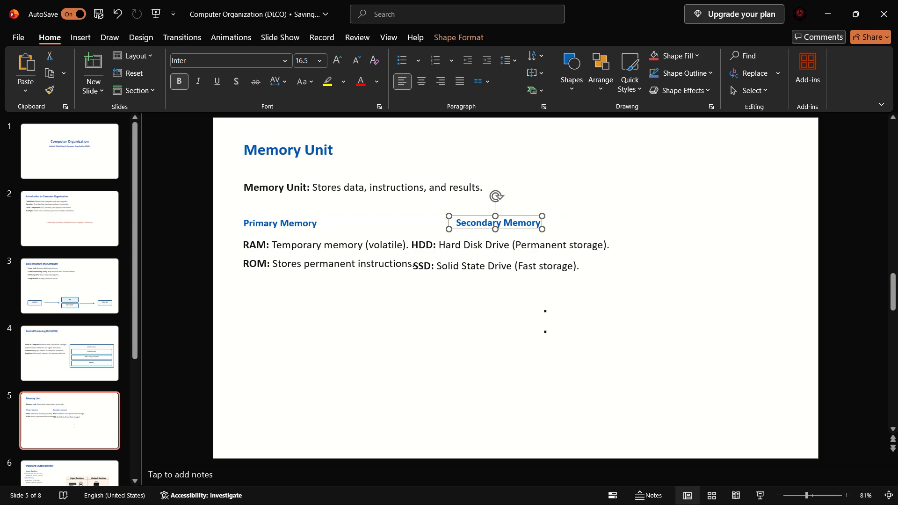
# Move the "HDD" line right, clear of the "RAM" line, and slightly up beneath the "Secondary Memory" heading.
pyautogui.click(477, 252)
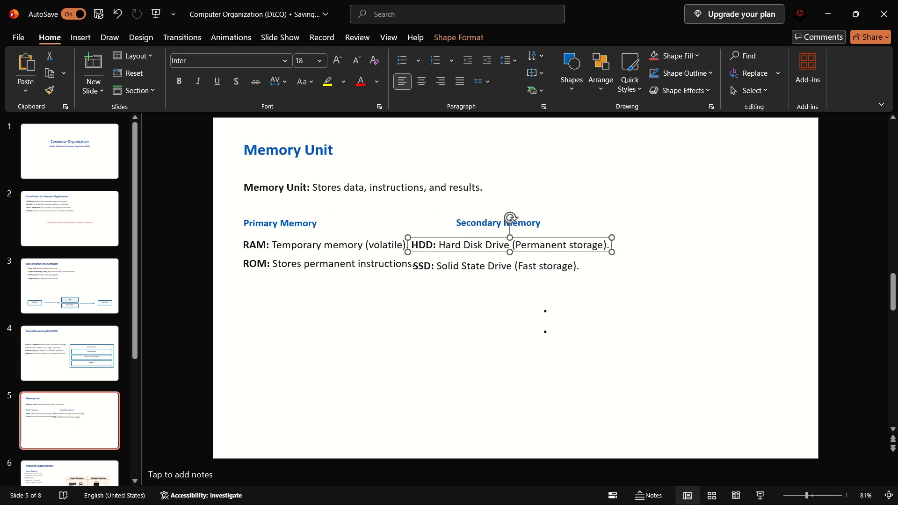
pyautogui.moveTo(471, 239); pyautogui.dragTo(488, 237)
pyautogui.moveTo(488, 237); pyautogui.dragTo(519, 233)
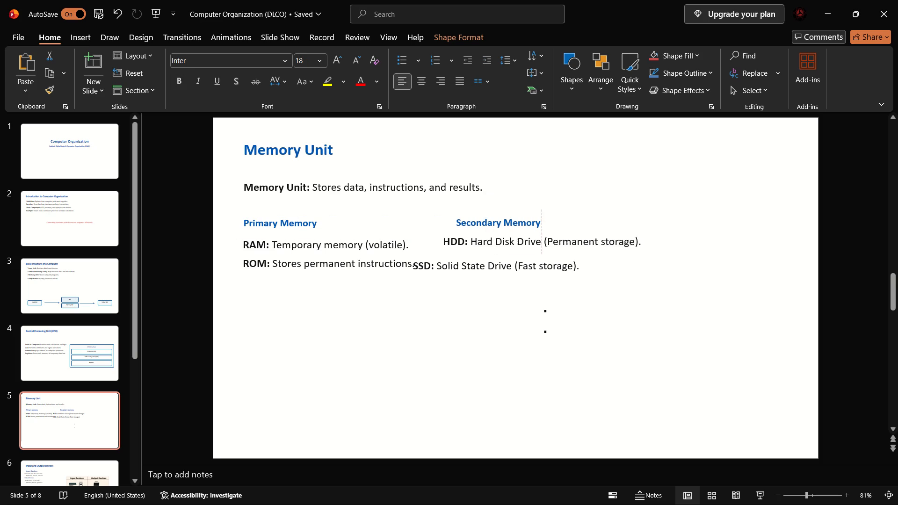
pyautogui.moveTo(519, 233); pyautogui.dragTo(520, 232)
# Move the "SSD" line right, clear of the "ROM" line, and align its left edge beneath the "HDD" line.
pyautogui.click(500, 266)
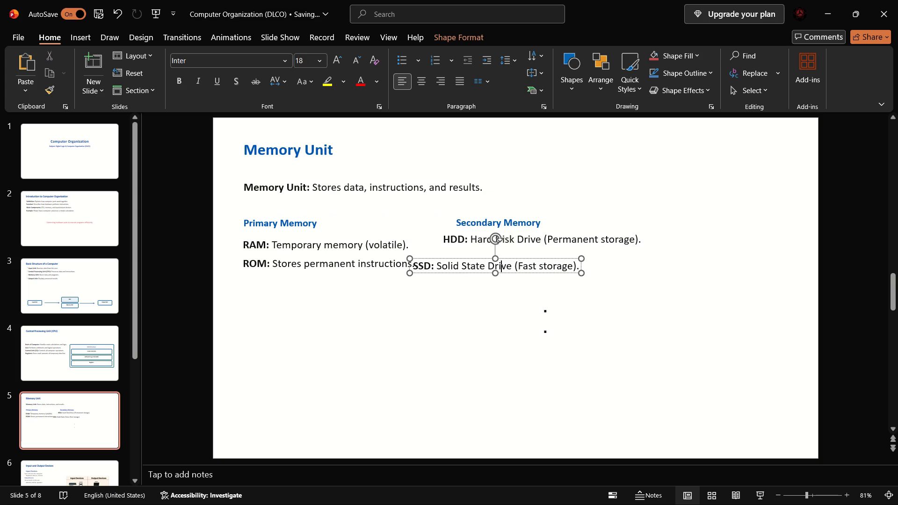
pyautogui.moveTo(480, 258); pyautogui.dragTo(508, 246)
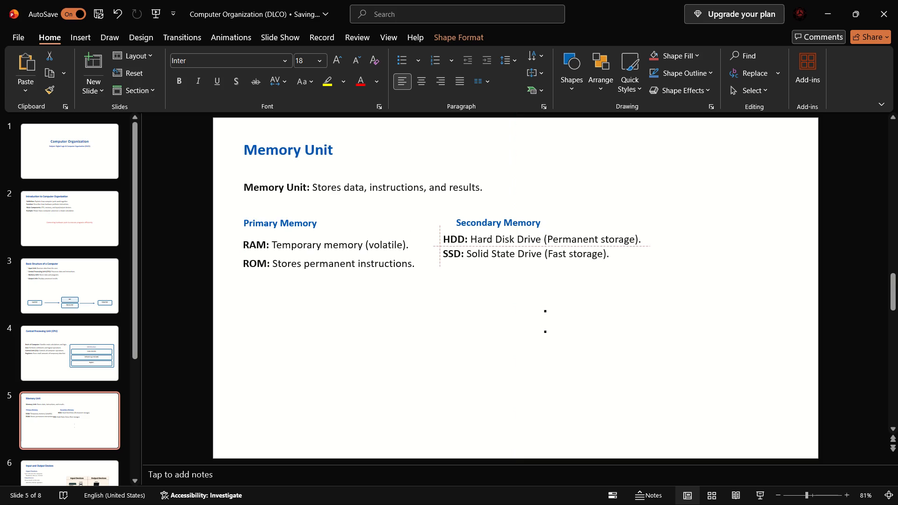
pyautogui.moveTo(508, 246); pyautogui.dragTo(510, 256)
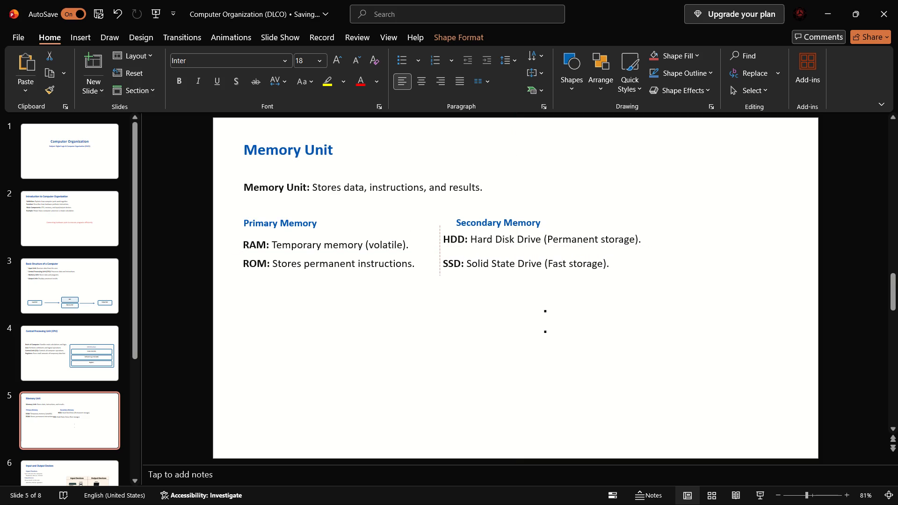
pyautogui.moveTo(510, 256); pyautogui.dragTo(512, 253)
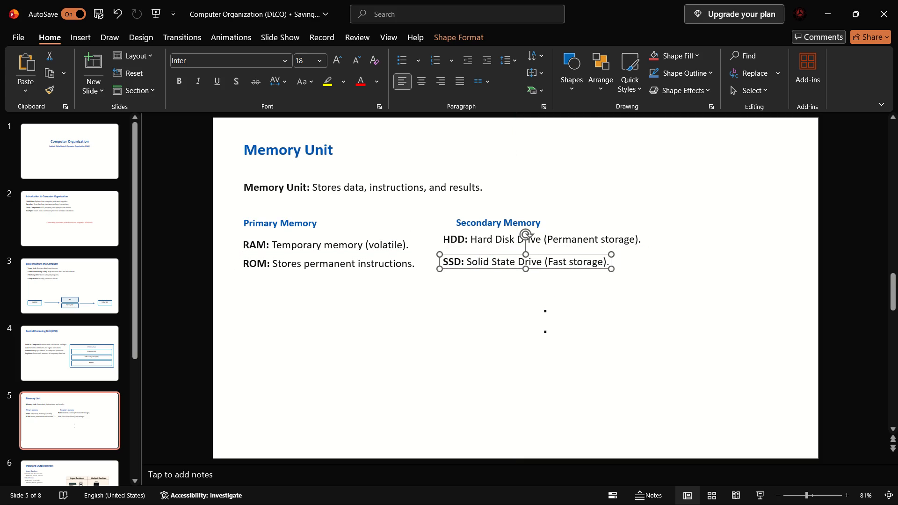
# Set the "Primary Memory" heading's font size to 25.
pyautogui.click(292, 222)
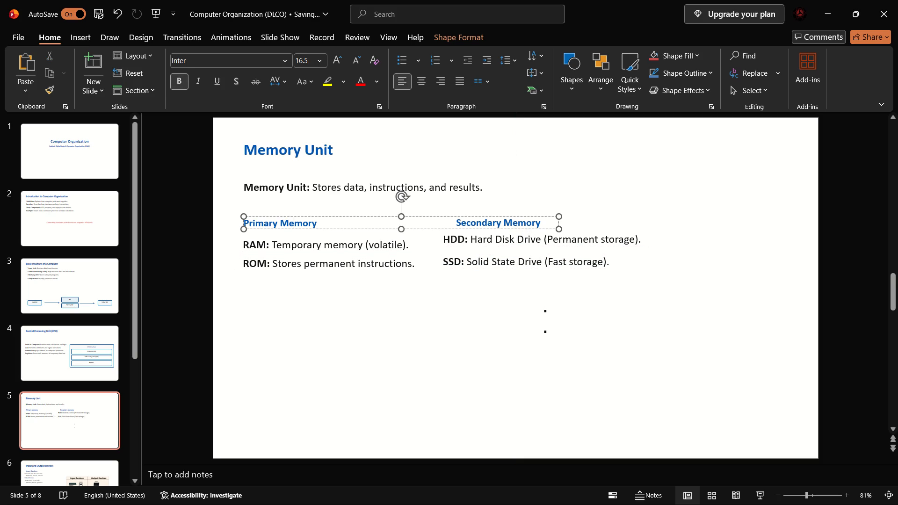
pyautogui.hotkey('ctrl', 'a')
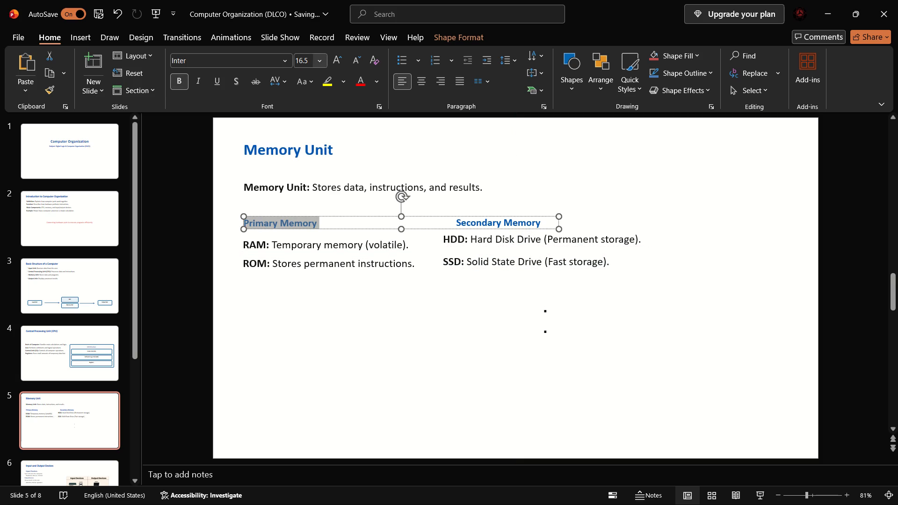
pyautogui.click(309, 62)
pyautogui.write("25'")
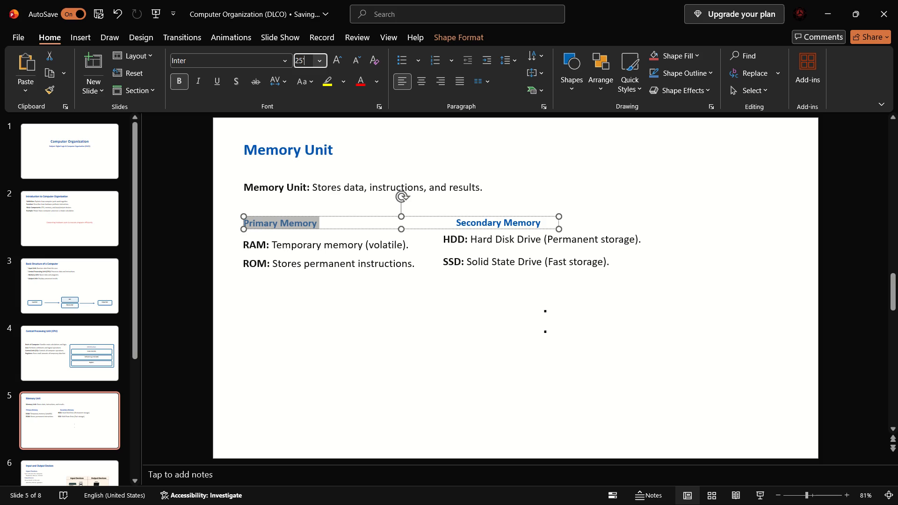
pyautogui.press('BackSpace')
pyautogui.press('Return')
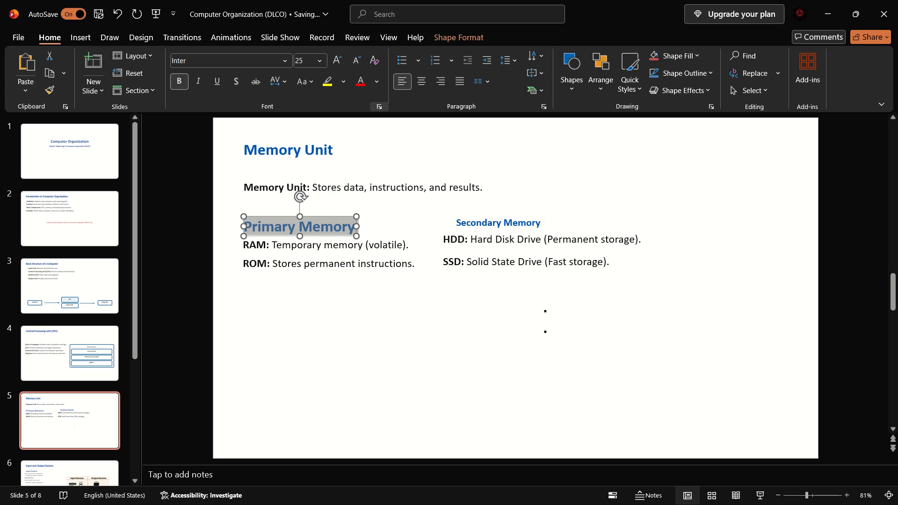
# Set the "Primary Memory" heading's font size to 20.
pyautogui.click(307, 62)
pyautogui.press('1')
pyautogui.press('BackSpace')
pyautogui.write('20')
pyautogui.press('Return')
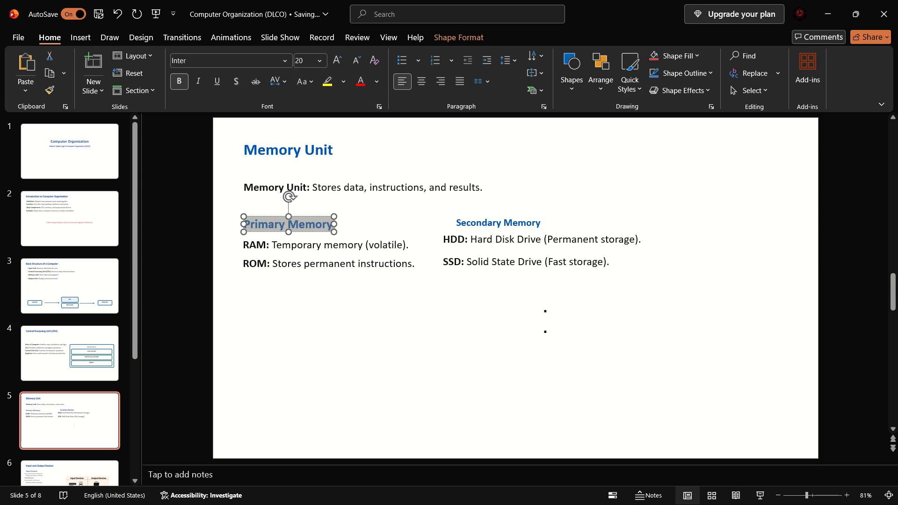
# Set the "Secondary Memory" heading's font size to 20.
pyautogui.click(466, 216)
pyautogui.keyDown('ctrl'); pyautogui.click(466, 216); pyautogui.keyUp('ctrl')
pyautogui.hotkey('ctrl', 'a')
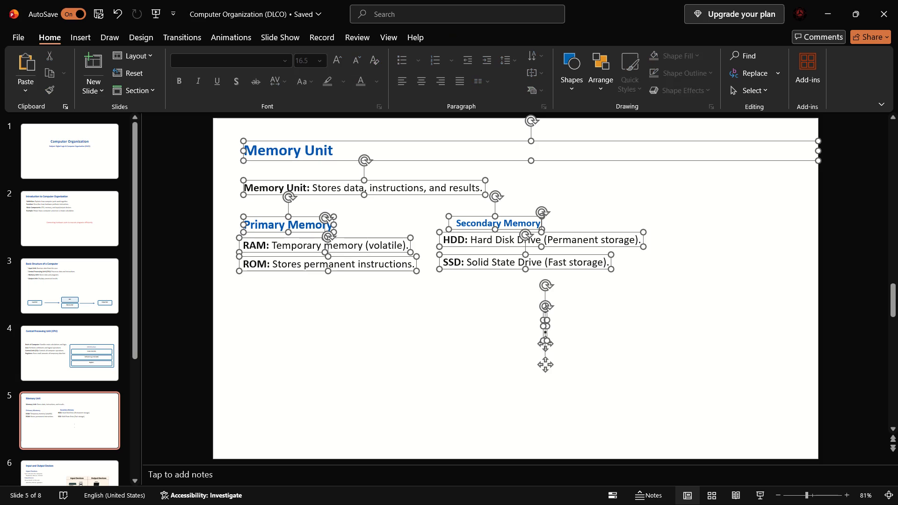
pyautogui.click(485, 226)
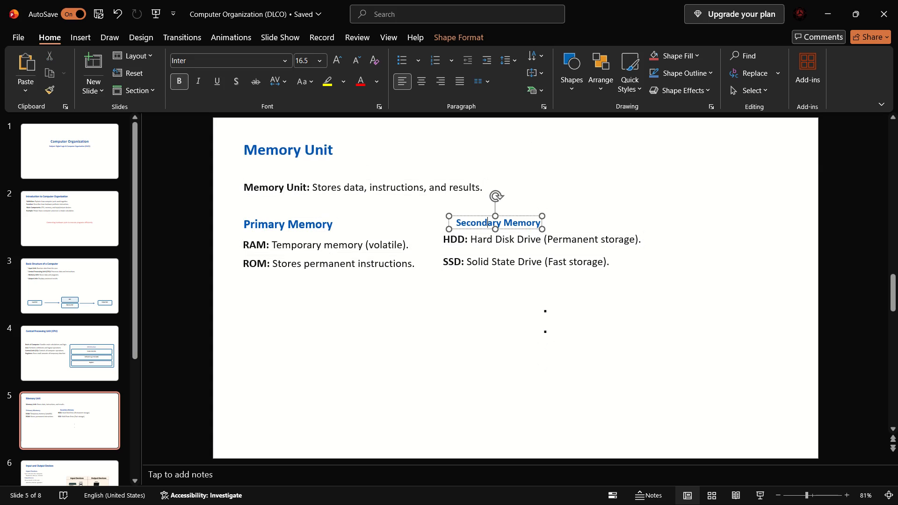
pyautogui.hotkey('ctrl', 'a')
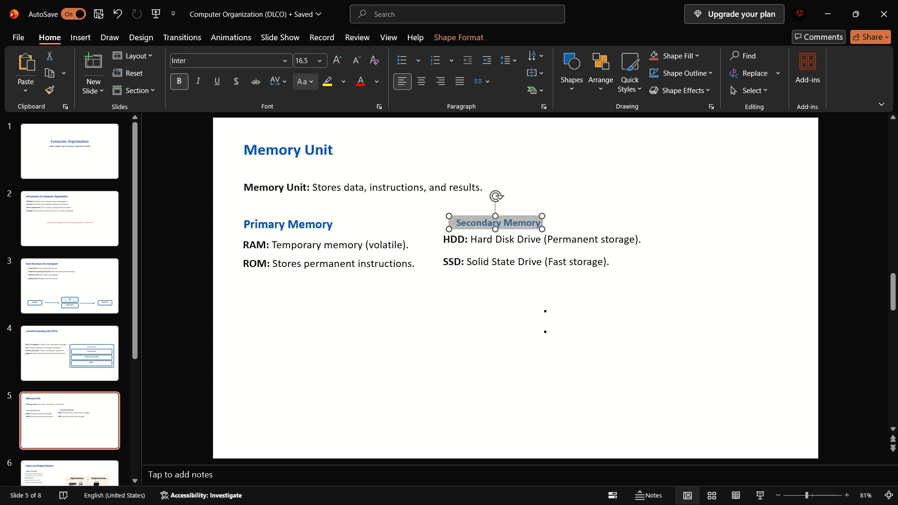
pyautogui.click(309, 59)
pyautogui.write('20')
pyautogui.press('Return')
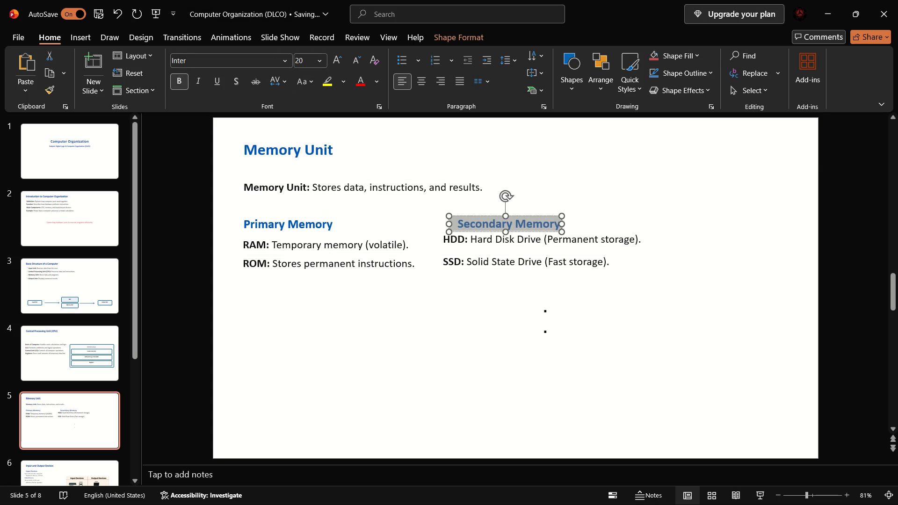
# Move the "Secondary Memory" heading slightly left, keeping it level with the "Primary Memory" heading.
pyautogui.click(469, 212)
pyautogui.moveTo(470, 216); pyautogui.dragTo(462, 212)
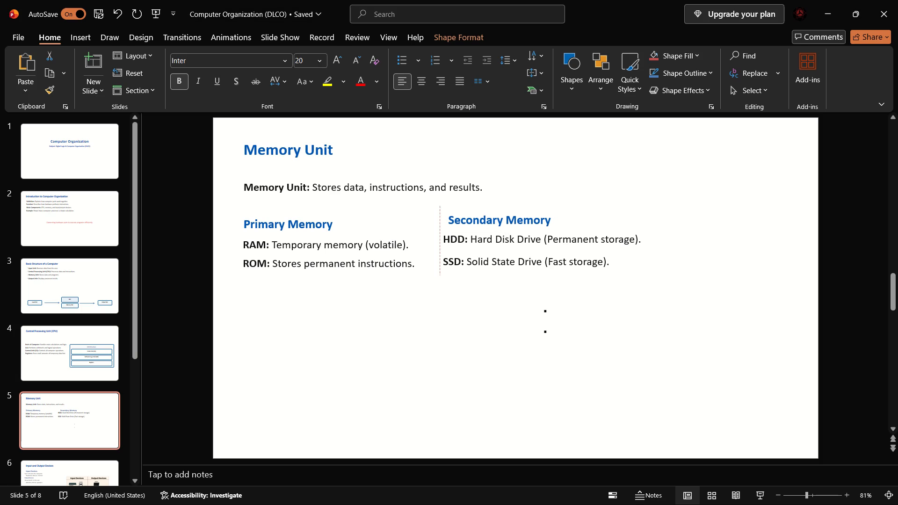
pyautogui.moveTo(462, 212); pyautogui.dragTo(454, 216)
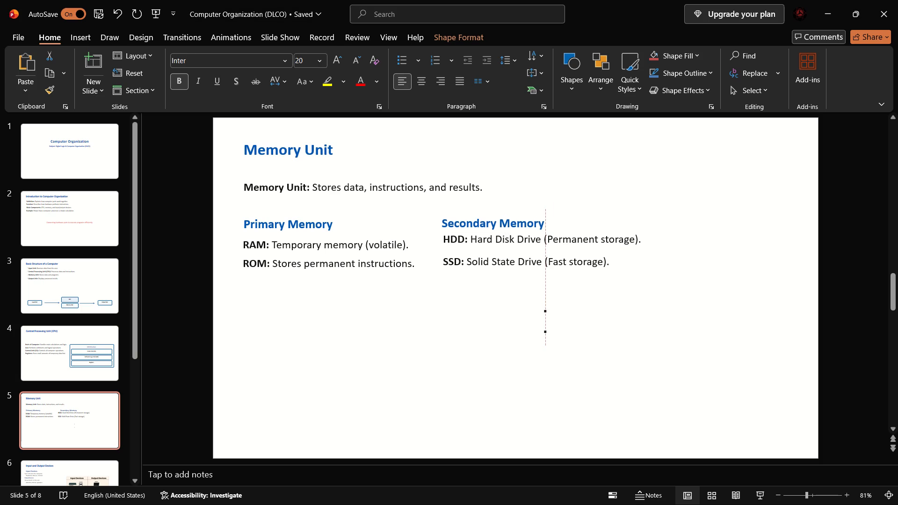
pyautogui.moveTo(454, 216); pyautogui.dragTo(450, 219)
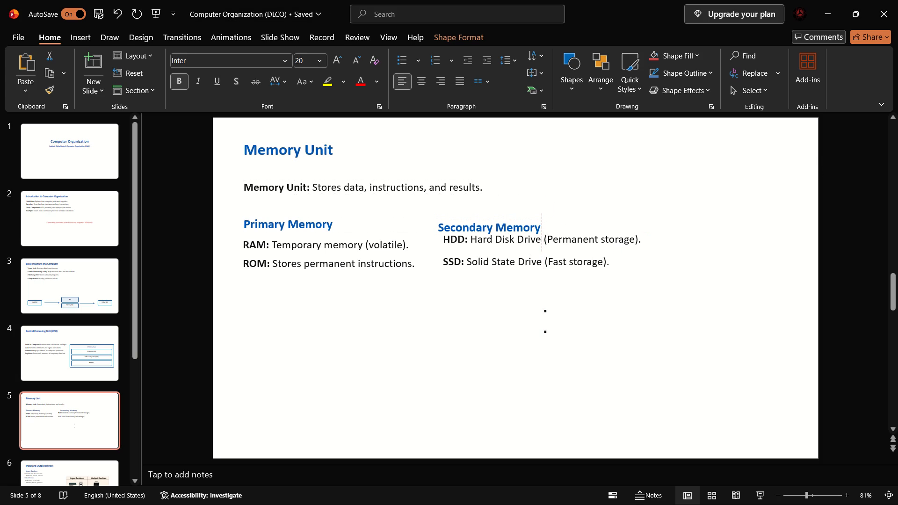
pyautogui.moveTo(450, 219); pyautogui.dragTo(452, 216)
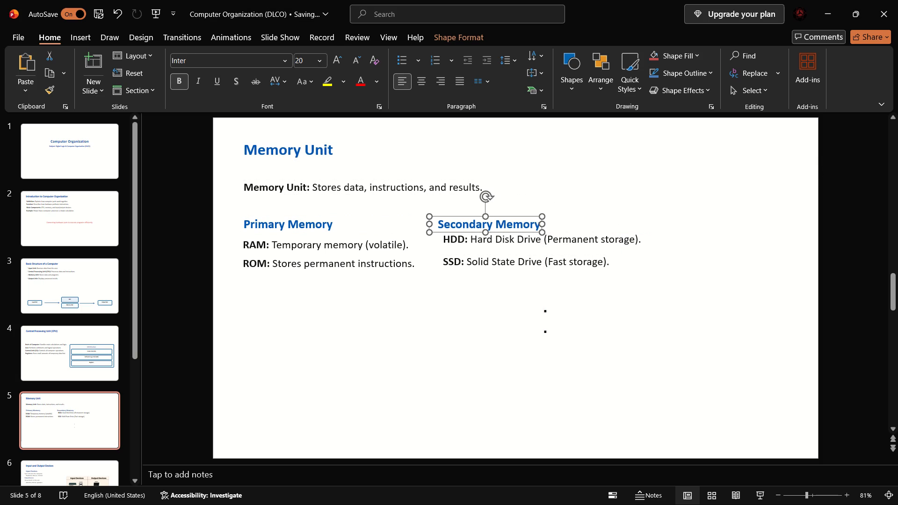
# Move the "HDD" line left and down so it starts beneath the "Secondary Memory" heading, level with the "RAM" line.
pyautogui.click(455, 243)
pyautogui.moveTo(462, 231); pyautogui.dragTo(456, 238)
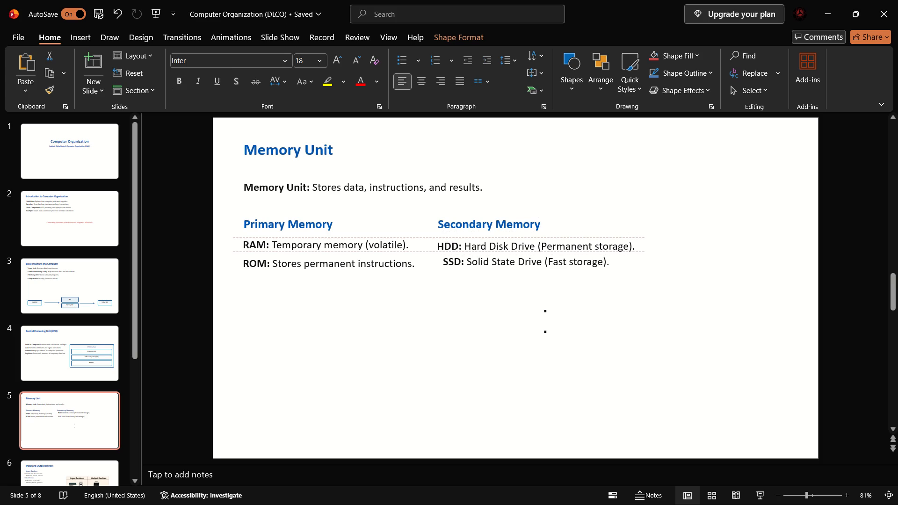
pyautogui.moveTo(456, 238); pyautogui.dragTo(456, 237)
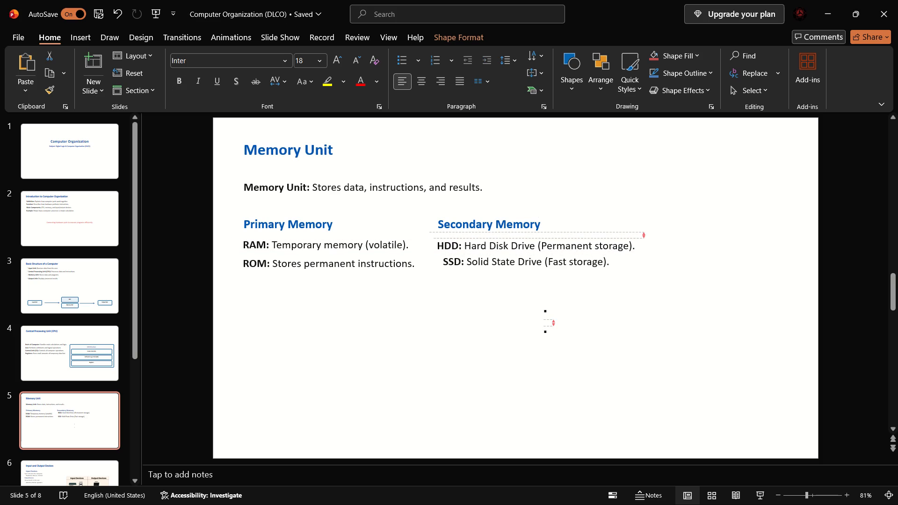
pyautogui.moveTo(456, 237); pyautogui.dragTo(456, 236)
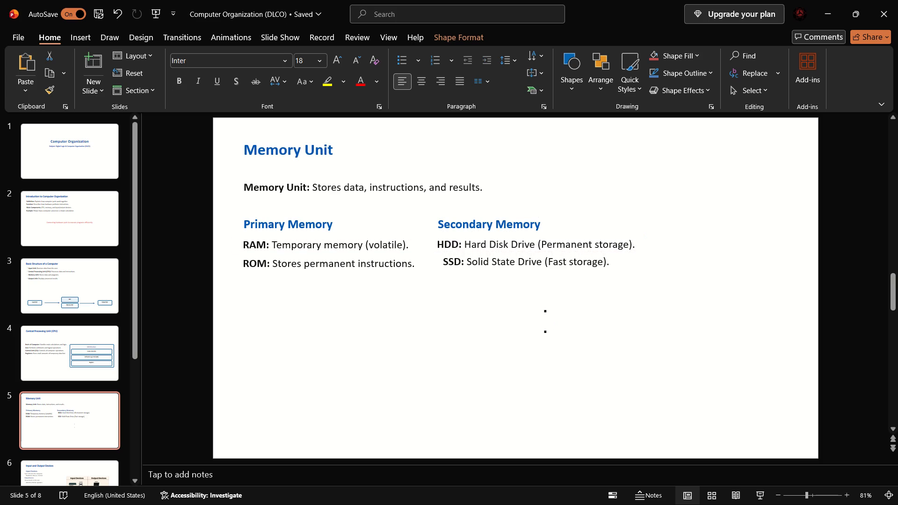
pyautogui.moveTo(456, 236); pyautogui.dragTo(456, 238)
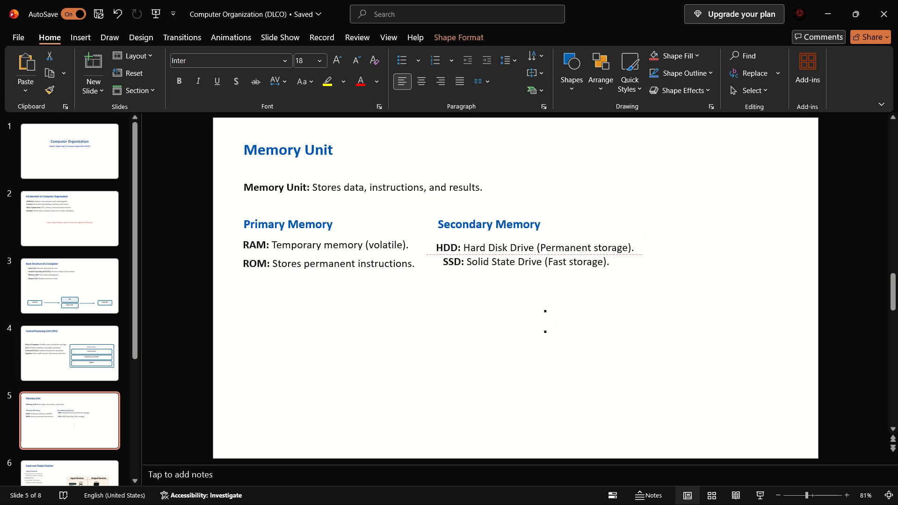
pyautogui.moveTo(456, 238); pyautogui.dragTo(456, 237)
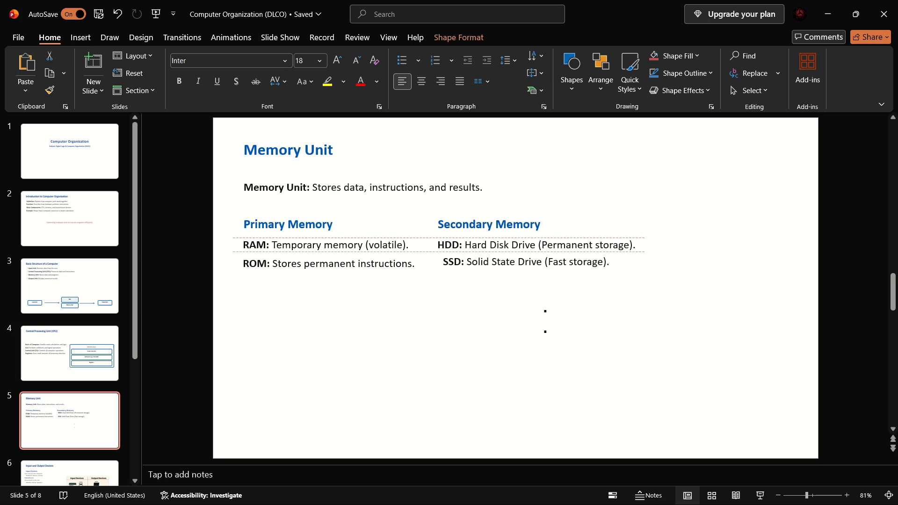
pyautogui.moveTo(456, 237); pyautogui.dragTo(457, 237)
# Move the "SSD" line left and slightly down, aligning it beneath the "HDD" line and level with the "ROM" line.
pyautogui.click(456, 259)
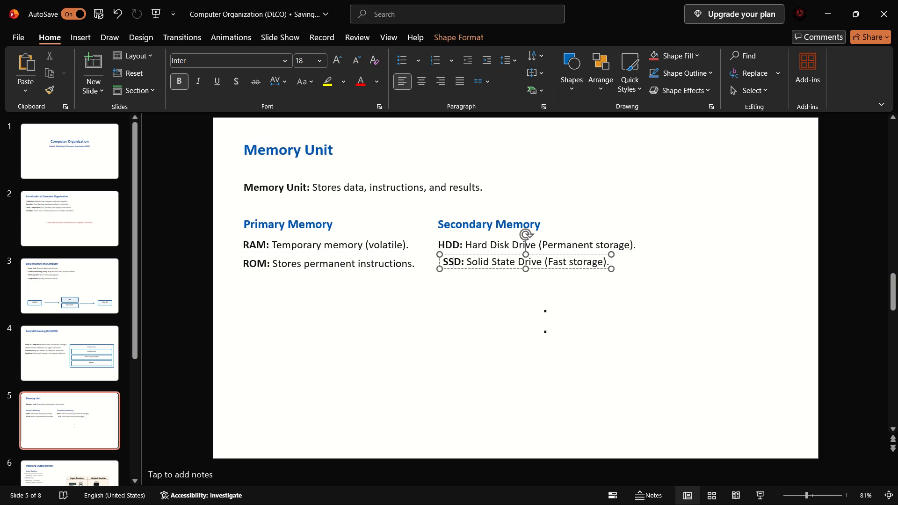
pyautogui.moveTo(466, 253); pyautogui.dragTo(458, 259)
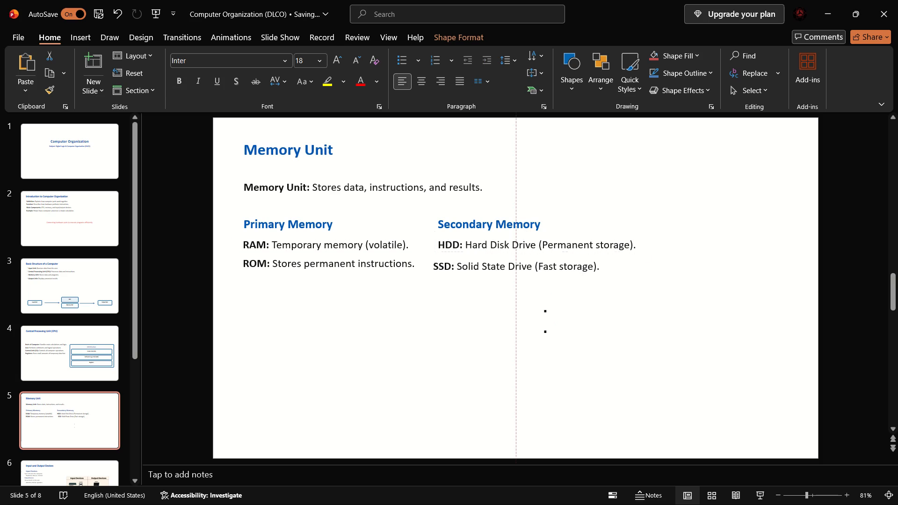
pyautogui.moveTo(458, 259); pyautogui.dragTo(460, 255)
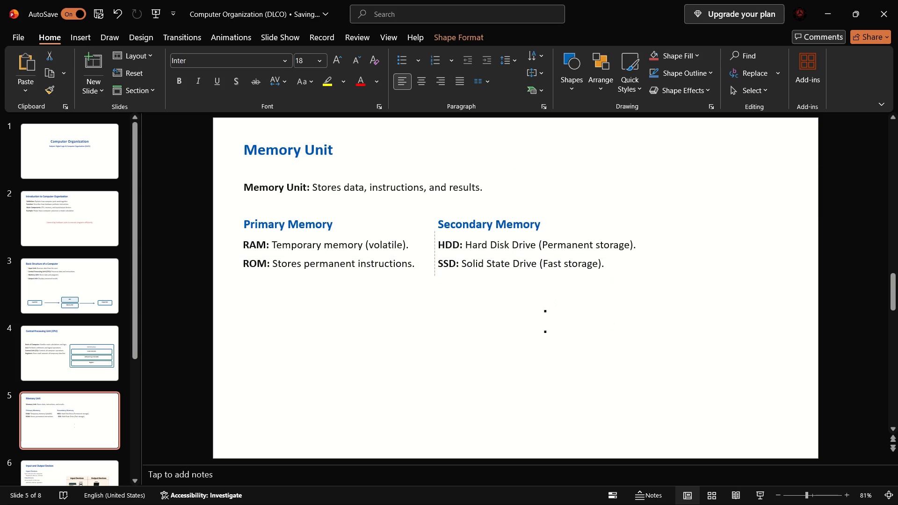
pyautogui.moveTo(460, 255); pyautogui.dragTo(460, 256)
pyautogui.click(479, 295)
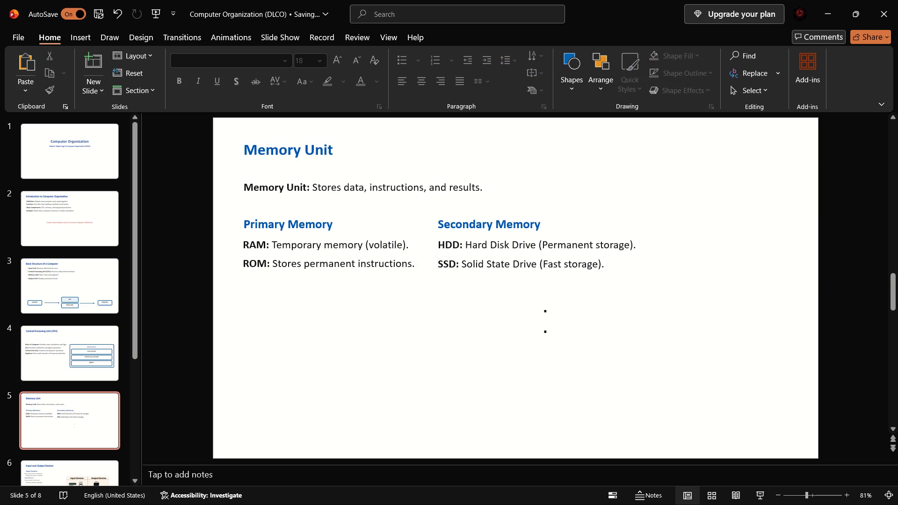
# Set the font size of slide 5's "Memory Unit" title to 28.
pyautogui.click(249, 186)
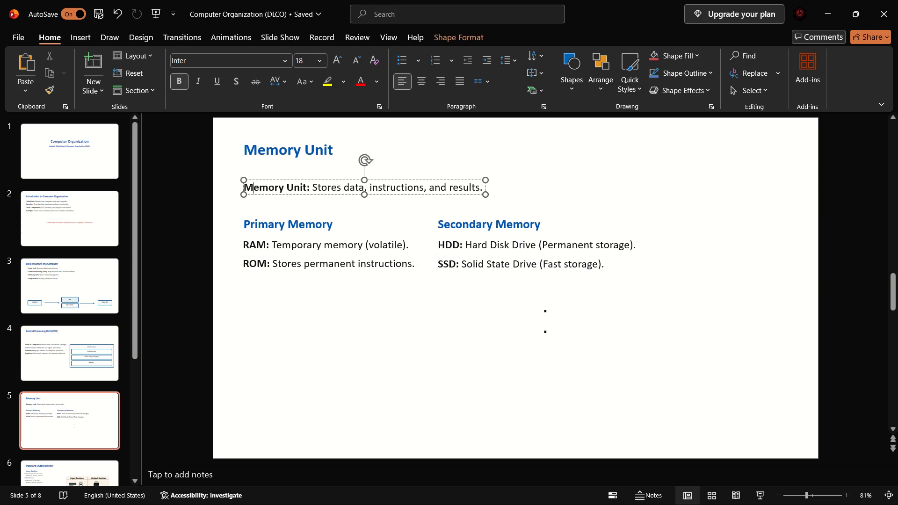
pyautogui.hotkey('ctrl', 'a')
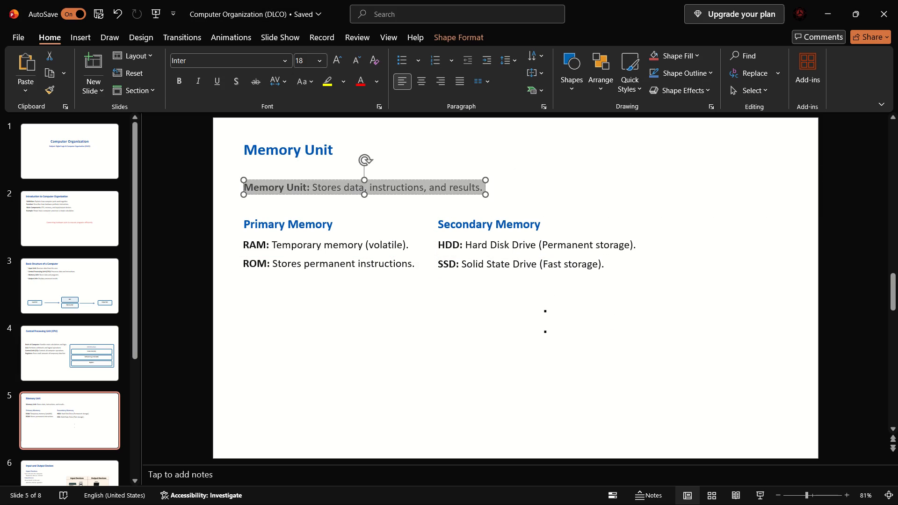
pyautogui.click(298, 159)
pyautogui.hotkey('ctrl', 'a')
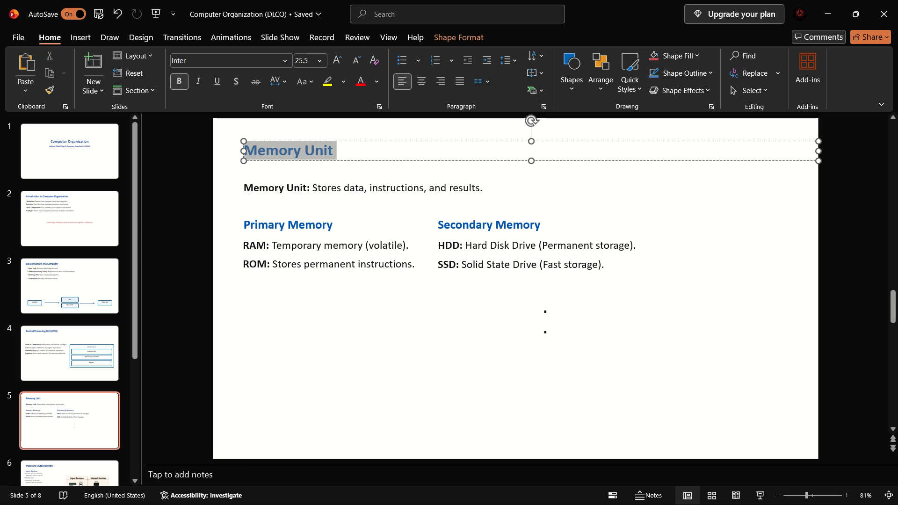
pyautogui.click(308, 59)
pyautogui.press('1')
pyautogui.press('BackSpace')
pyautogui.press('2')
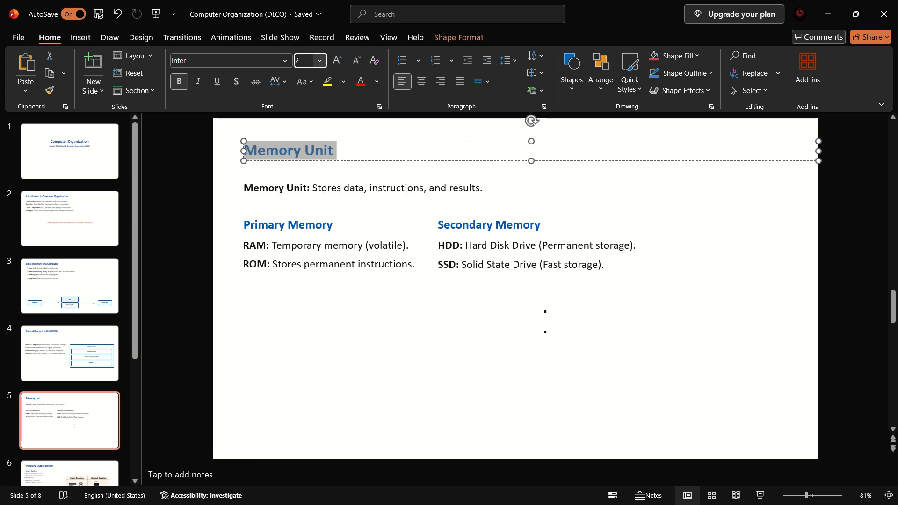
pyautogui.press('8')
pyautogui.press('Return')
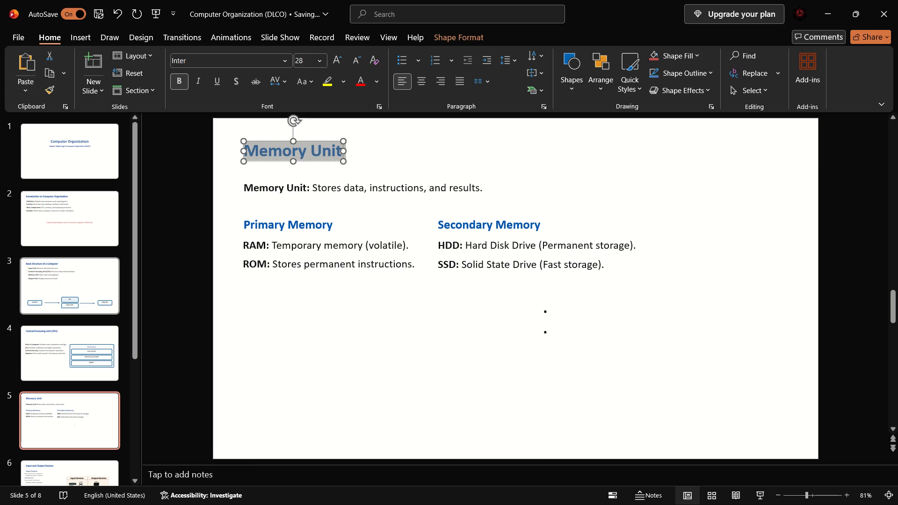
# Set the font size of slide 3's "Basic Structure of a Computer" title to 28.
pyautogui.click(92, 300)
pyautogui.moveTo(92, 300); pyautogui.dragTo(119, 279)
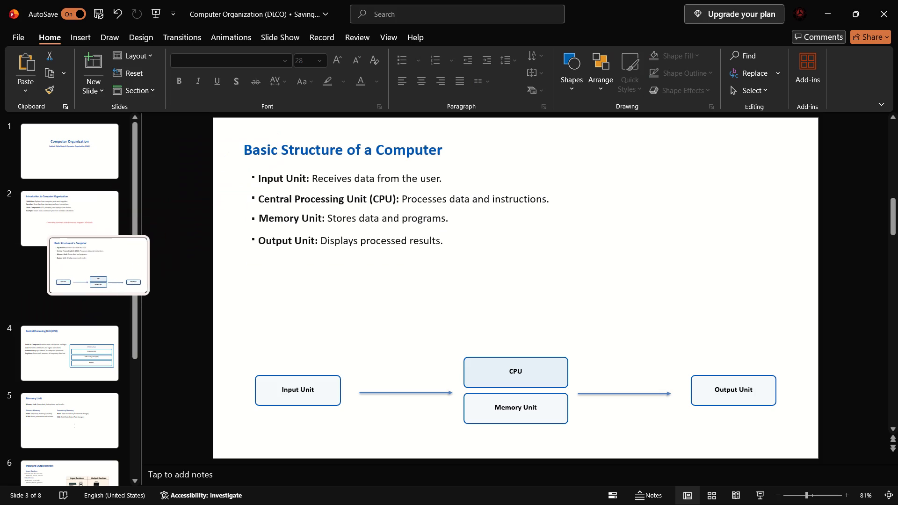
pyautogui.moveTo(119, 279); pyautogui.dragTo(112, 289)
pyautogui.click(276, 147)
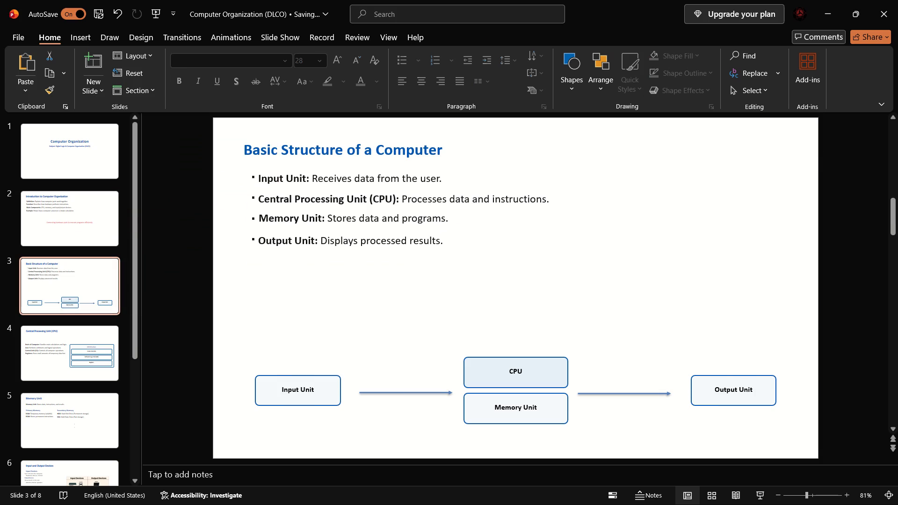
pyautogui.hotkey('ctrl', 'a')
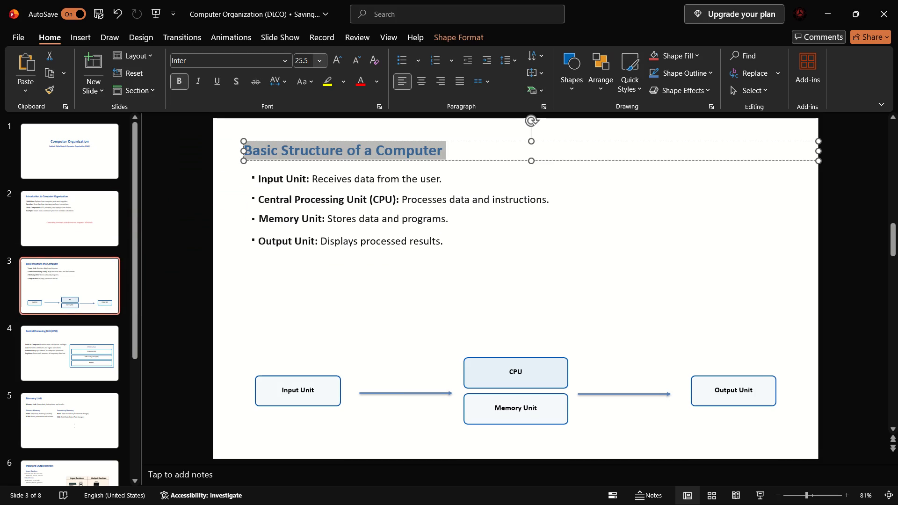
pyautogui.click(312, 60)
pyautogui.click(310, 60)
pyautogui.write('18')
pyautogui.press('BackSpace')
pyautogui.press('BackSpace')
pyautogui.write('28')
pyautogui.press('Return')
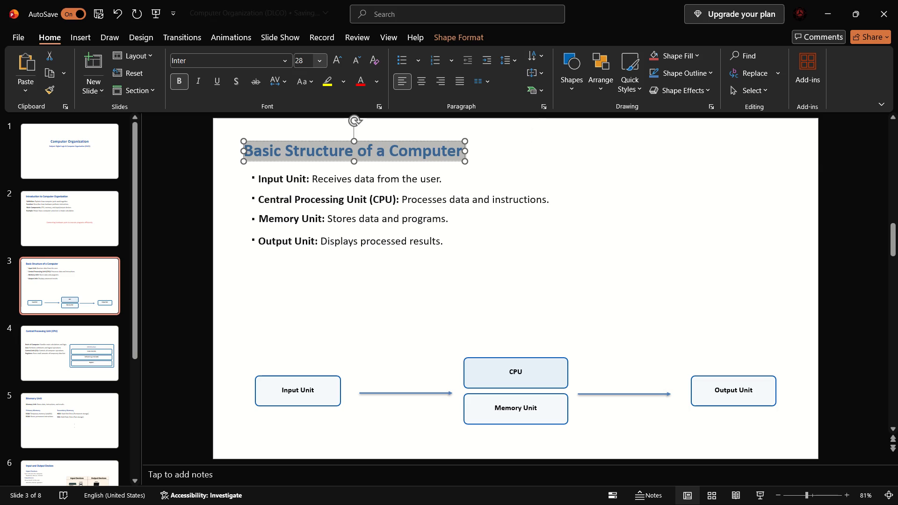
# Set the font size of slide 2's "Introduction to Computer Organization" title to 28.
pyautogui.click(105, 222)
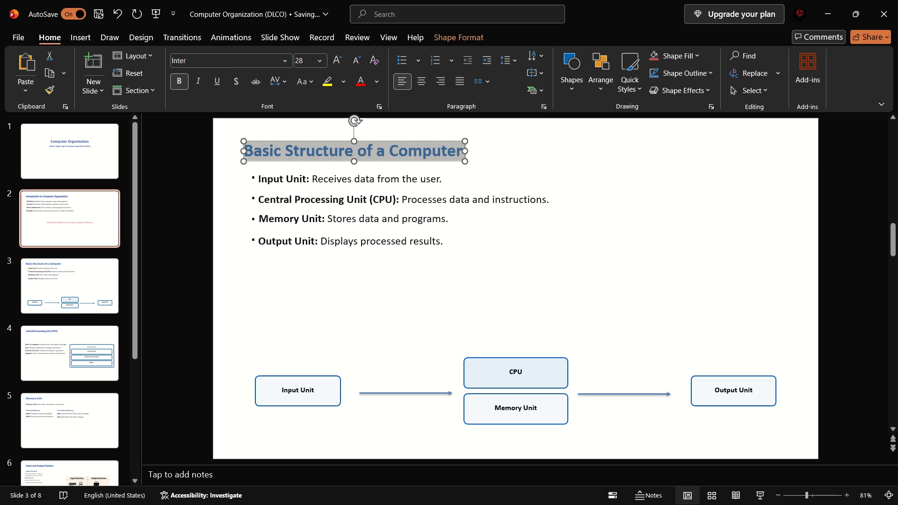
pyautogui.click(279, 151)
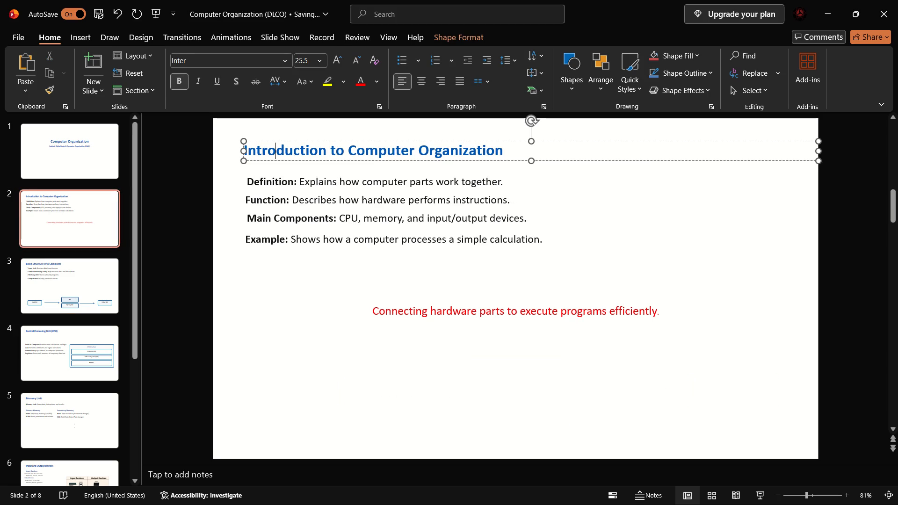
pyautogui.hotkey('ctrl', 's')
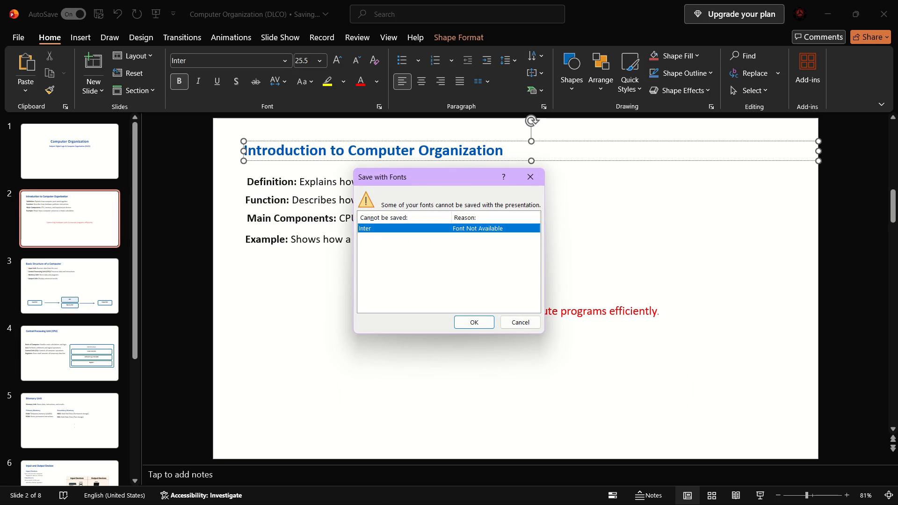
pyautogui.click(530, 172)
pyautogui.click(487, 149)
pyautogui.hotkey('ctrl', 'a')
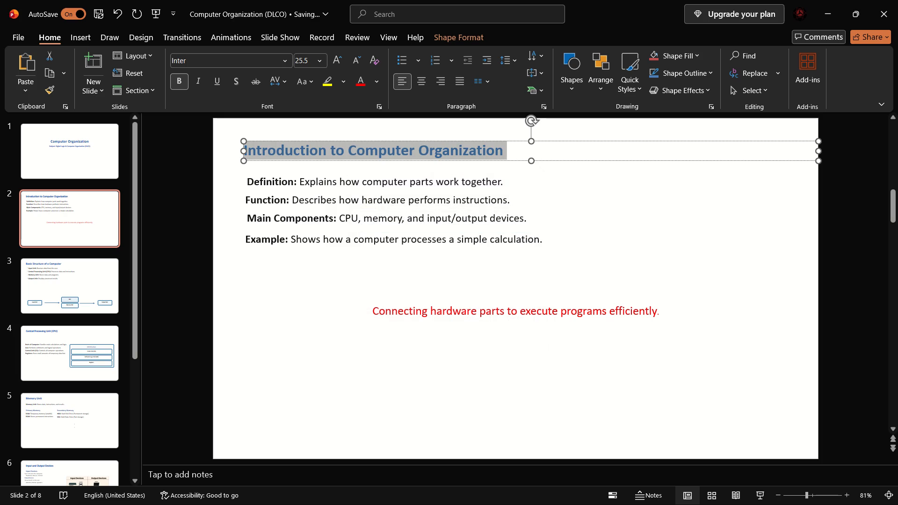
pyautogui.click(310, 60)
pyautogui.write('28')
pyautogui.press('Return')
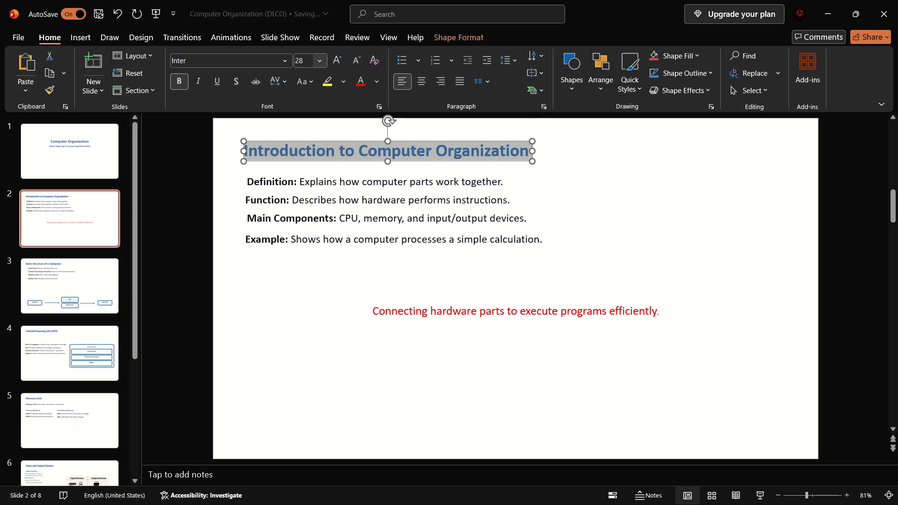
# Set the font size of slide 1's "Computer Organization" title to 45.
pyautogui.click(63, 157)
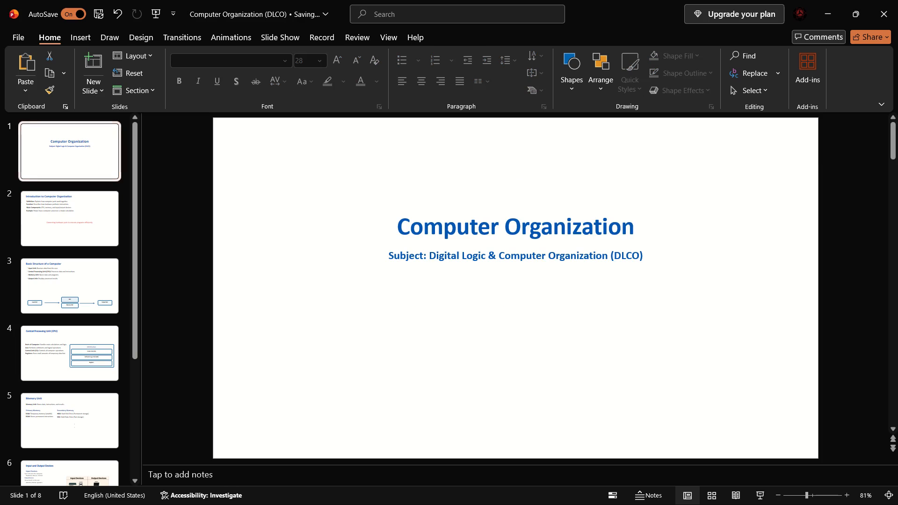
pyautogui.click(409, 233)
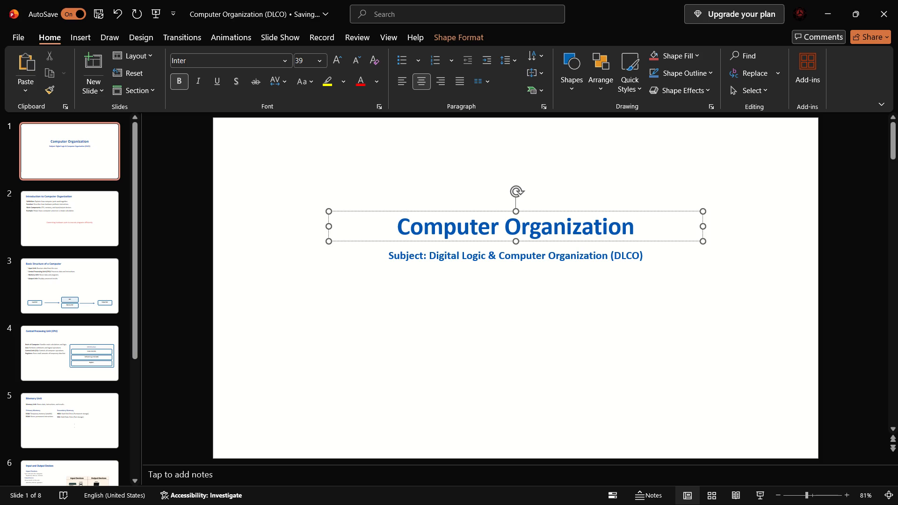
pyautogui.hotkey('ctrl', 'a')
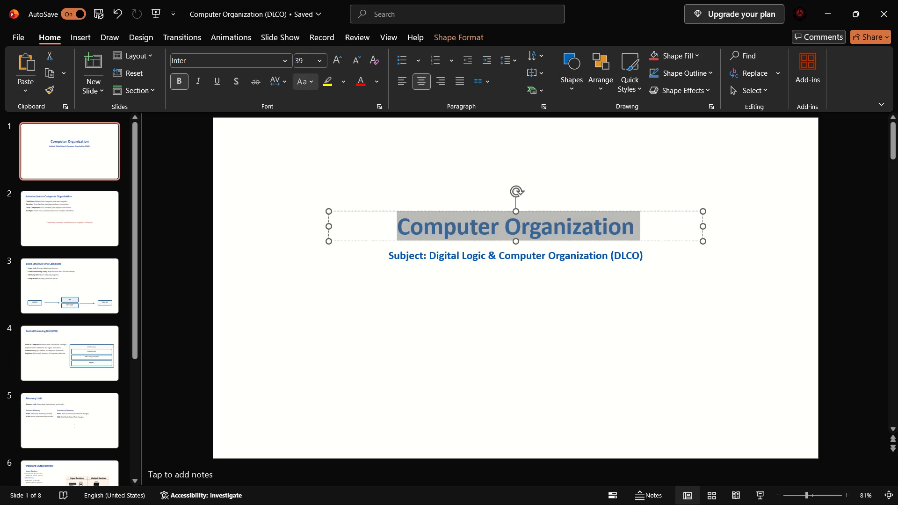
pyautogui.click(306, 59)
pyautogui.write('45')
pyautogui.press('Return')
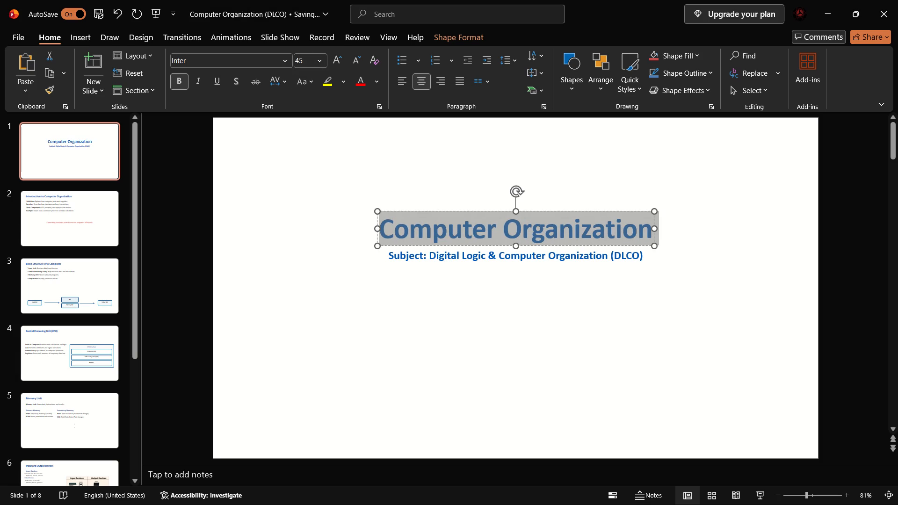
# Set the font size of the word "Logic" in slide 1's subject line to 22.
pyautogui.click(472, 258)
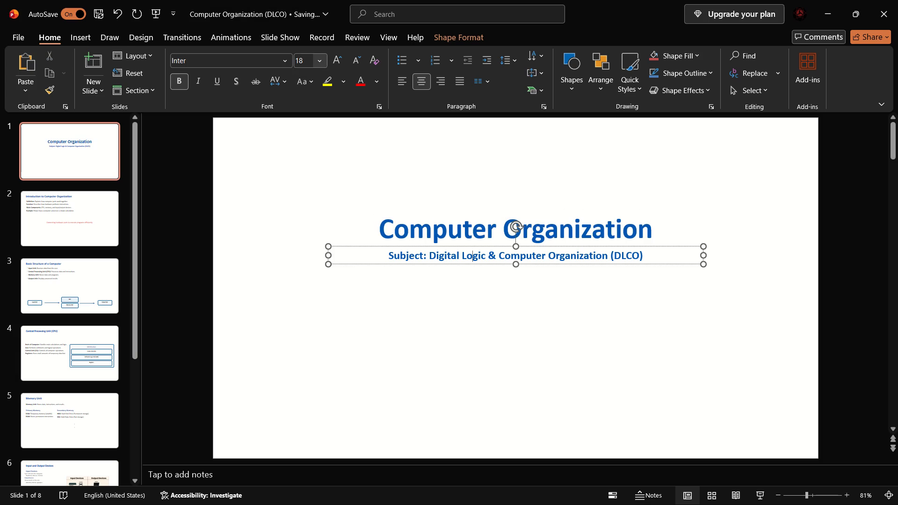
pyautogui.click(304, 60)
pyautogui.write('22')
pyautogui.press('Return')
pyautogui.click(476, 275)
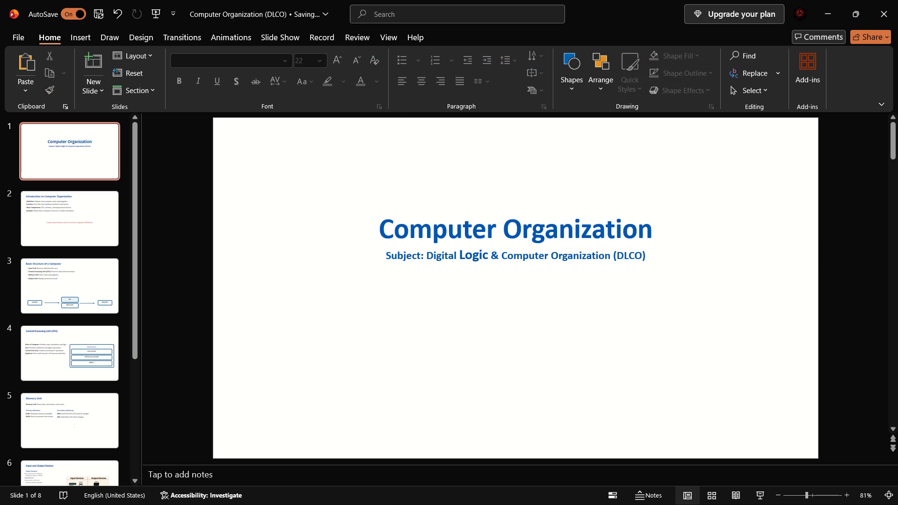
# Set the font size of the word "Central" in slide 4's "Central Processing Unit (CPU)" title to 28.
pyautogui.click(59, 259)
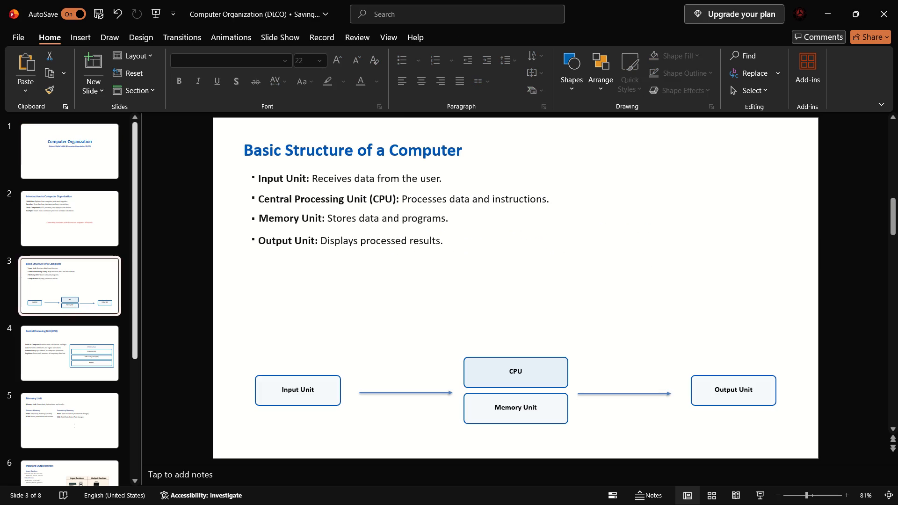
pyautogui.click(95, 348)
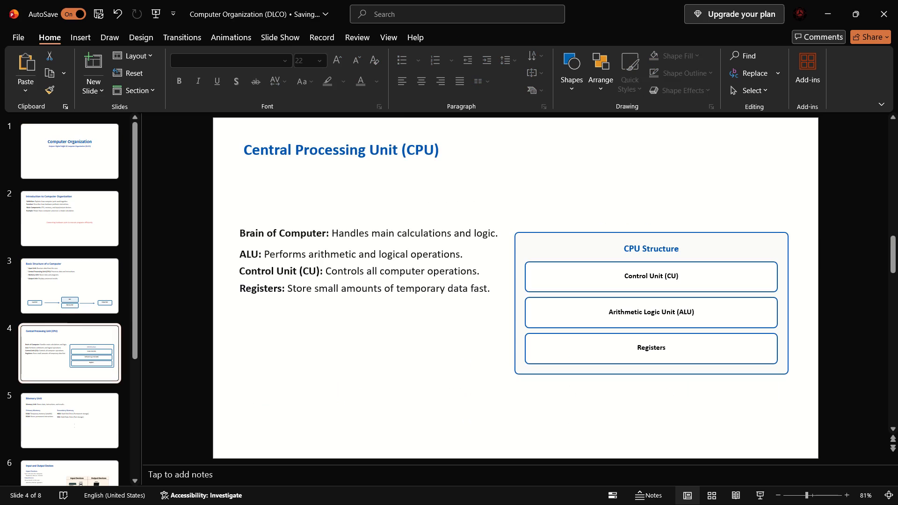
pyautogui.click(282, 149)
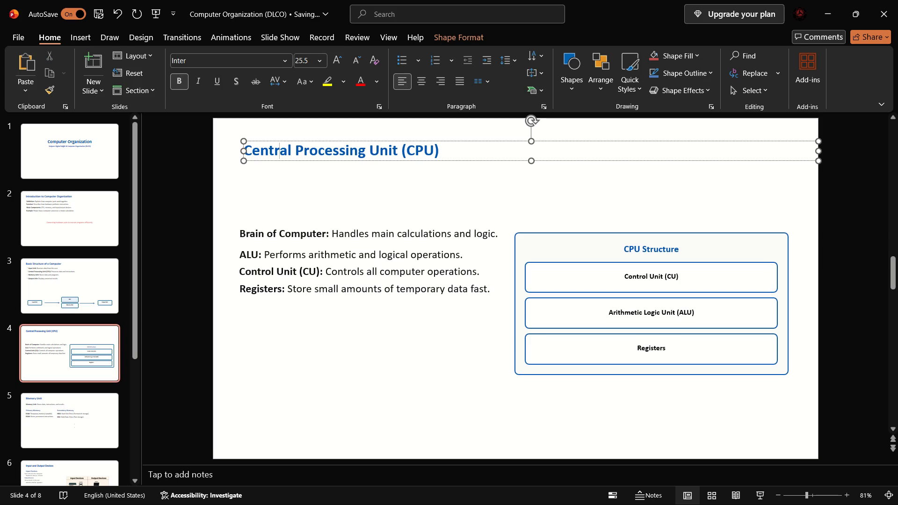
pyautogui.click(309, 62)
pyautogui.press('2')
pyautogui.press('8')
pyautogui.press('Return')
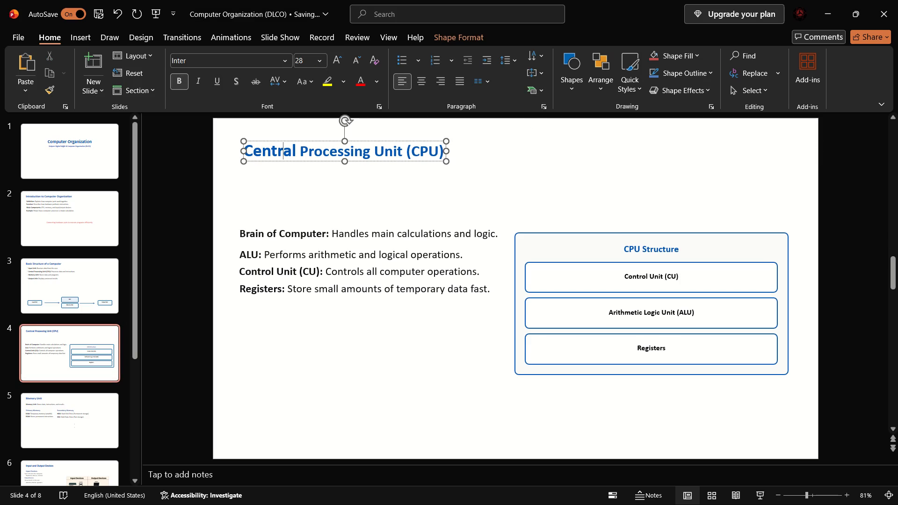
# Set the font size of the word "Output" in slide 6's "Input and Output Devices" title to 28.
pyautogui.click(68, 429)
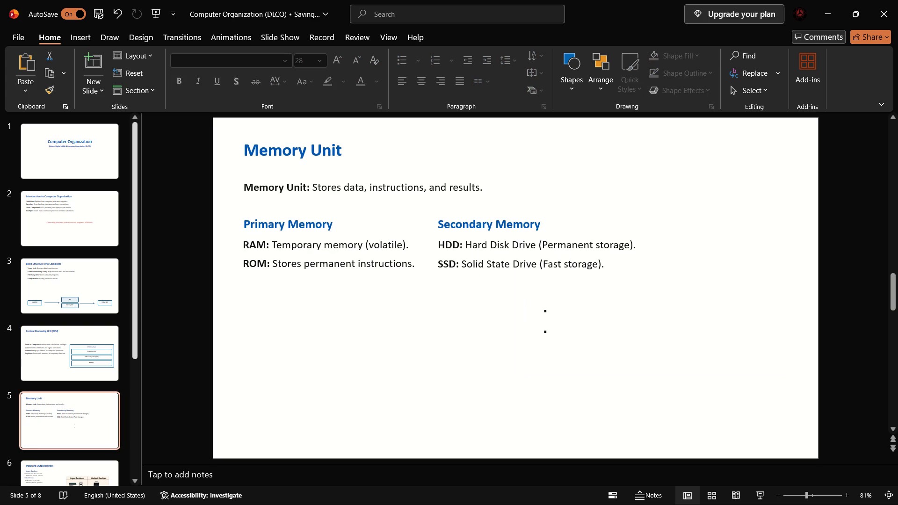
pyautogui.click(321, 143)
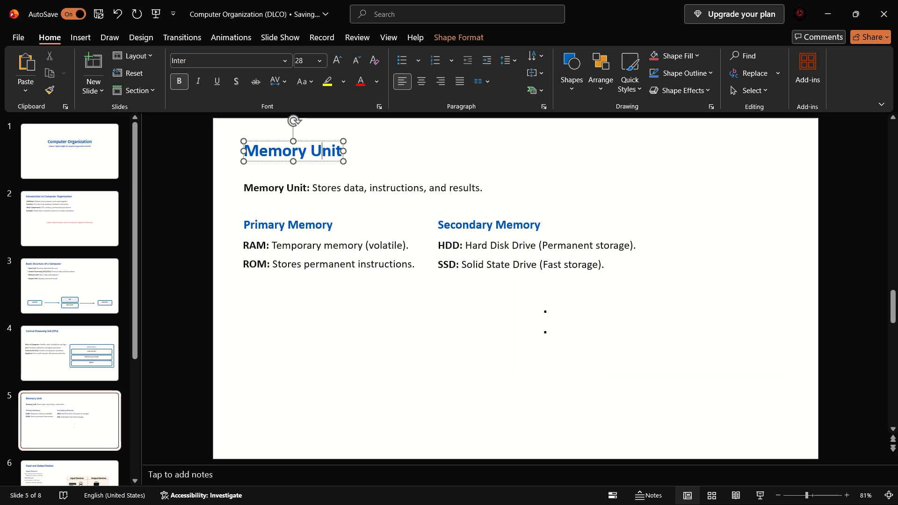
pyautogui.click(78, 472)
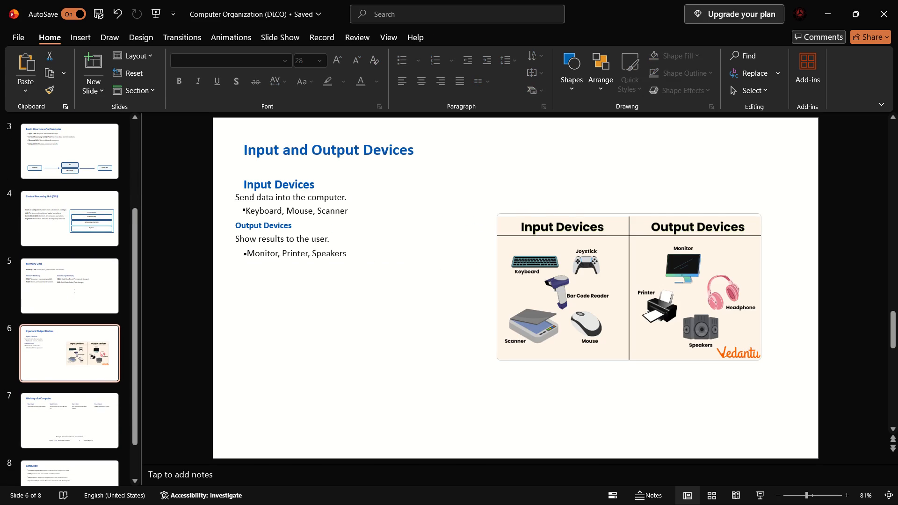
pyautogui.click(323, 154)
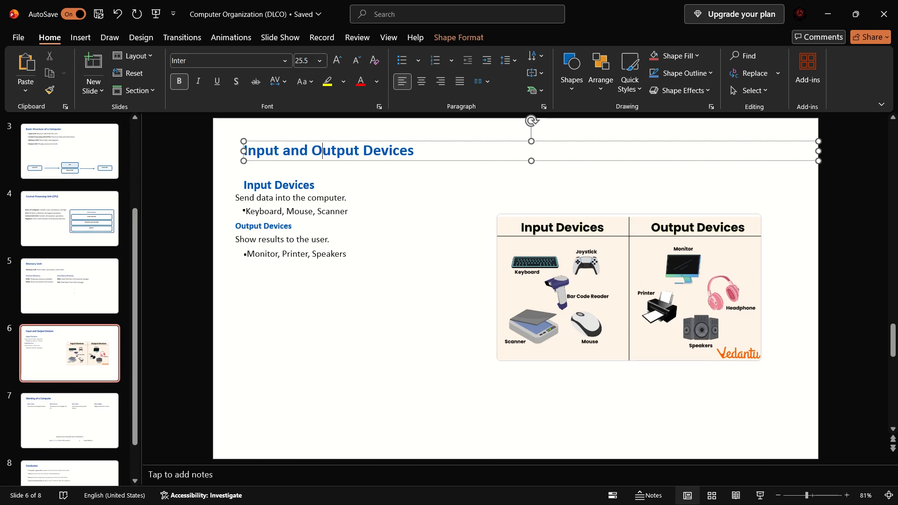
pyautogui.click(309, 60)
pyautogui.write('28')
pyautogui.press('Return')
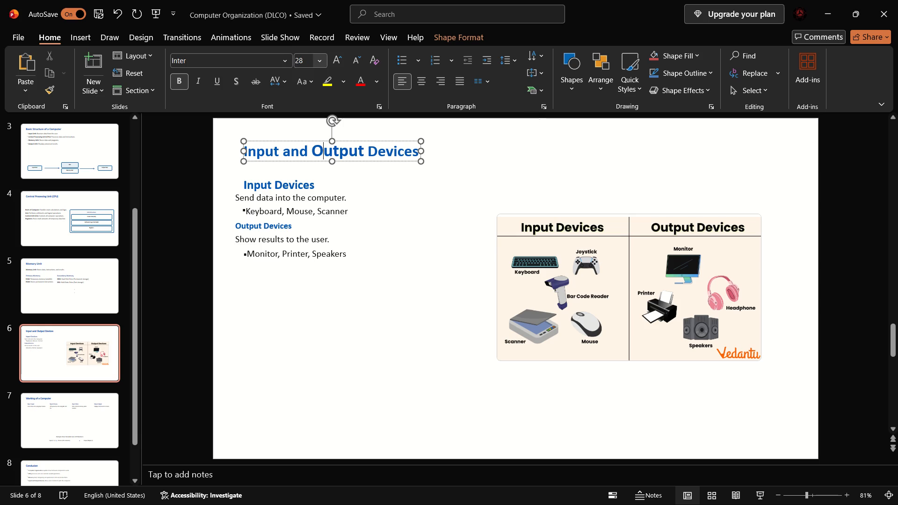
# Move slide 6's "Input Devices" heading slightly up, closer to the slide title.
pyautogui.click(311, 189)
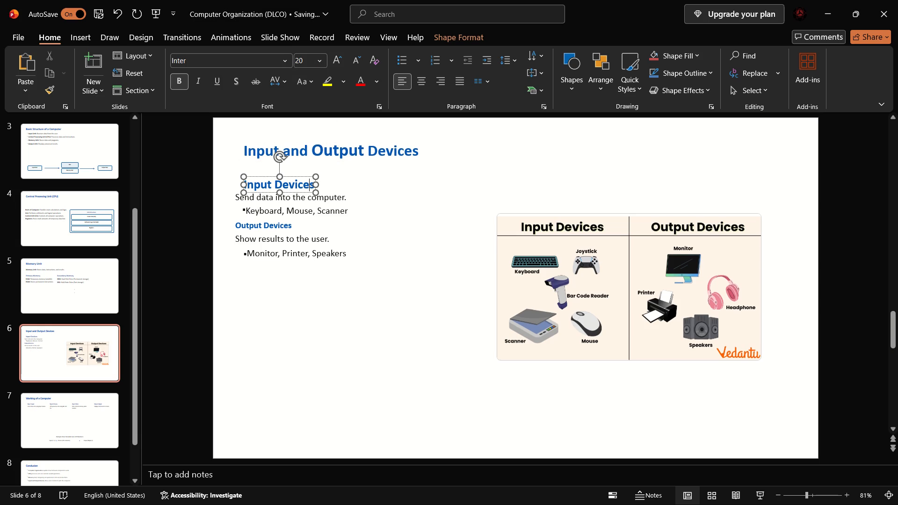
pyautogui.moveTo(286, 178); pyautogui.dragTo(286, 174)
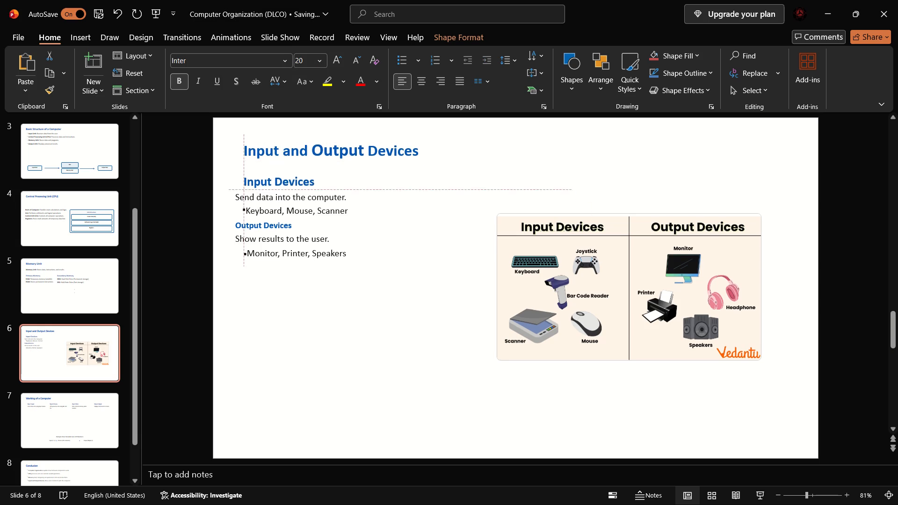
pyautogui.moveTo(286, 174); pyautogui.dragTo(282, 170)
# Add a round bullet to "Send data into the computer." and align its text beneath the "Input Devices" heading.
pyautogui.click(273, 202)
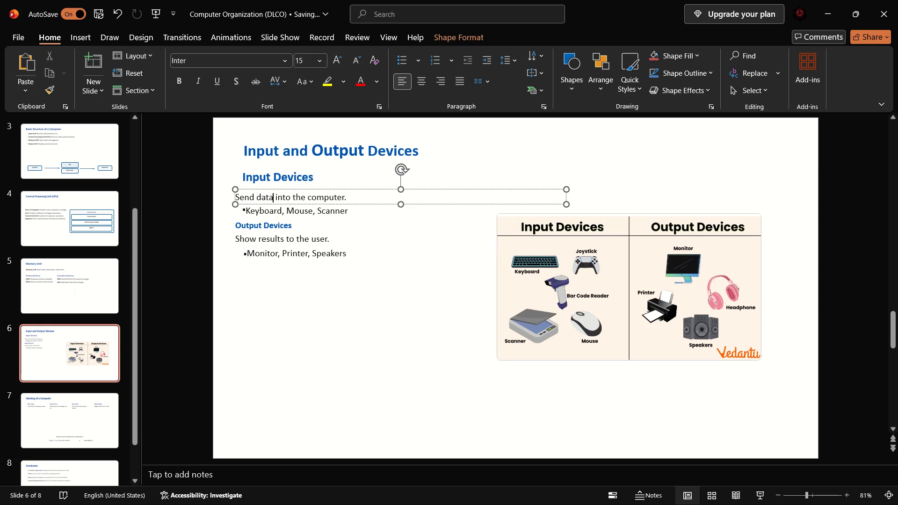
pyautogui.moveTo(290, 189); pyautogui.dragTo(294, 184)
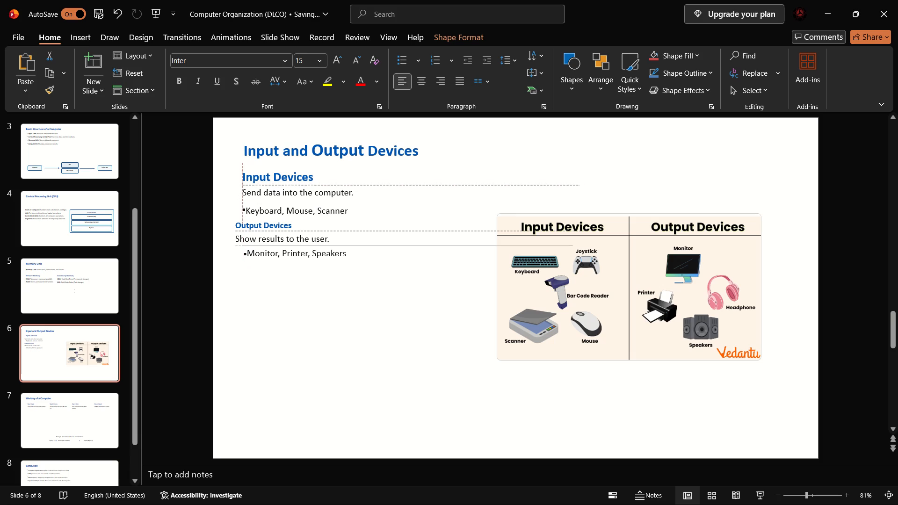
pyautogui.moveTo(294, 184); pyautogui.dragTo(298, 184)
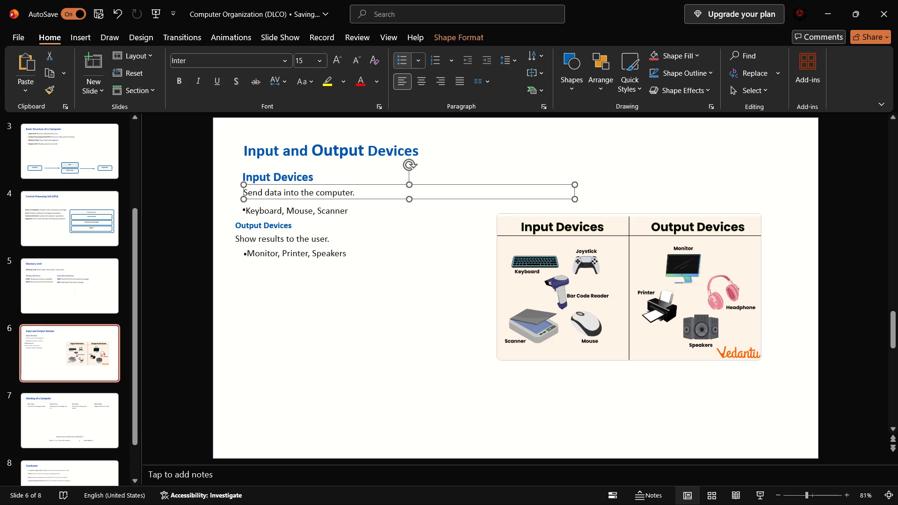
pyautogui.click(405, 65)
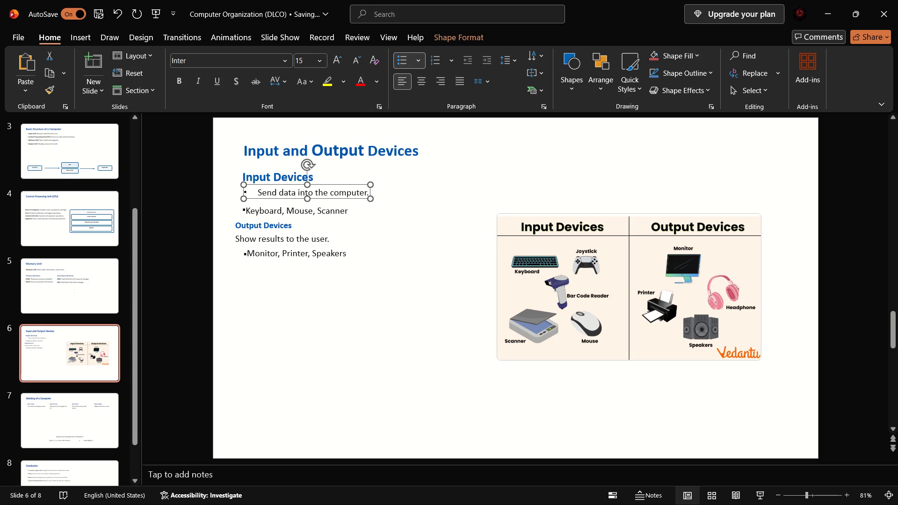
pyautogui.moveTo(321, 183); pyautogui.dragTo(310, 183)
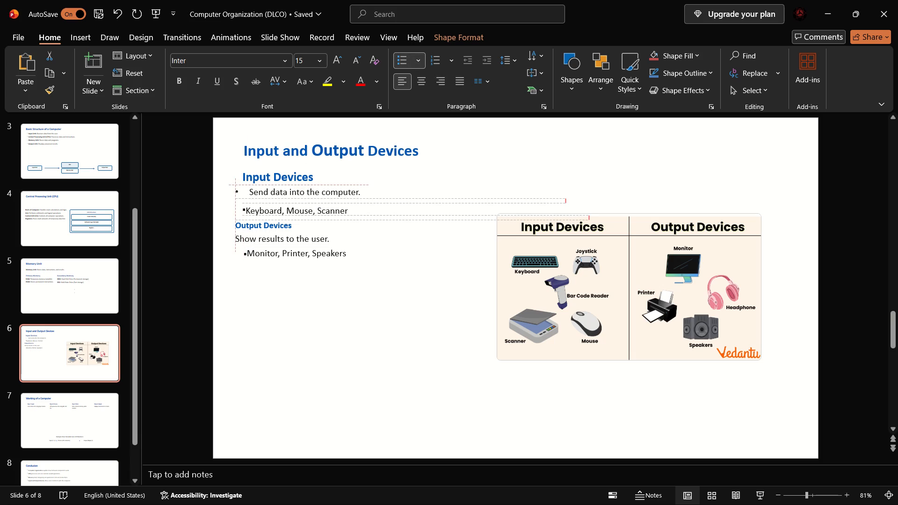
pyautogui.moveTo(310, 183); pyautogui.dragTo(306, 183)
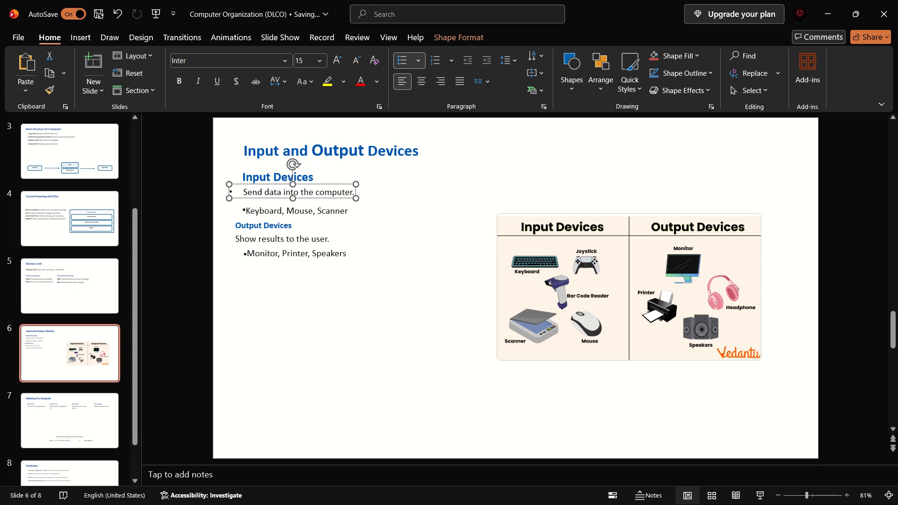
# Insert "Ex." at the start of the "Keyboard, Mouse, Scanner" line on slide 6.
pyautogui.click(297, 213)
pyautogui.click(246, 211)
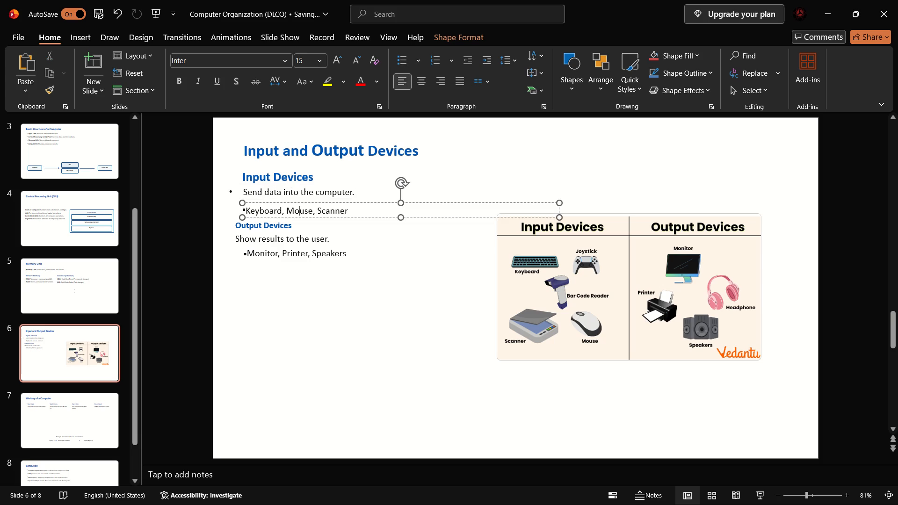
pyautogui.press('Left')
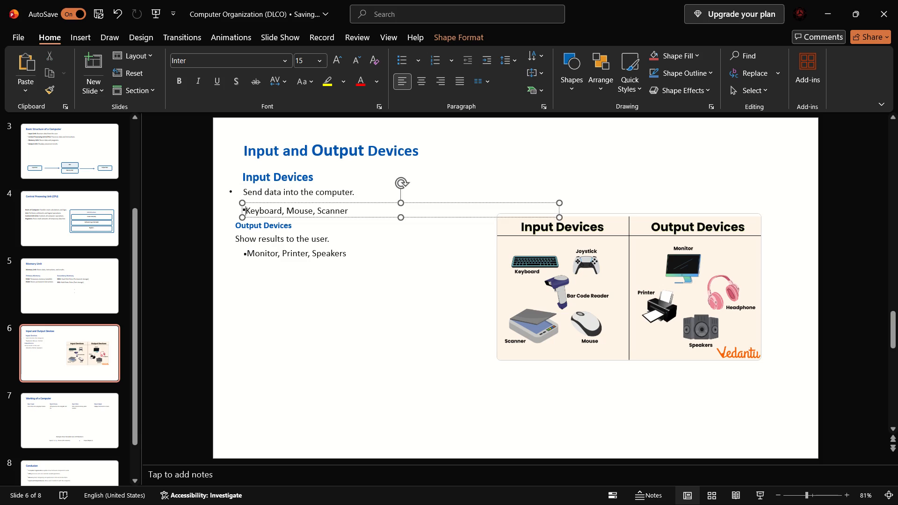
pyautogui.press('Left')
pyautogui.press('Left')
pyautogui.click(246, 210)
pyautogui.press('BackSpace')
pyautogui.write('Ex')
pyautogui.press('.')
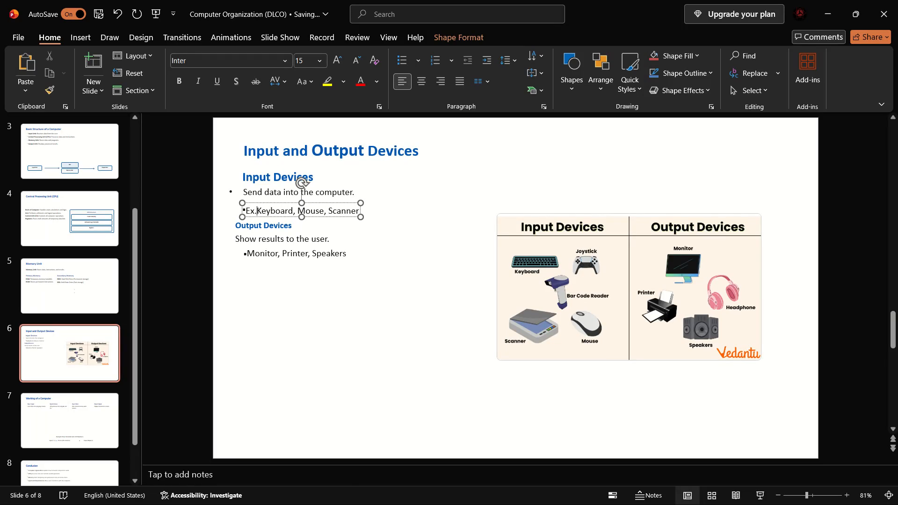
# Move the "Ex.Keyboard, Mouse, Scanner" line right and slightly up, indenting it beneath "Send data into the computer.".
pyautogui.click(245, 216)
pyautogui.moveTo(262, 204); pyautogui.dragTo(279, 201)
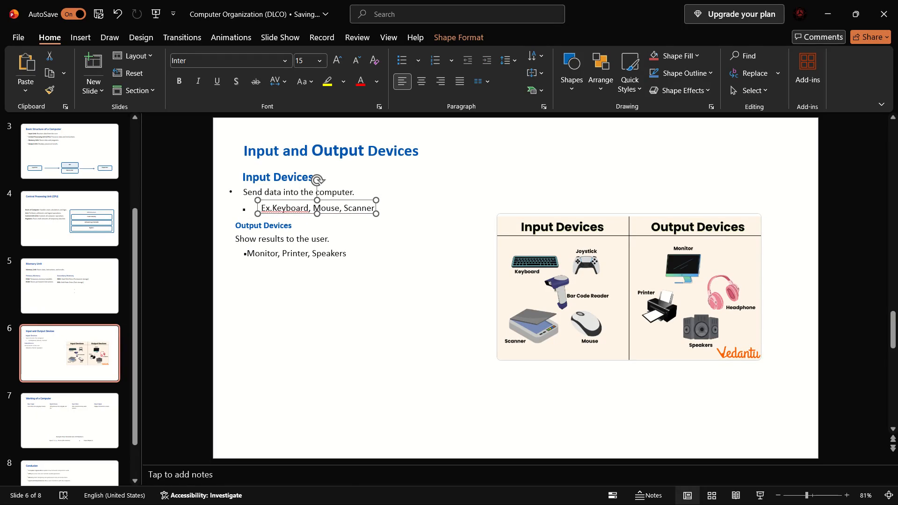
# Cut the separate square bullet beside the "Ex.Keyboard, Mouse, Scanner" line.
pyautogui.click(246, 211)
pyautogui.hotkey('ctrl', 'x')
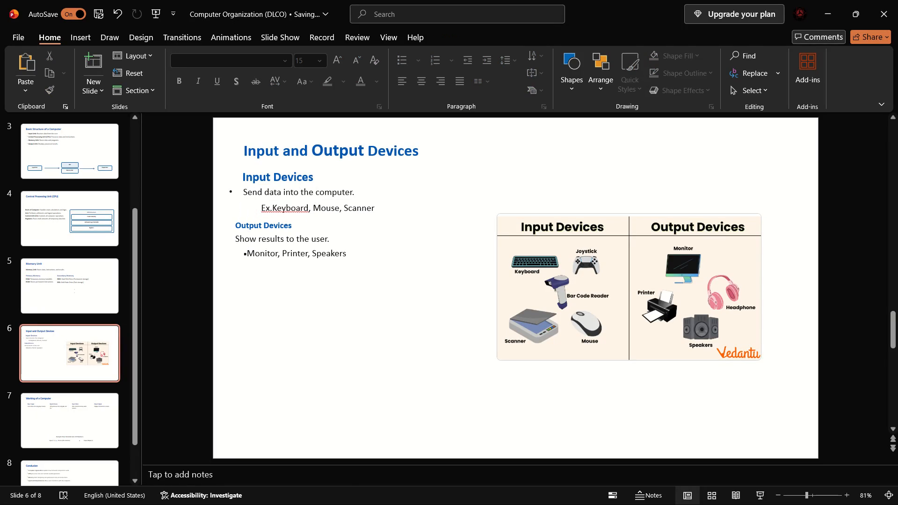
# Move the "Ex.Keyboard, Mouse, Scanner" line left, starting beneath the bullet of "Send data into the computer.".
pyautogui.click(286, 205)
pyautogui.moveTo(295, 201); pyautogui.dragTo(277, 202)
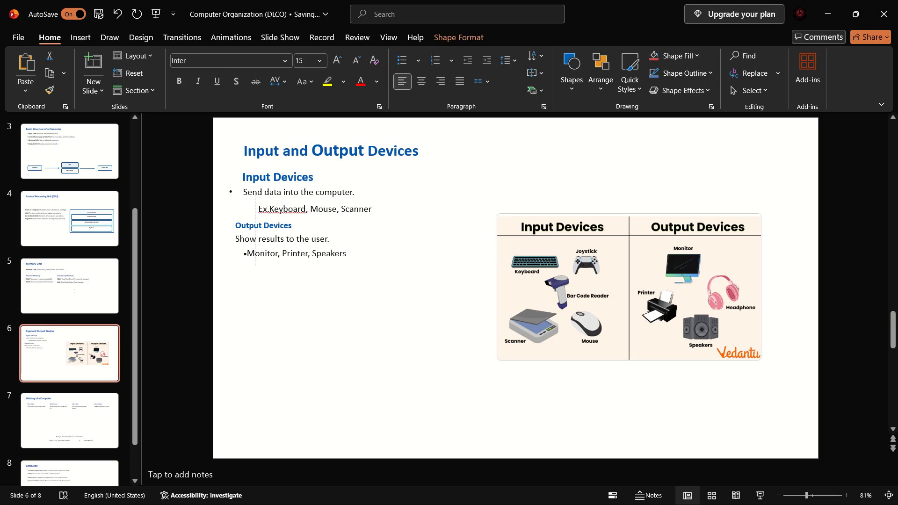
pyautogui.moveTo(277, 202); pyautogui.dragTo(266, 198)
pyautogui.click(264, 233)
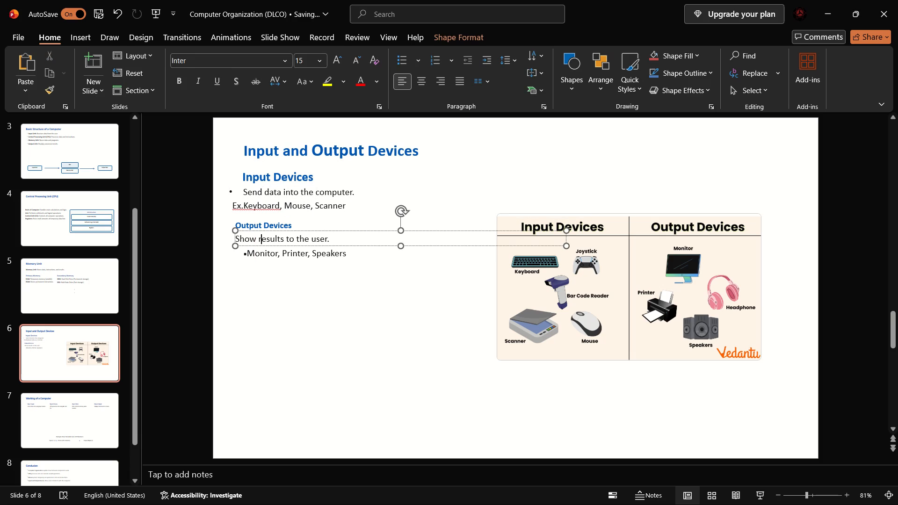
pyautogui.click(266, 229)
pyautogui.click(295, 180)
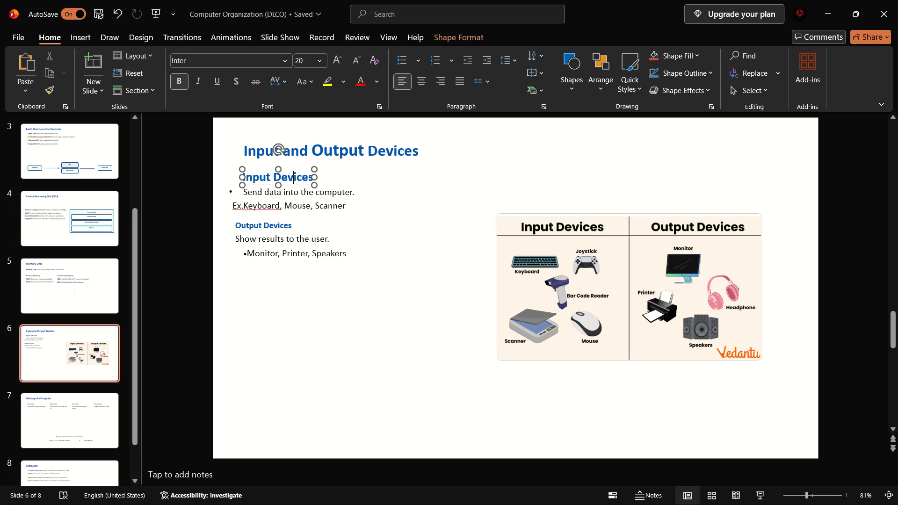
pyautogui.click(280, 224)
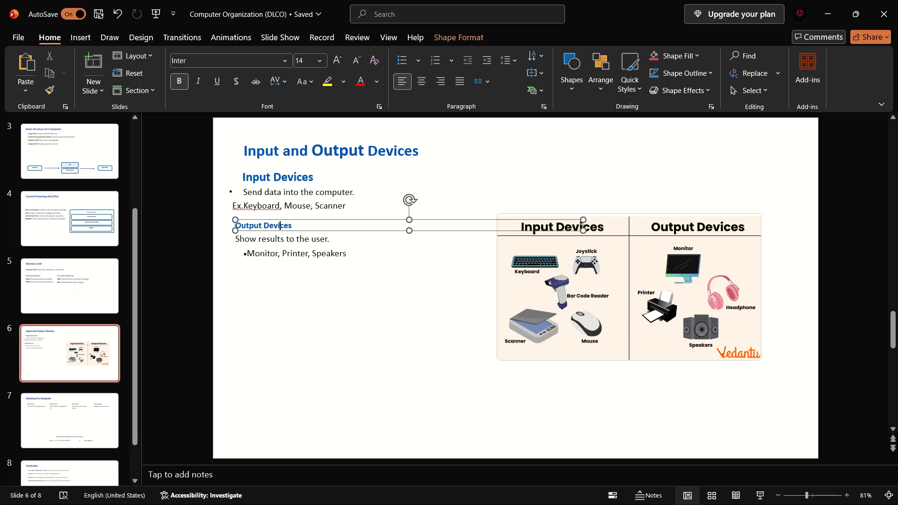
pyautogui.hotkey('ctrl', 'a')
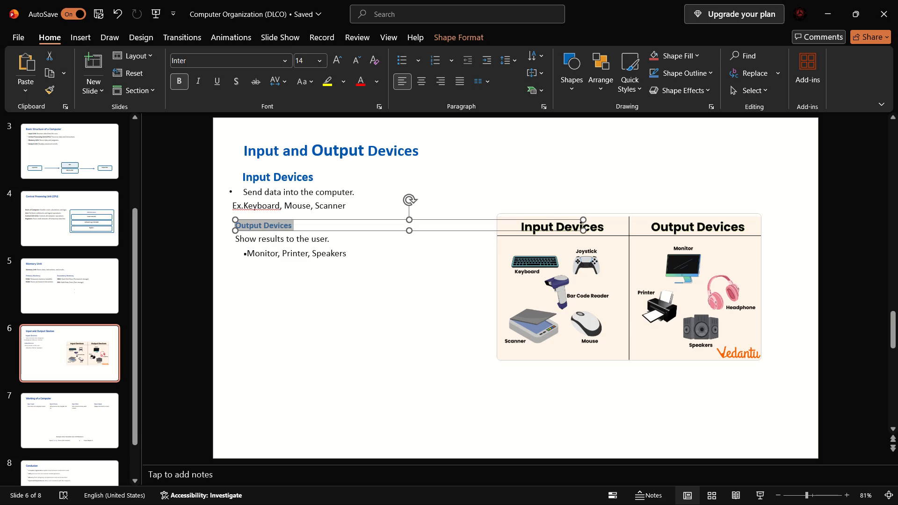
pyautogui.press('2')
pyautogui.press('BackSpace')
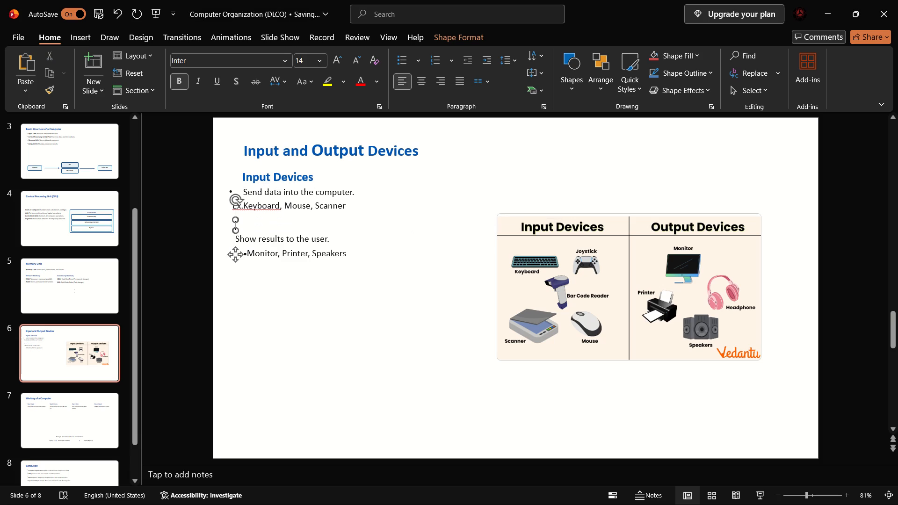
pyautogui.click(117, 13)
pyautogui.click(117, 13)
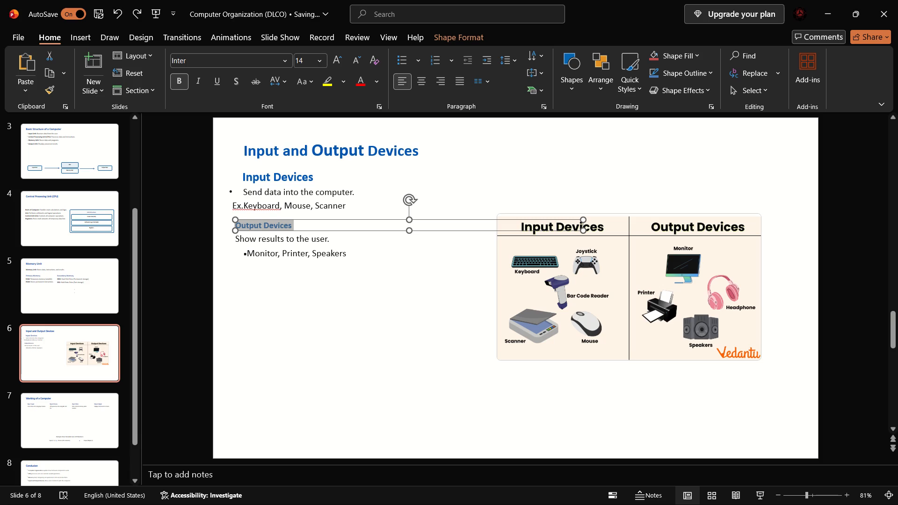
# Set the font size of the "Output Devices" heading on slide 6 to 20.
pyautogui.click(305, 58)
pyautogui.write('20')
pyautogui.press('Return')
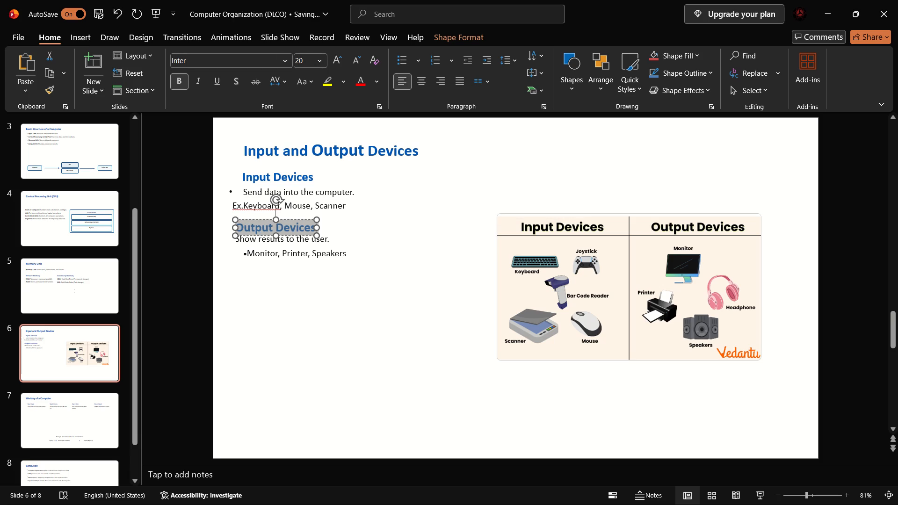
# Add a round bullet to the "Show results to the user." line beneath the "Output Devices" heading.
pyautogui.click(307, 246)
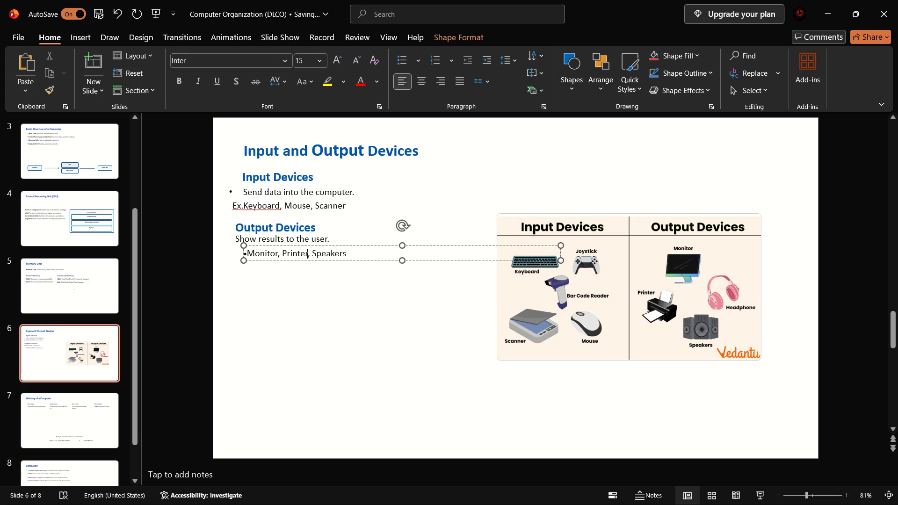
pyautogui.click(304, 240)
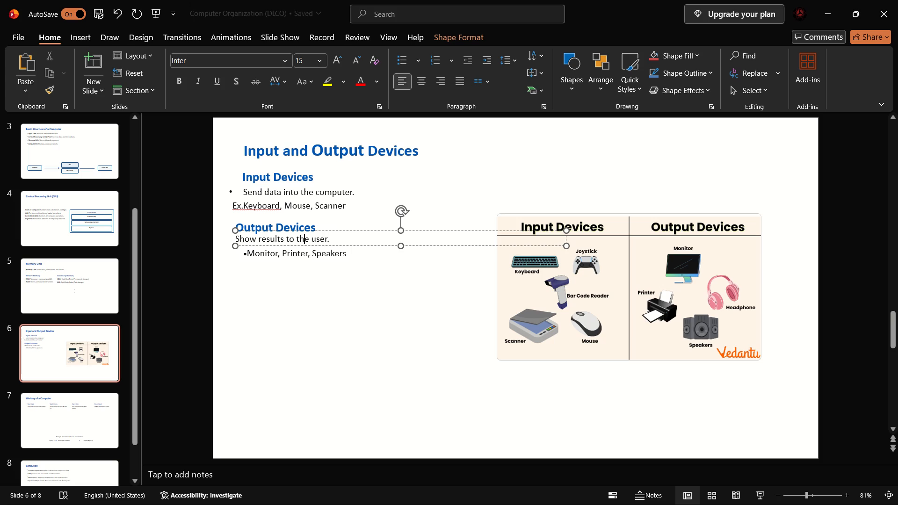
pyautogui.moveTo(328, 232); pyautogui.dragTo(334, 233)
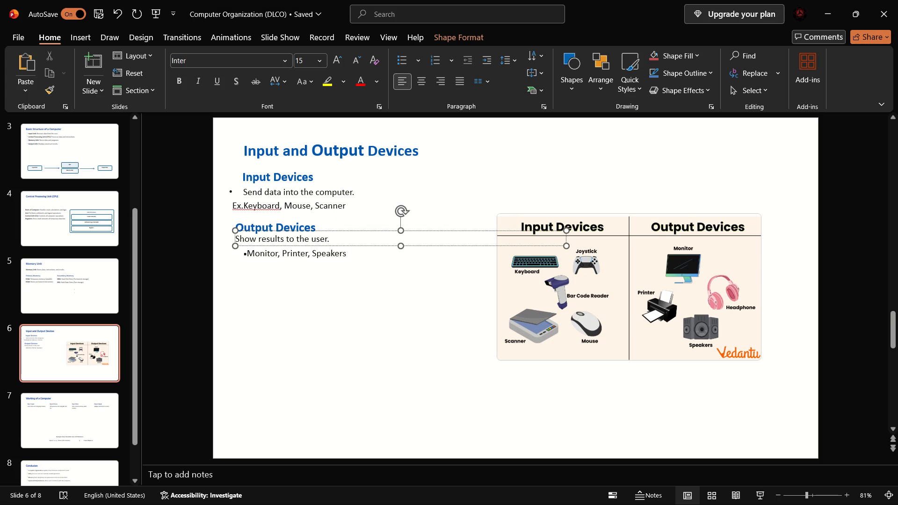
pyautogui.moveTo(313, 243); pyautogui.dragTo(254, 245)
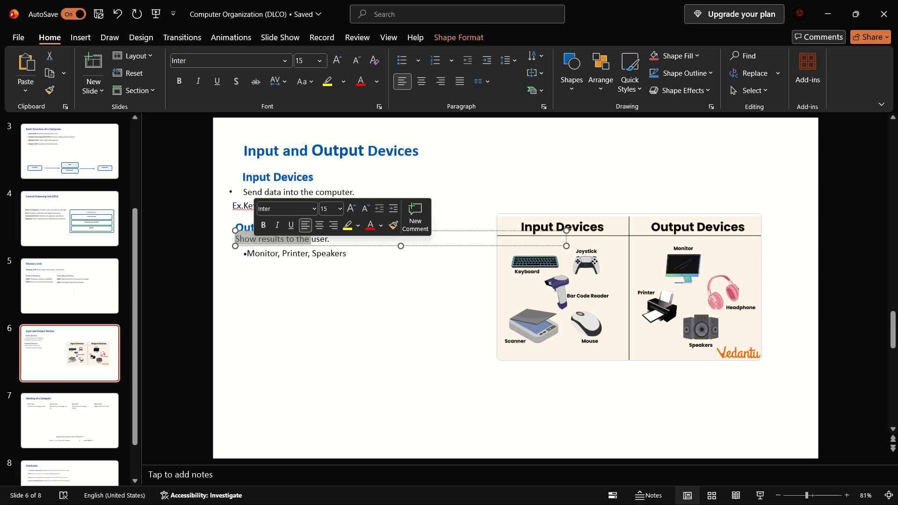
pyautogui.hotkey('ctrl', 'a')
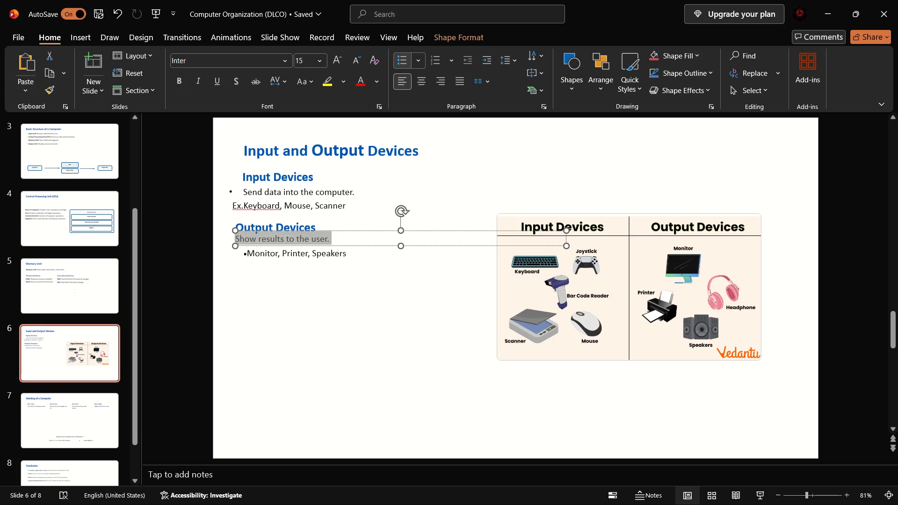
pyautogui.click(394, 64)
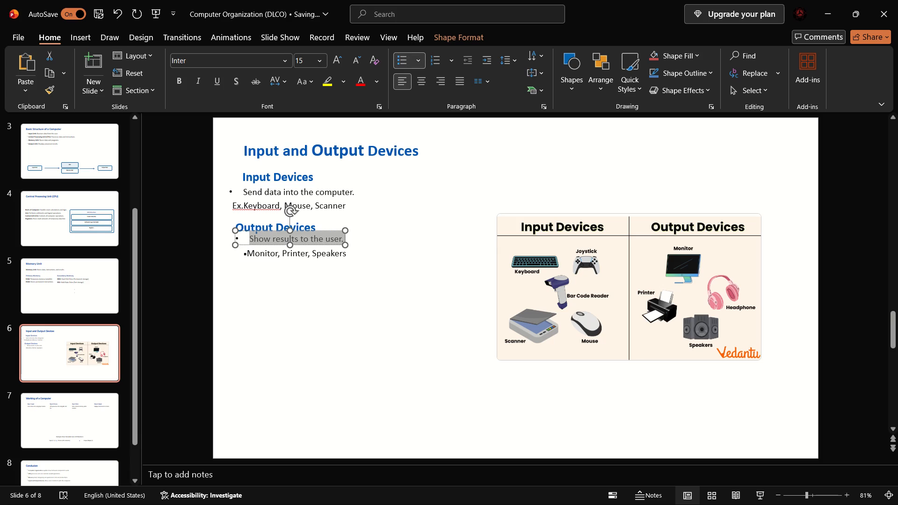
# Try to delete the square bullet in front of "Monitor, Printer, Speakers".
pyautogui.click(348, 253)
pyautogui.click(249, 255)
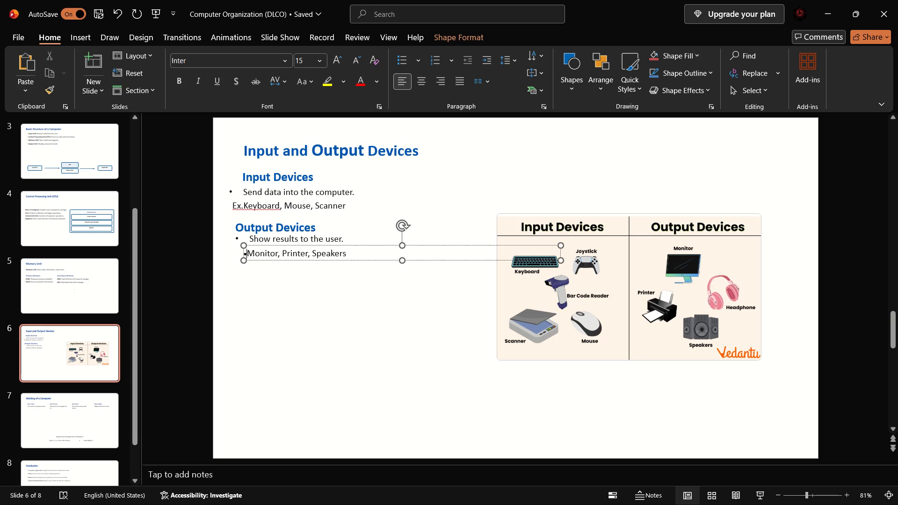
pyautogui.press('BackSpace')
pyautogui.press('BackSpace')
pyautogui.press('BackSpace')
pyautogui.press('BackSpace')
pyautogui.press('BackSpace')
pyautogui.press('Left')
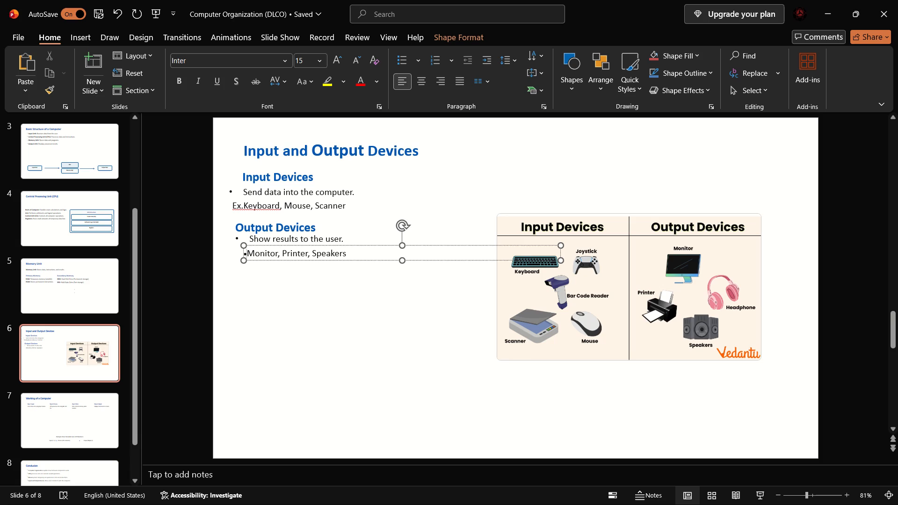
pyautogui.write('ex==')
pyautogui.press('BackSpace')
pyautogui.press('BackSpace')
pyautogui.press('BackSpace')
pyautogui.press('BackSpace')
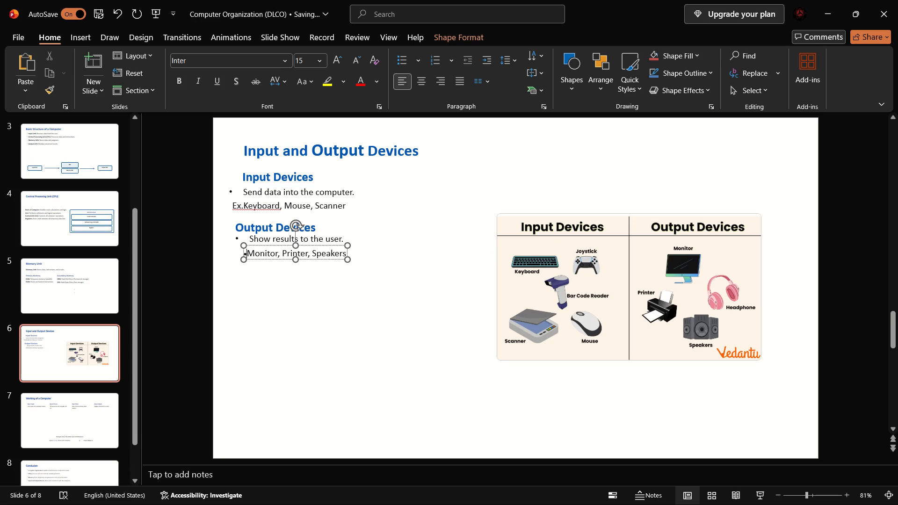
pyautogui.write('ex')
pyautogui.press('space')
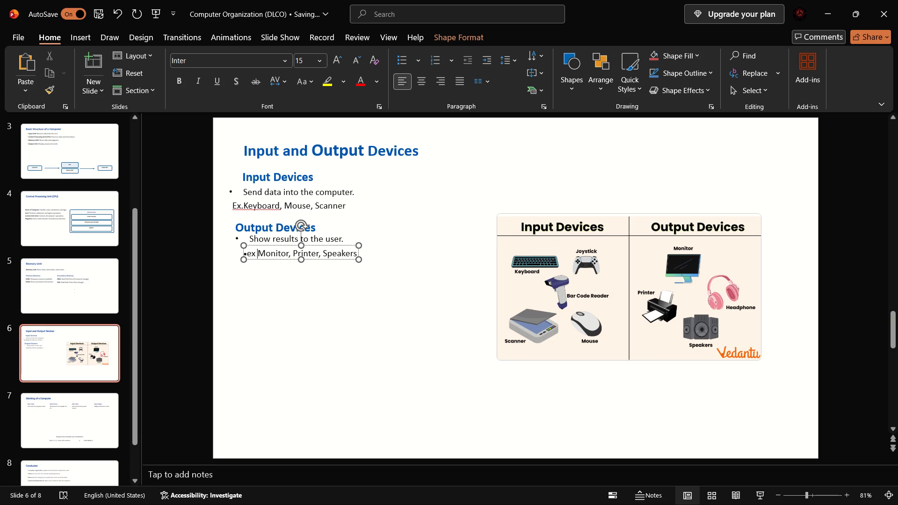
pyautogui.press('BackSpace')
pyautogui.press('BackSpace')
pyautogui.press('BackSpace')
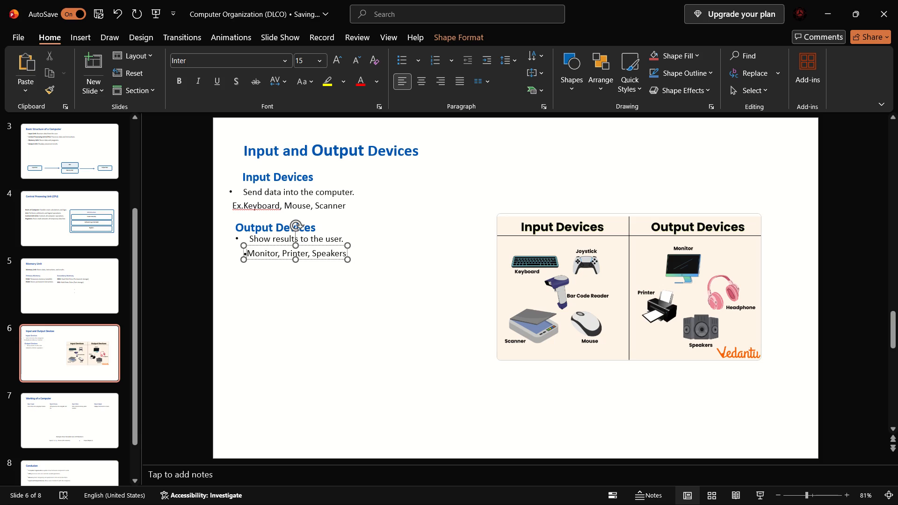
# Insert "Ex." at the start of the "Monitor, Printer, Speakers" line.
pyautogui.hotkey('shift', 'e')
pyautogui.press('x')
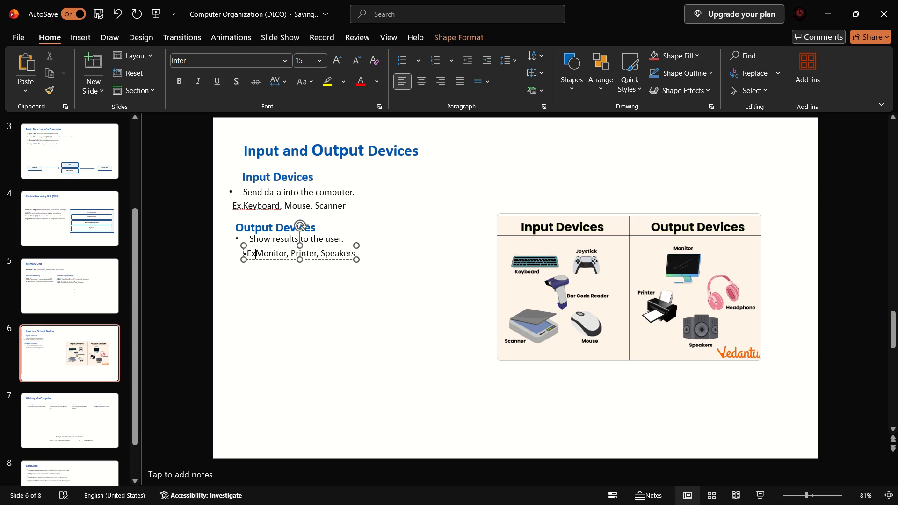
pyautogui.press('.')
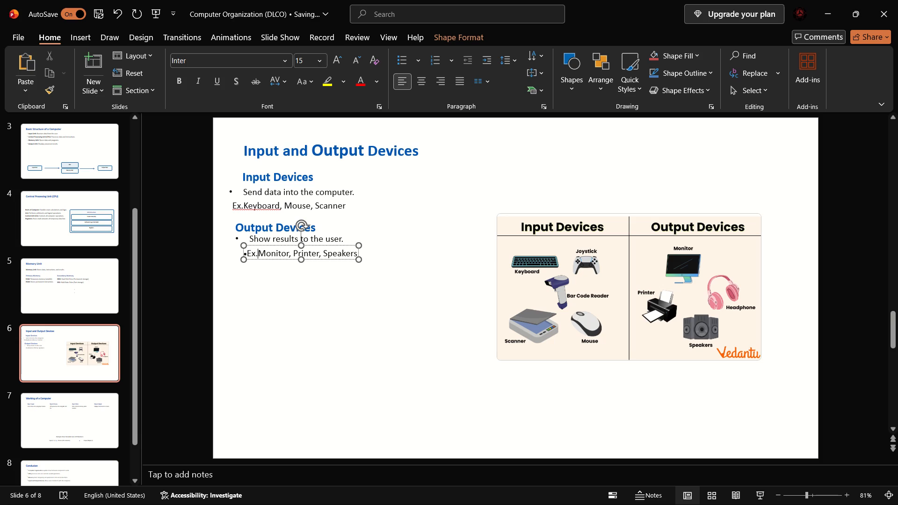
# Move the "Ex.Monitor, Printer, Speakers" line away from its separate square bullet and cut that bullet.
pyautogui.moveTo(326, 240); pyautogui.dragTo(329, 249)
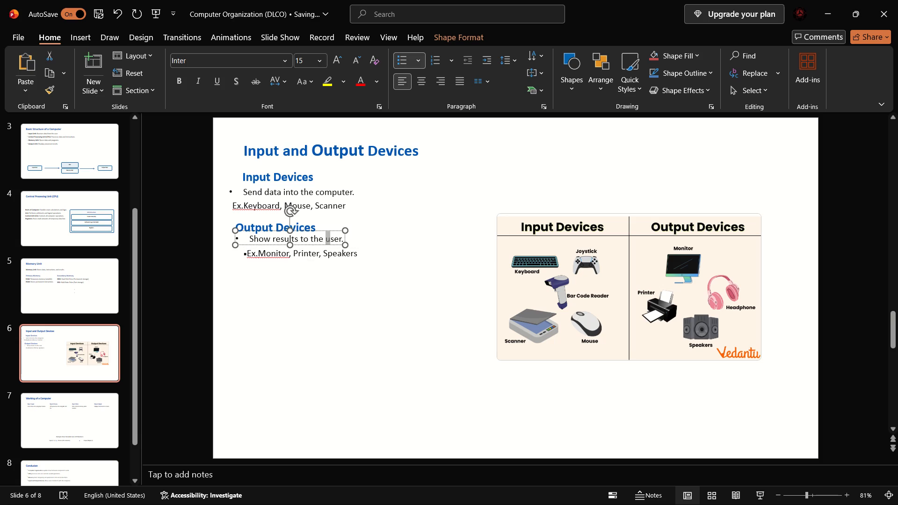
pyautogui.click(329, 249)
pyautogui.moveTo(327, 245); pyautogui.dragTo(350, 254)
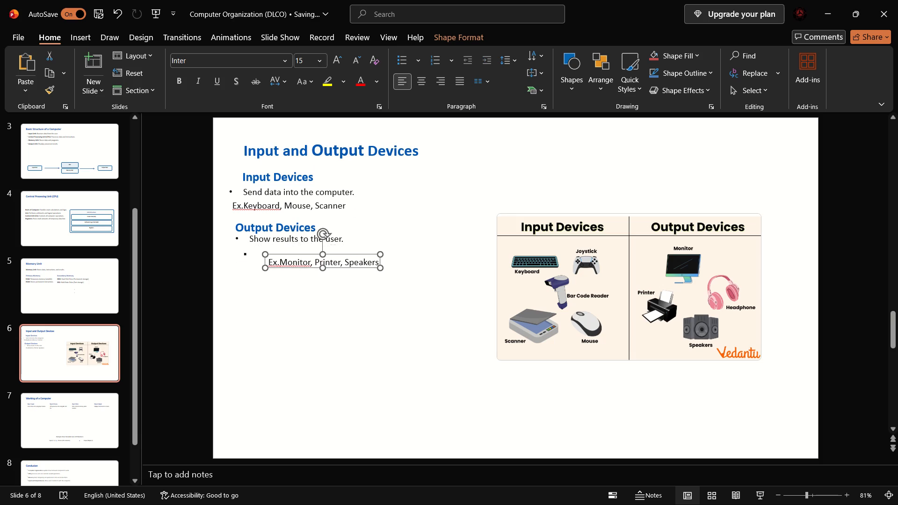
pyautogui.click(247, 254)
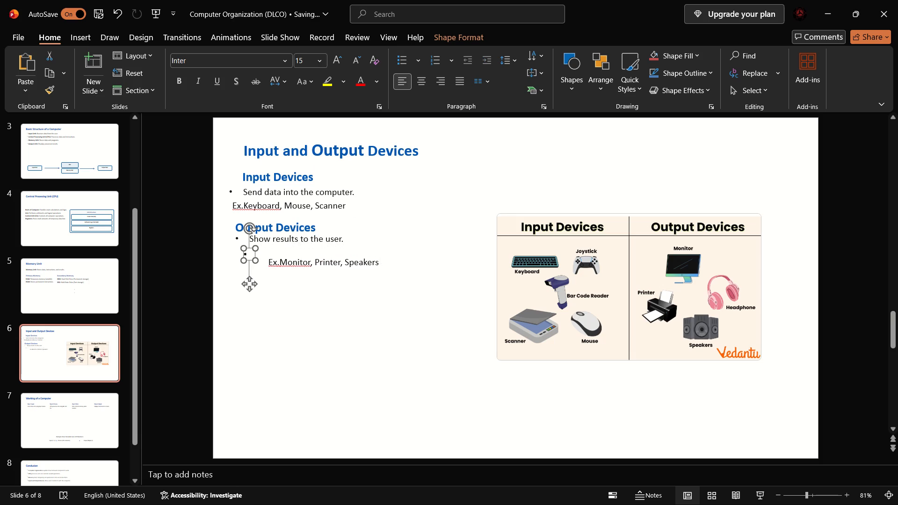
pyautogui.hotkey('ctrl', 'x')
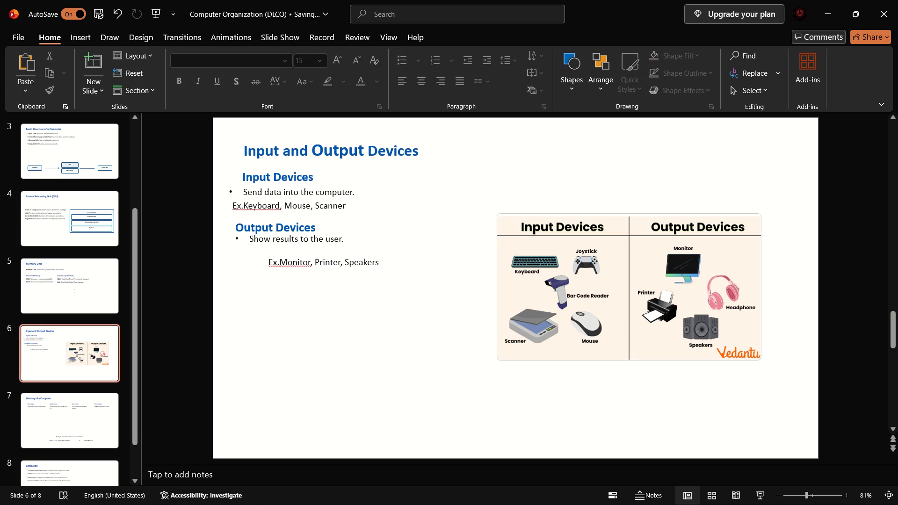
# Move the "Ex.Monitor, Printer, Speakers" line left and up, directly beneath "Show results to the user.".
pyautogui.click(287, 269)
pyautogui.moveTo(296, 254); pyautogui.dragTo(287, 254)
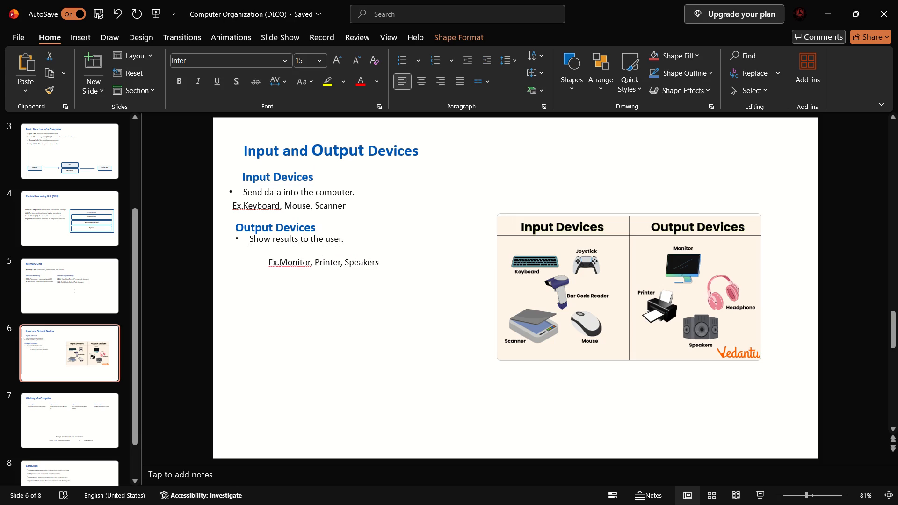
pyautogui.moveTo(287, 254); pyautogui.dragTo(274, 245)
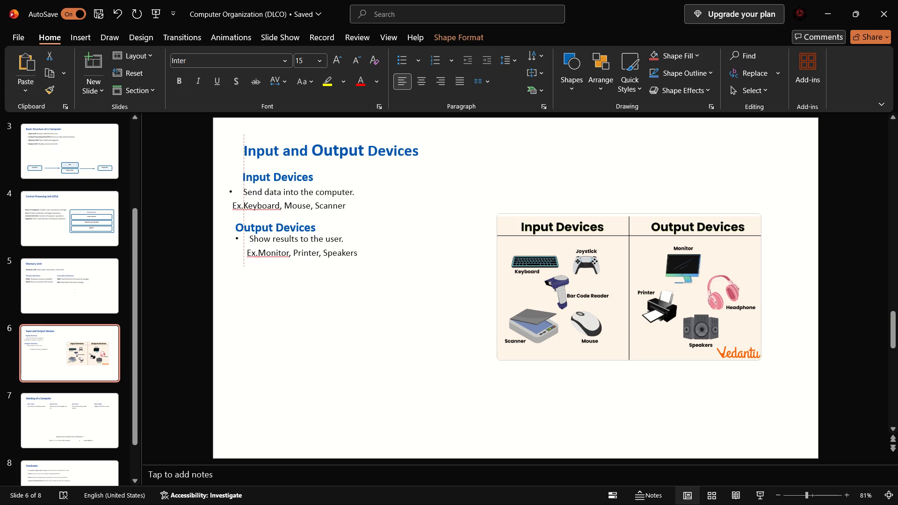
pyautogui.moveTo(274, 245); pyautogui.dragTo(274, 246)
pyautogui.click(334, 318)
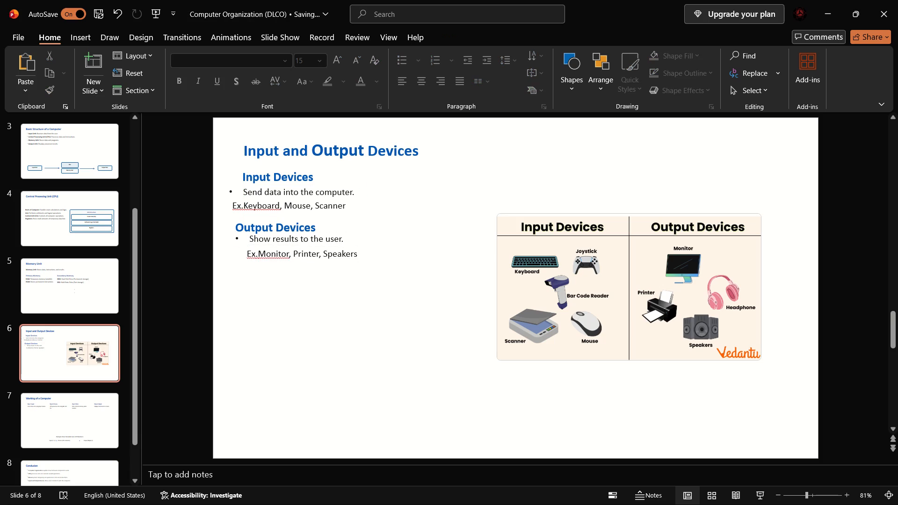
# Move the input and output devices picture up and left, closer to the text on slide 6.
pyautogui.click(602, 289)
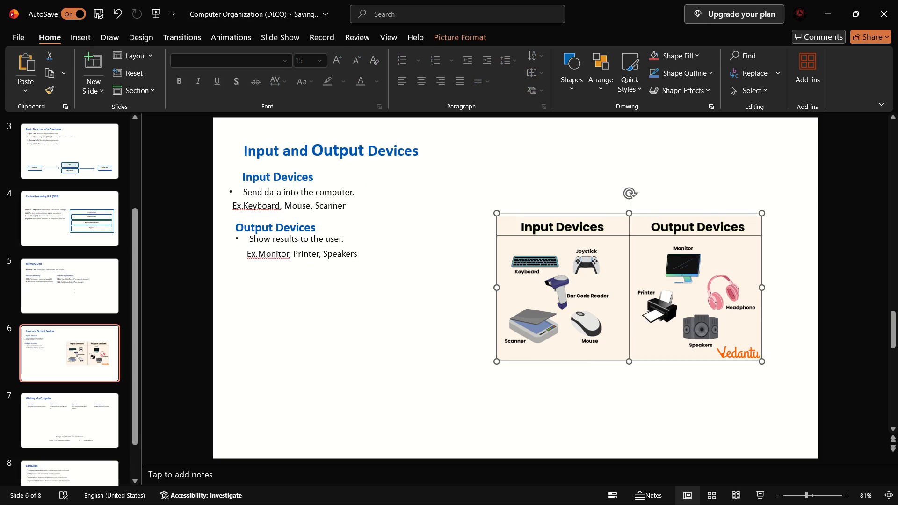
pyautogui.click(493, 216)
pyautogui.moveTo(492, 216); pyautogui.dragTo(468, 196)
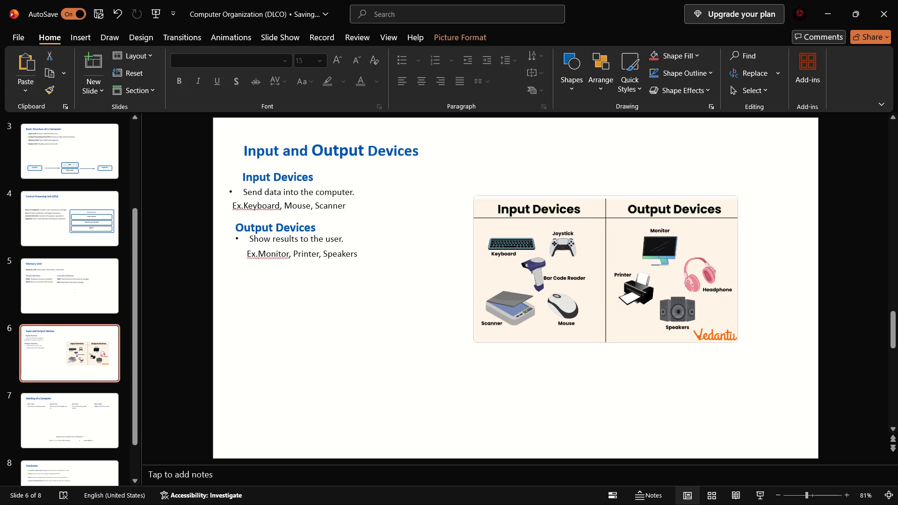
pyautogui.moveTo(468, 196); pyautogui.dragTo(445, 176)
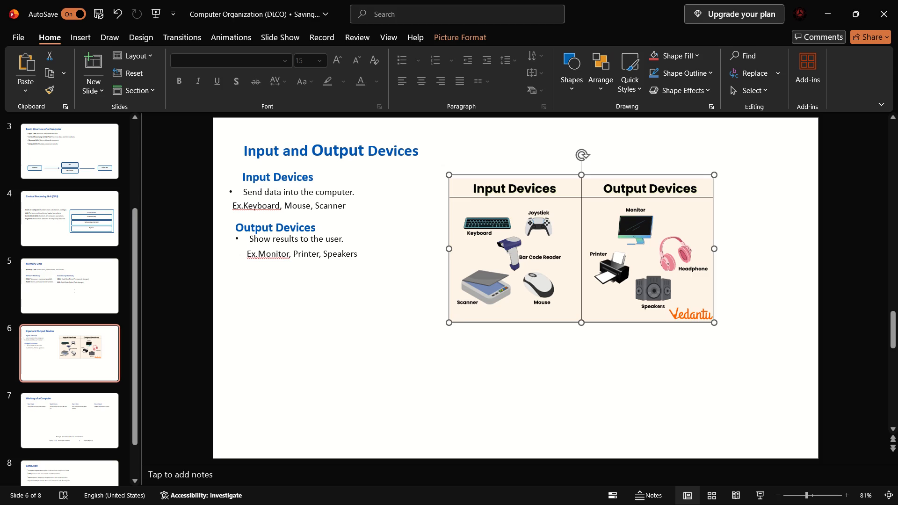
# Enlarge the devices picture and shift it left and slightly up, keeping it inside the slide's right edge.
pyautogui.moveTo(714, 324); pyautogui.dragTo(770, 384)
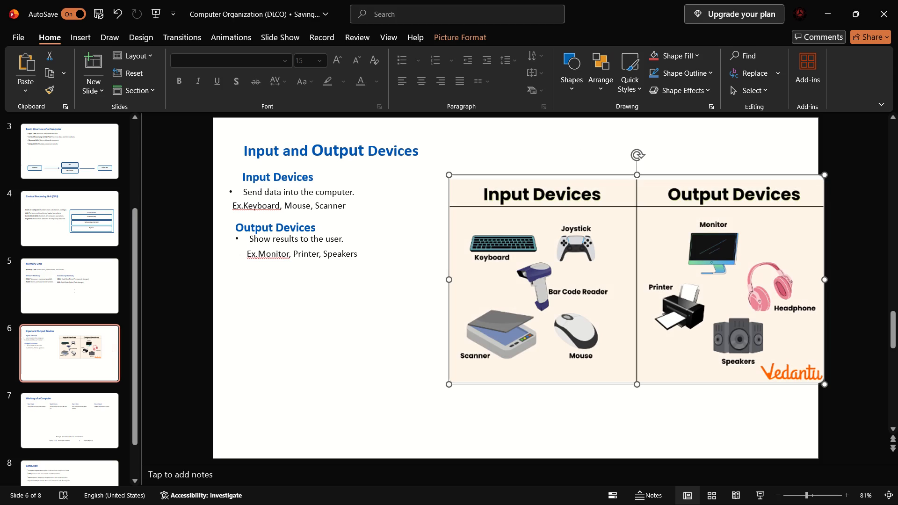
pyautogui.moveTo(638, 176); pyautogui.dragTo(621, 175)
pyautogui.moveTo(617, 174); pyautogui.dragTo(594, 168)
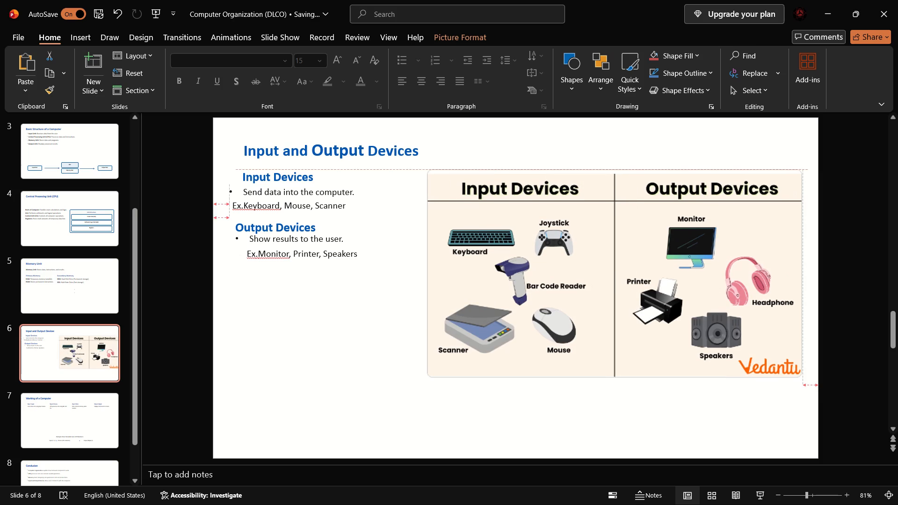
# On slide 7, "Working of a Computer", set the "Step 1: Input" heading to font size 18.
pyautogui.click(46, 433)
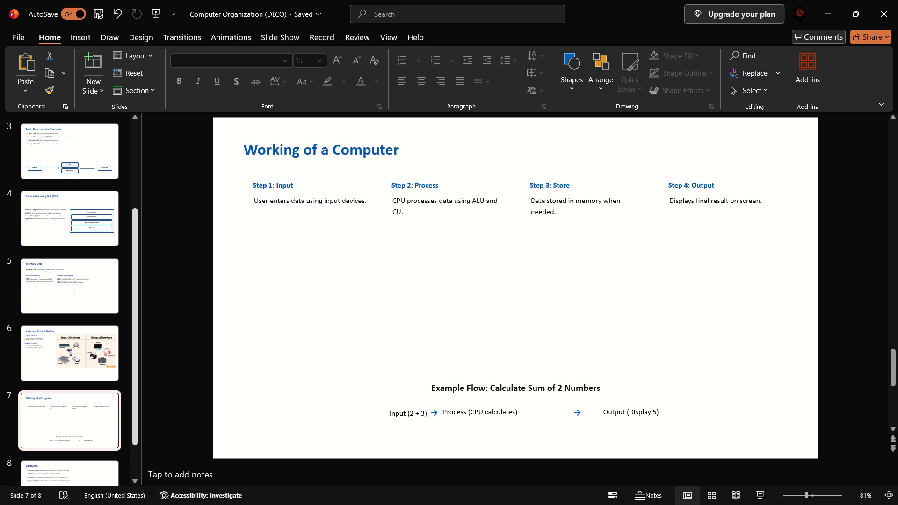
pyautogui.click(284, 194)
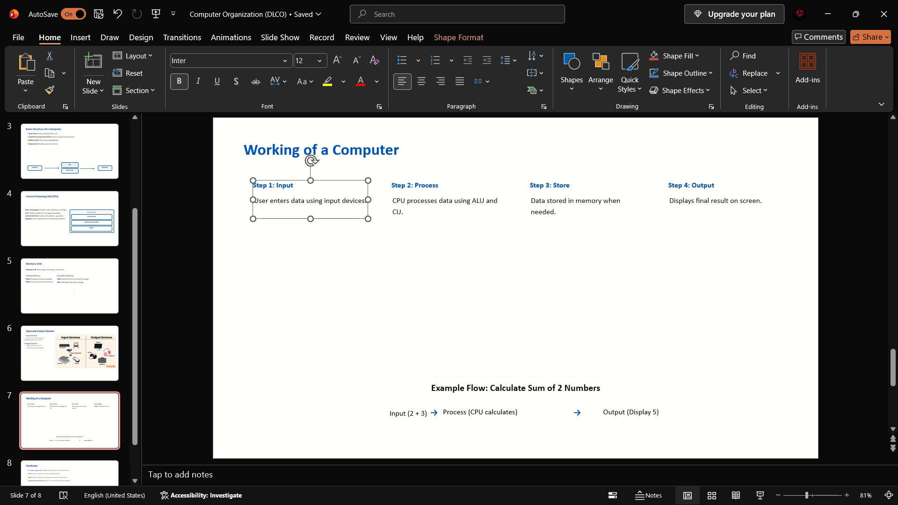
pyautogui.click(287, 186)
pyautogui.hotkey('ctrl', 'a')
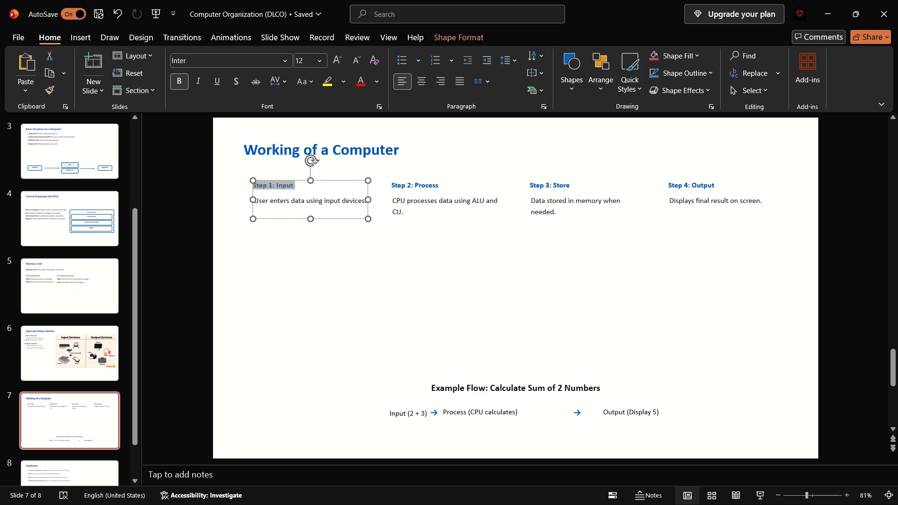
pyautogui.click(306, 59)
pyautogui.write('18')
pyautogui.press('Return')
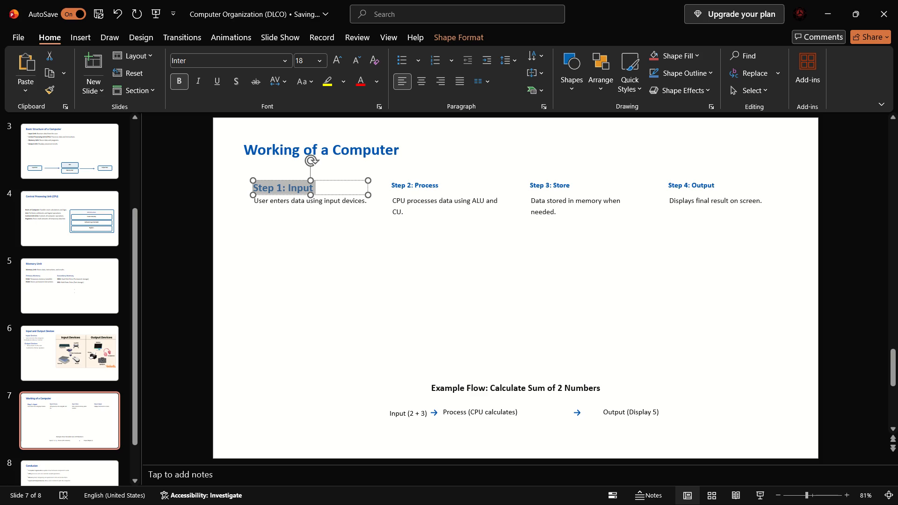
# Resize the Step 1 description "User enters data using input devices.", trying sizes 17 and 18 before settling on 14 for all of it.
pyautogui.click(317, 204)
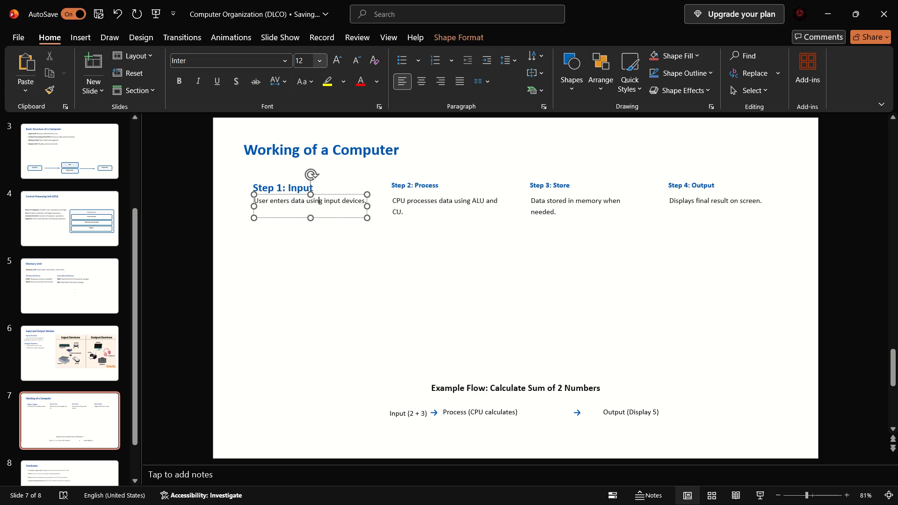
pyautogui.click(305, 61)
pyautogui.write('17')
pyautogui.press('Return')
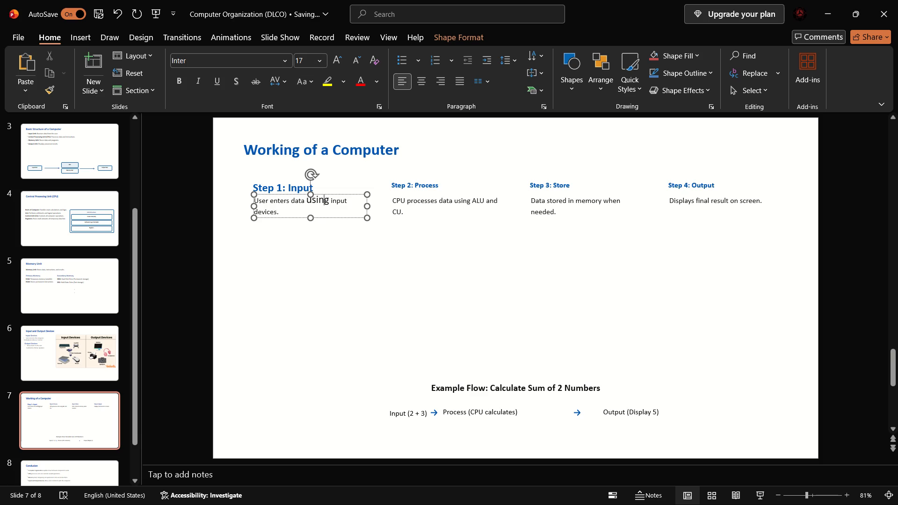
pyautogui.moveTo(281, 211); pyautogui.dragTo(255, 197)
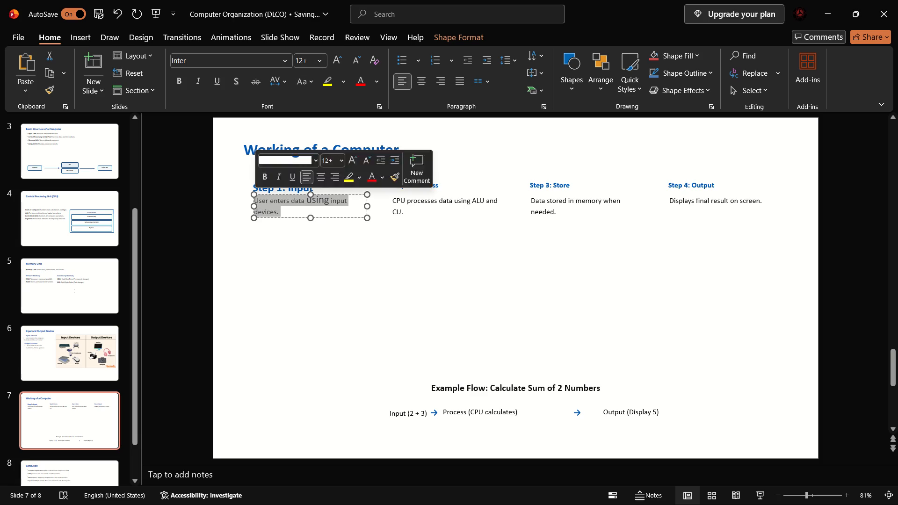
pyautogui.click(306, 61)
pyautogui.press('1')
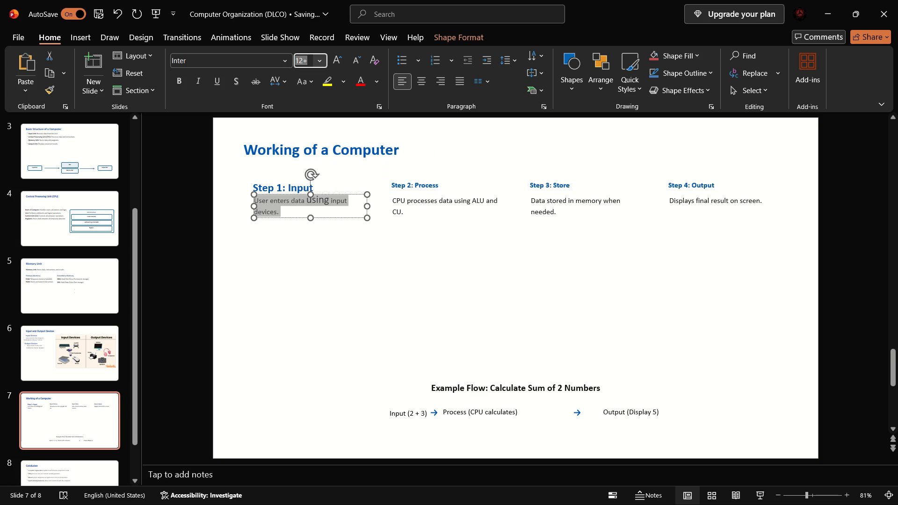
pyautogui.press('8')
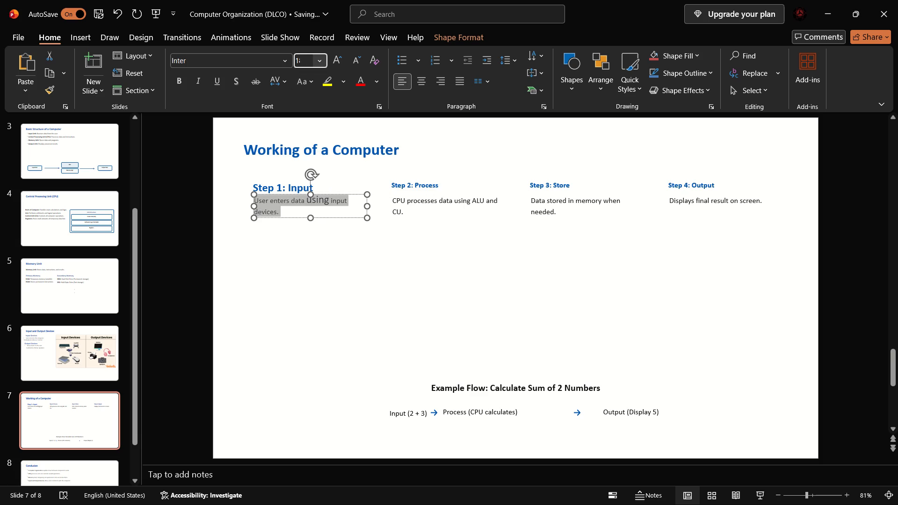
pyautogui.press('Return')
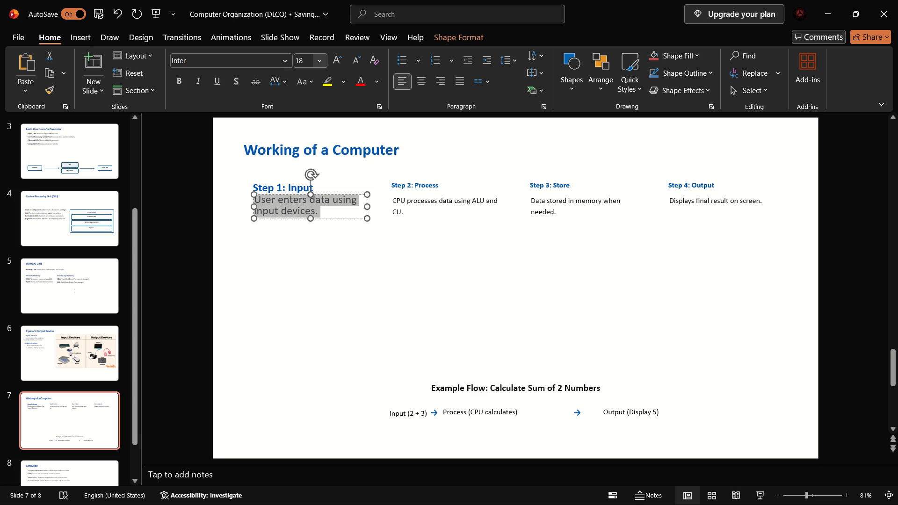
pyautogui.click(307, 60)
pyautogui.write('14')
pyautogui.press('Return')
# Move the Step 1 description slightly down and left, away from its enlarged heading.
pyautogui.click(340, 200)
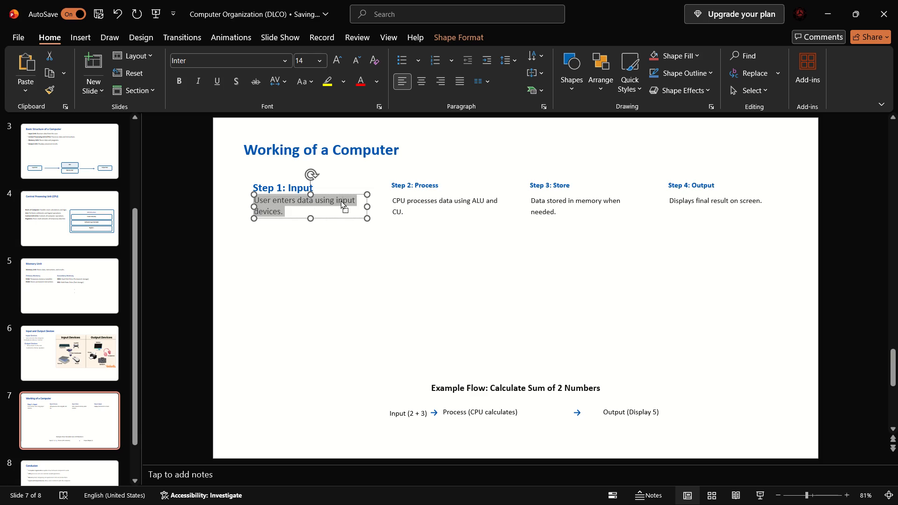
pyautogui.moveTo(340, 195); pyautogui.dragTo(335, 198)
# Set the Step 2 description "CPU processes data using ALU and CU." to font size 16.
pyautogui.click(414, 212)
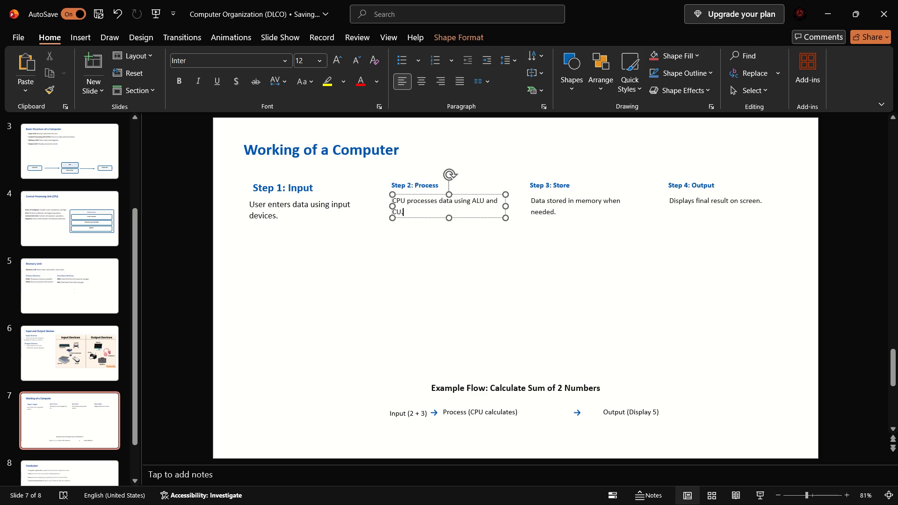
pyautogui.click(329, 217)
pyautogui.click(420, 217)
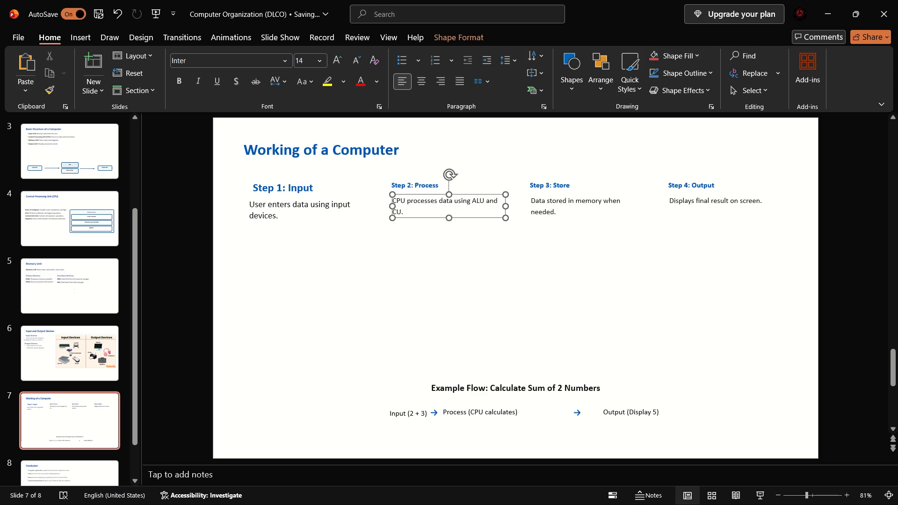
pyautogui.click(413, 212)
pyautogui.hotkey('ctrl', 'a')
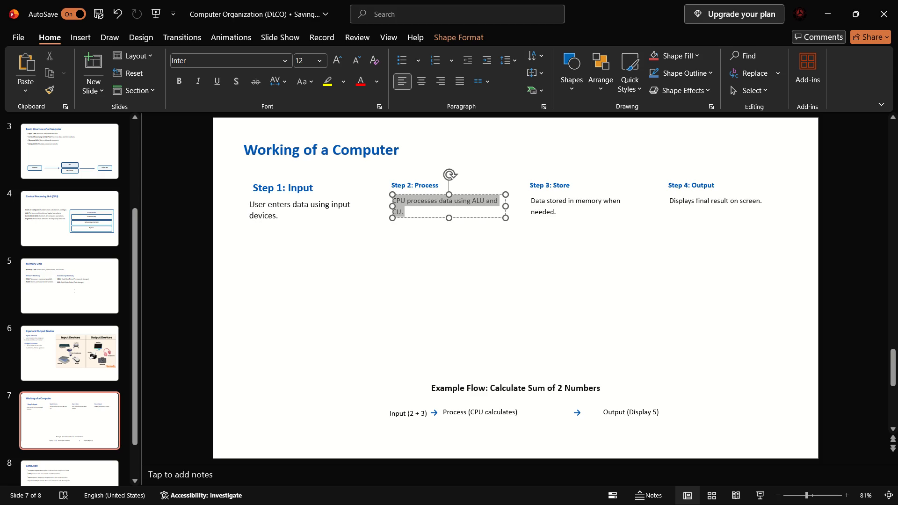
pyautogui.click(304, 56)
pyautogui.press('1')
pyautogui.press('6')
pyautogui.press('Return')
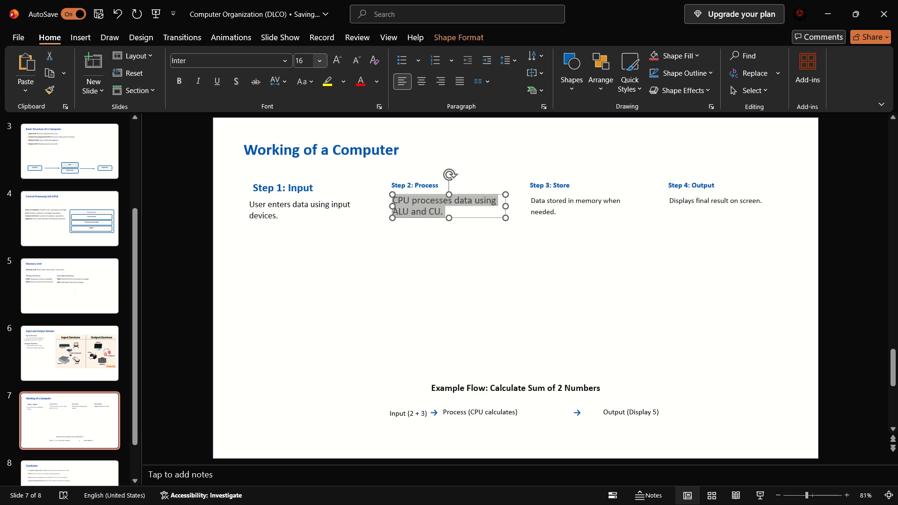
# Check the Step 1 description's size and set the entire Step 2 description to the matching font size 14.
pyautogui.click(304, 203)
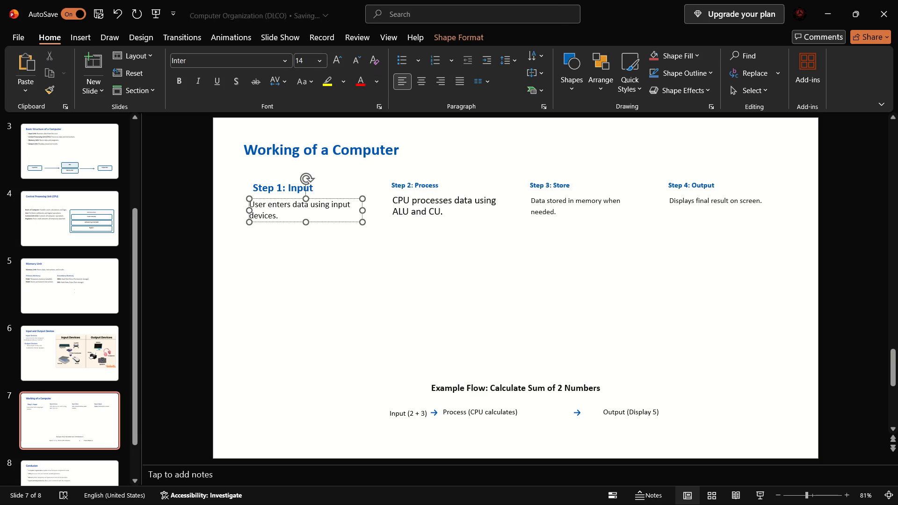
pyautogui.click(439, 202)
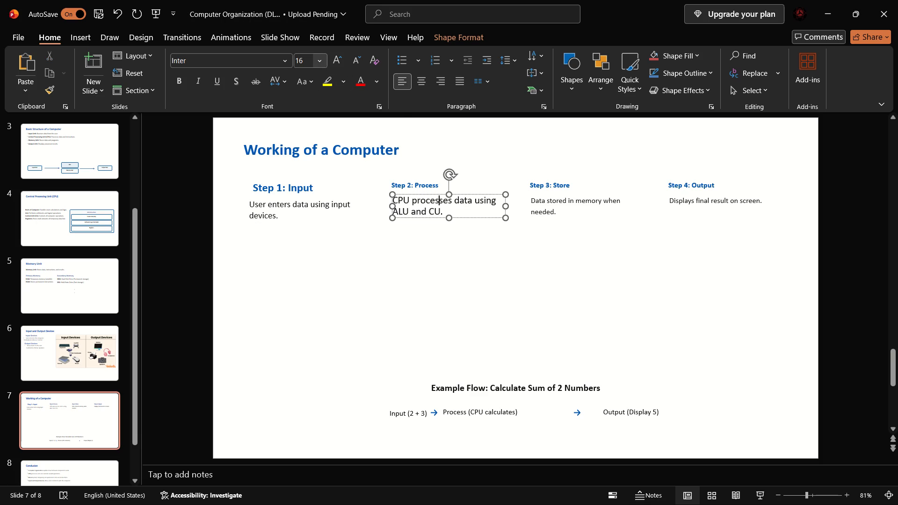
pyautogui.click(311, 61)
pyautogui.write('14')
pyautogui.press('Return')
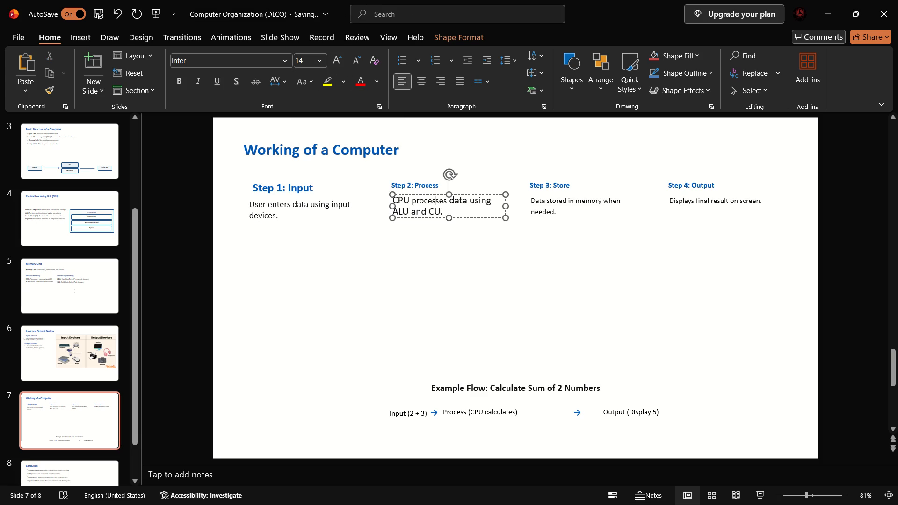
pyautogui.click(447, 210)
pyautogui.hotkey('ctrl', 'a')
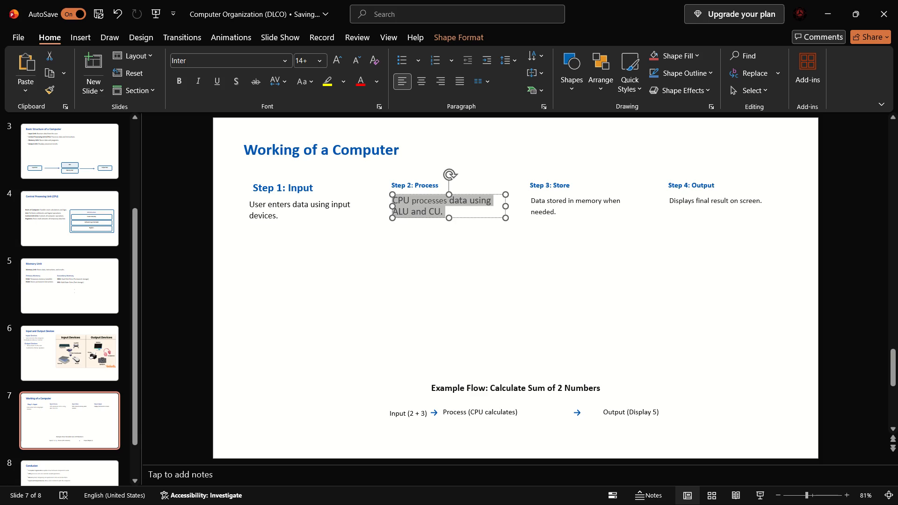
pyautogui.click(308, 58)
pyautogui.write('14')
pyautogui.press('Return')
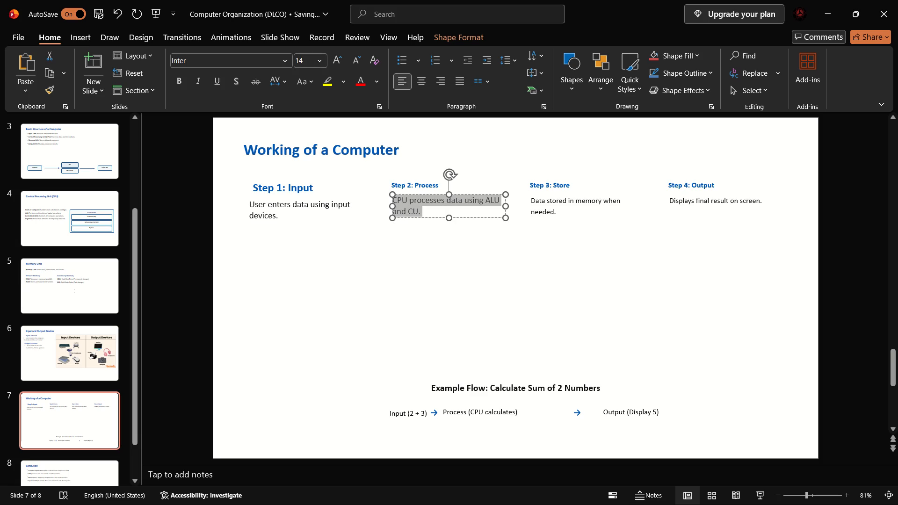
# Set the Step 3 description "Data stored in memory when needed." to font size 14.
pyautogui.click(546, 212)
pyautogui.hotkey('ctrl', 'a')
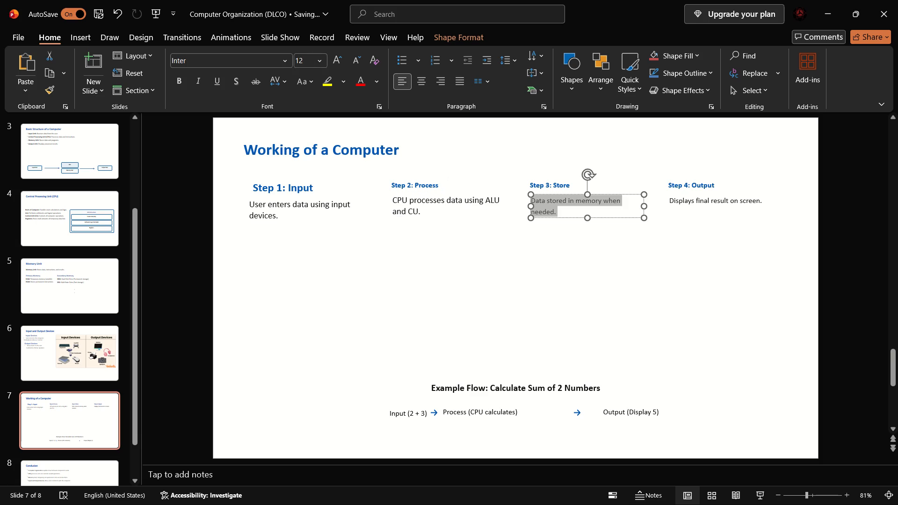
pyautogui.click(308, 61)
pyautogui.write('14')
pyautogui.press('Return')
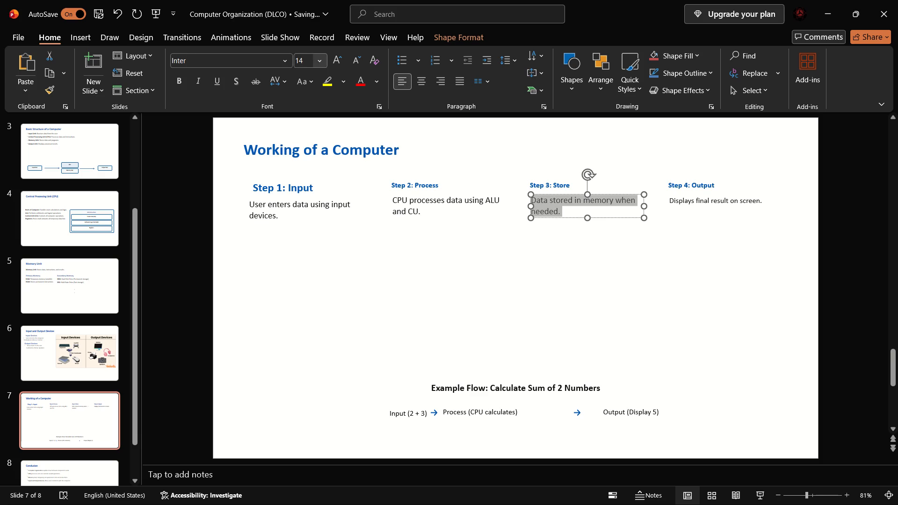
# Set the Step 4 description "Displays final result on screen." to font size 14.
pyautogui.click(699, 202)
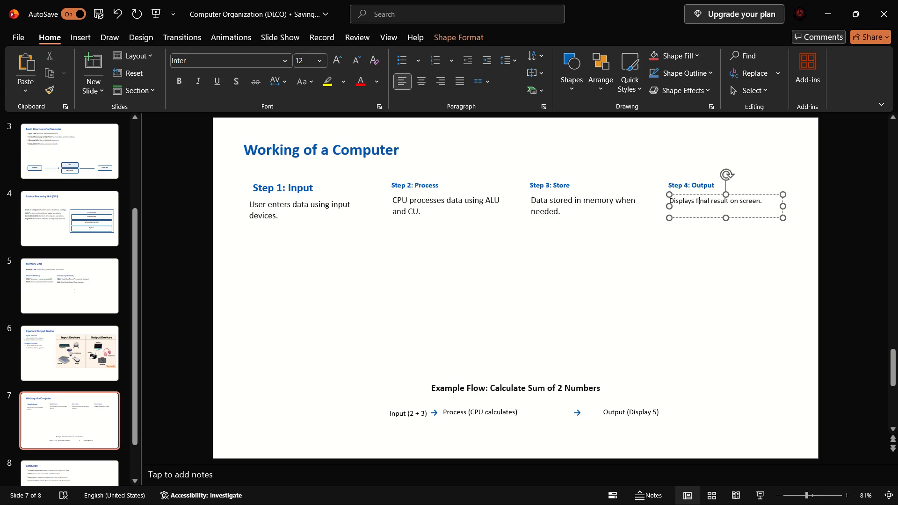
pyautogui.hotkey('ctrl', 'a')
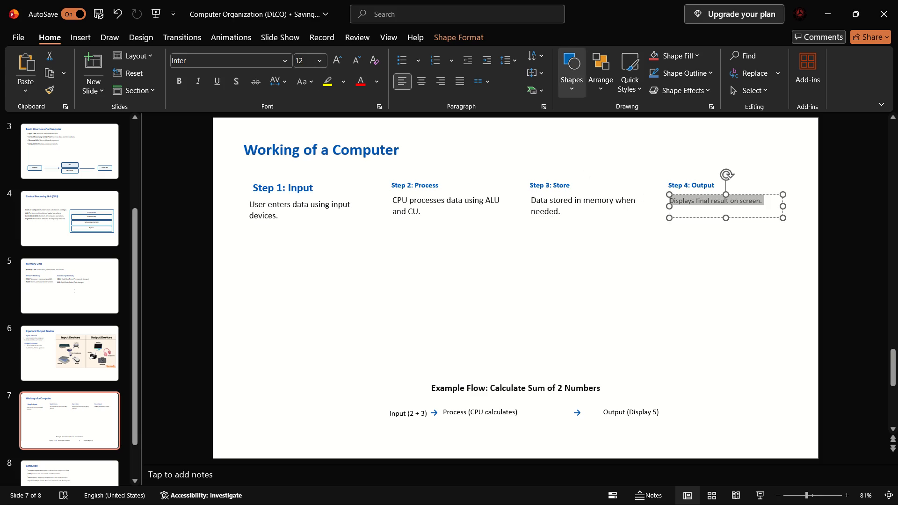
pyautogui.click(309, 63)
pyautogui.press('1')
pyautogui.press('4')
pyautogui.press('Return')
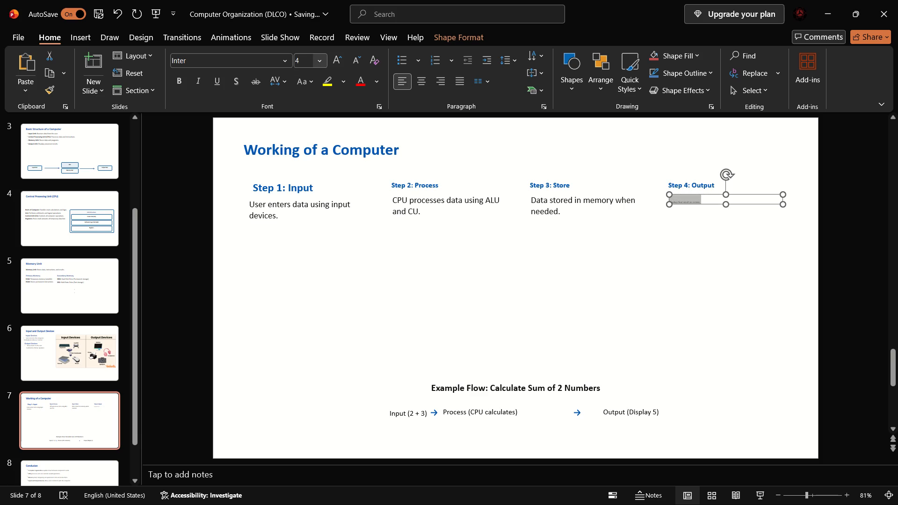
pyautogui.click(308, 60)
pyautogui.write('14')
pyautogui.press('Return')
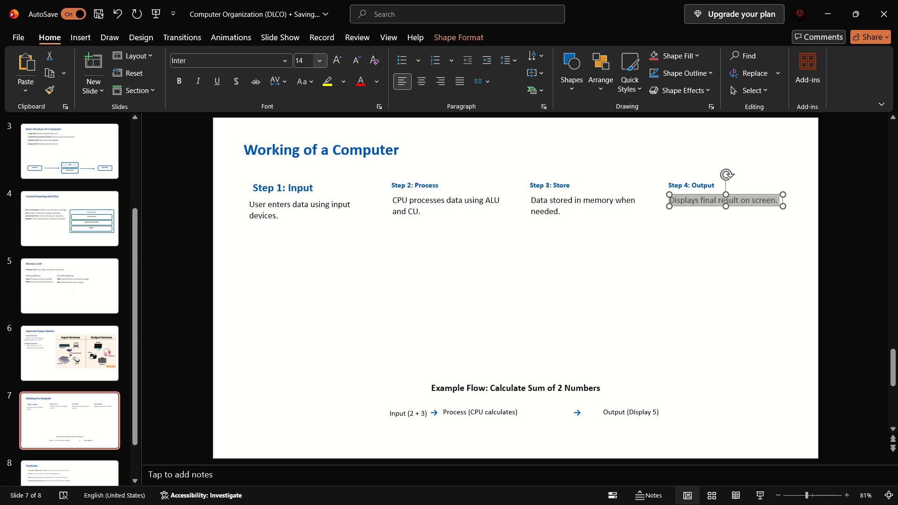
# Set the "Step 4: Output" heading on slide 7 to font size 18.
pyautogui.click(683, 188)
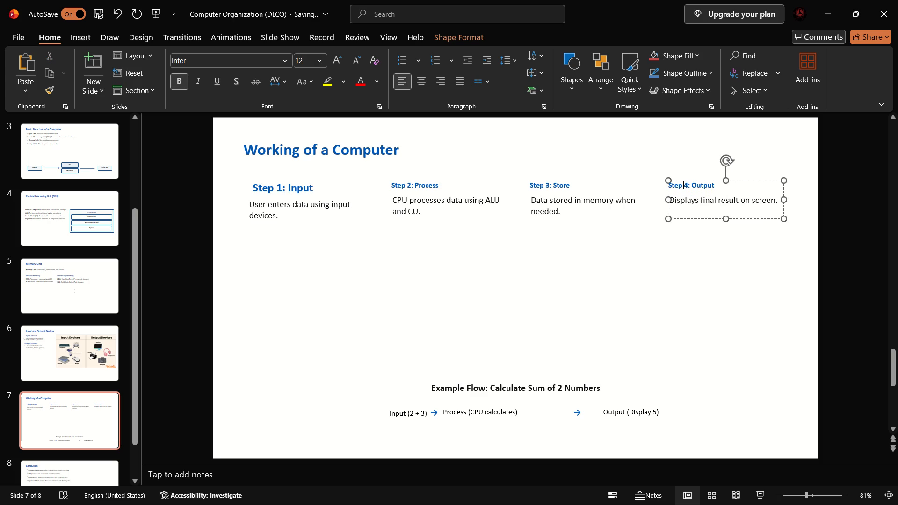
pyautogui.click(673, 186)
pyautogui.hotkey('ctrl', 'a')
pyautogui.click(308, 61)
pyautogui.write('18')
pyautogui.press('Return')
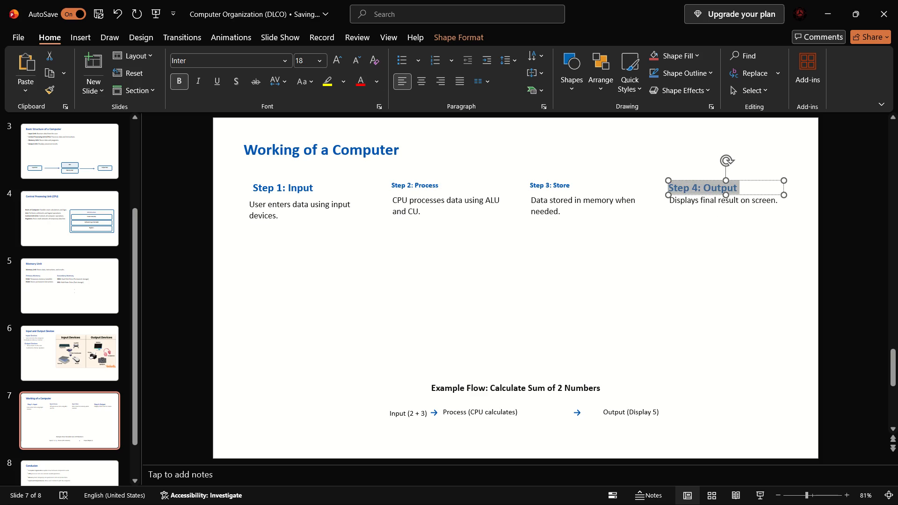
# Set the "Step 3: Store" heading to font size 18.
pyautogui.click(542, 184)
pyautogui.hotkey('ctrl', 'a')
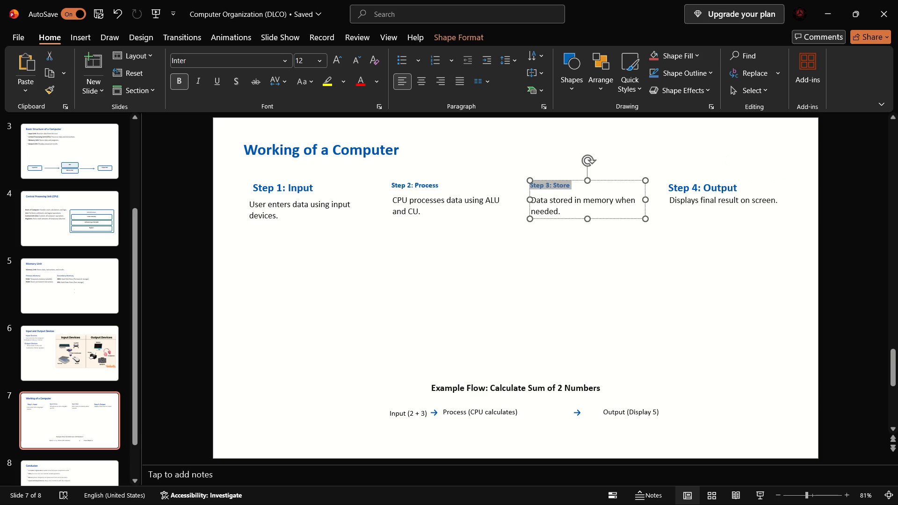
pyautogui.click(310, 63)
pyautogui.press('1')
pyautogui.press('8')
pyautogui.press('Return')
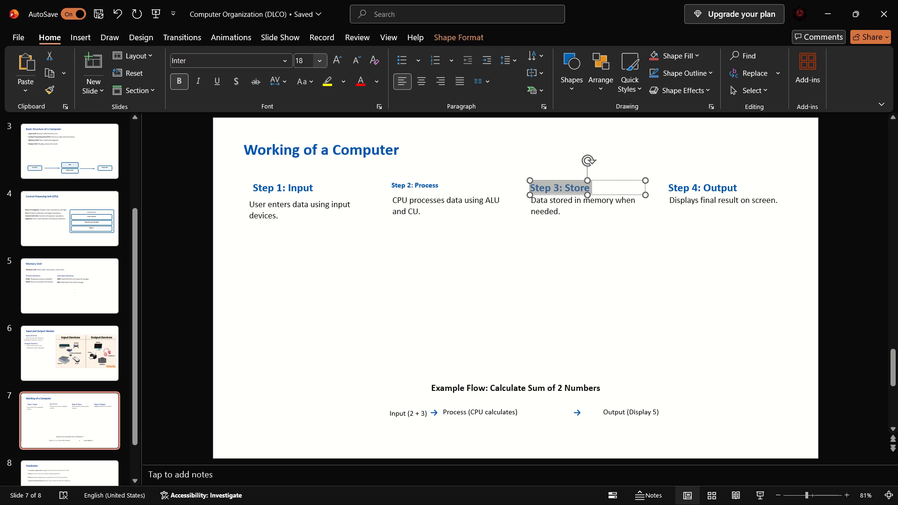
# Set the "Step 2: Process" heading to font size 18.
pyautogui.click(417, 184)
pyautogui.hotkey('ctrl', 'a')
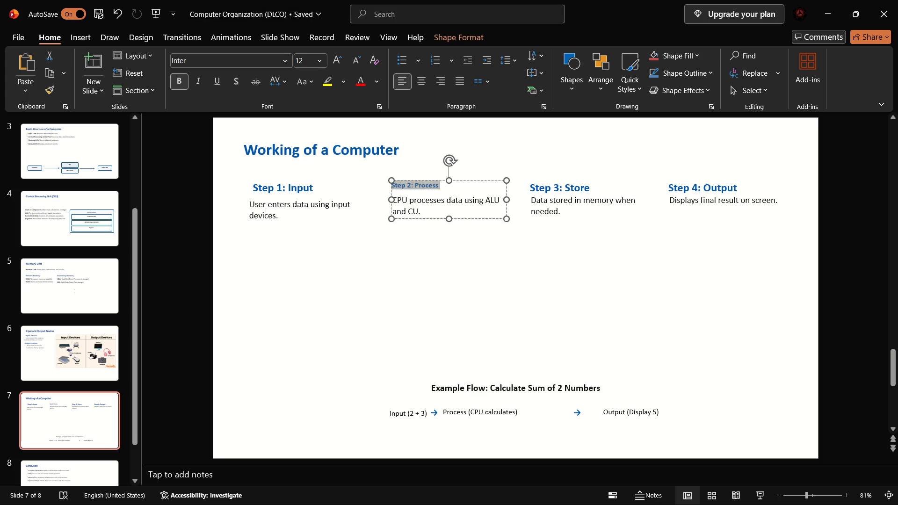
pyautogui.click(308, 60)
pyautogui.write('18')
pyautogui.press('Return')
pyautogui.click(462, 245)
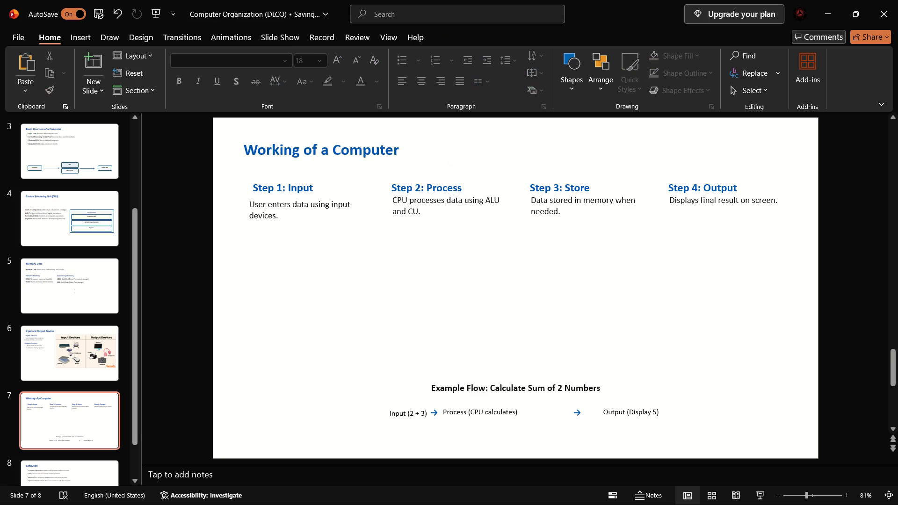
# Move the "Example Flow: Calculate Sum of 2 Numbers" heading up, closer to the step descriptions.
pyautogui.click(450, 384)
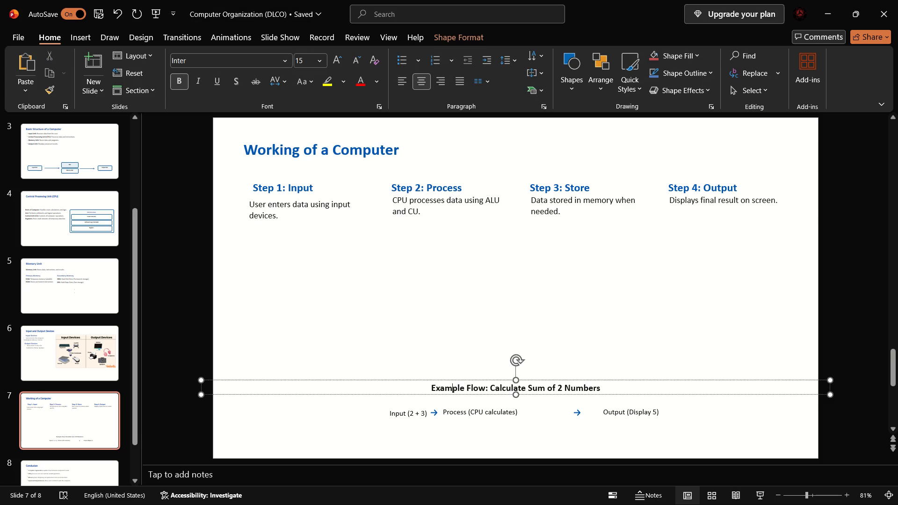
pyautogui.moveTo(471, 382); pyautogui.dragTo(466, 380)
pyautogui.click(466, 380)
pyautogui.moveTo(466, 380); pyautogui.dragTo(456, 303)
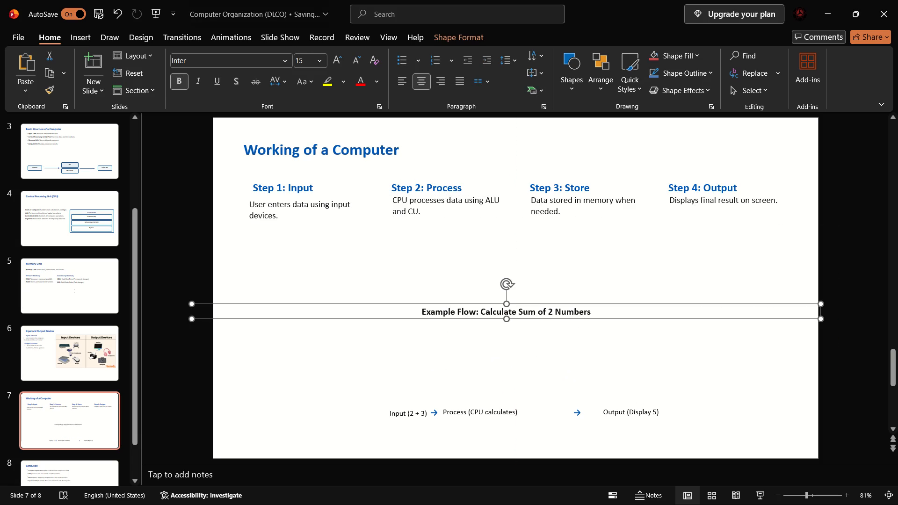
# Move the "Input (2 + 3)" label up just below the Example Flow heading and set it to font size 14.
pyautogui.click(434, 409)
pyautogui.moveTo(423, 408); pyautogui.dragTo(417, 369)
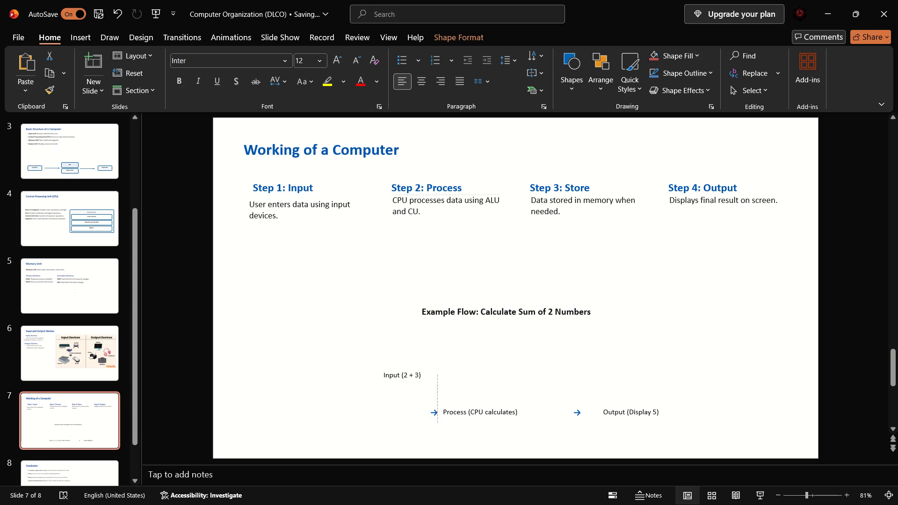
pyautogui.moveTo(417, 369); pyautogui.dragTo(406, 335)
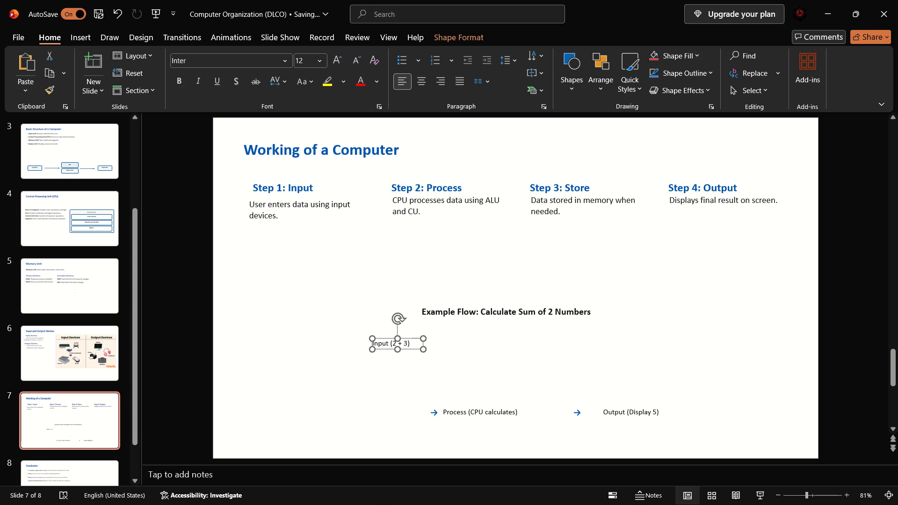
pyautogui.click(402, 343)
pyautogui.hotkey('ctrl', 'a')
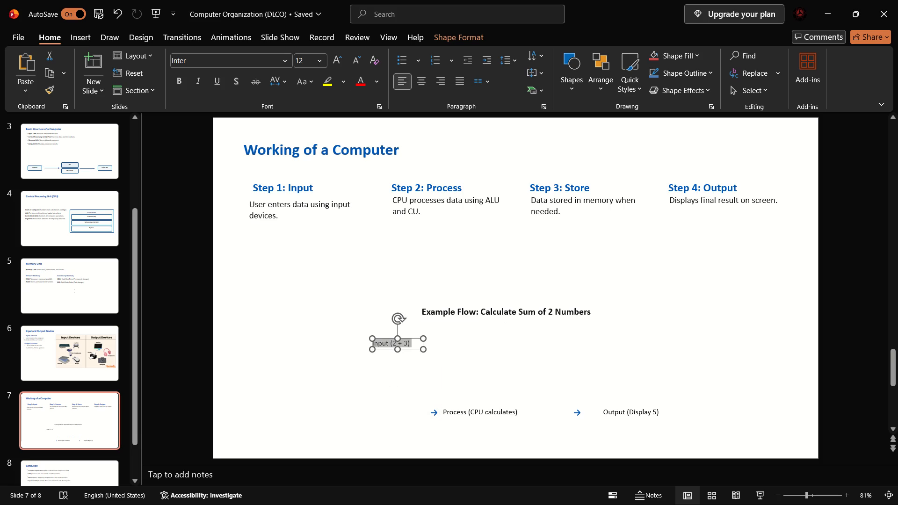
pyautogui.click(308, 59)
pyautogui.write('14')
pyautogui.press('Return')
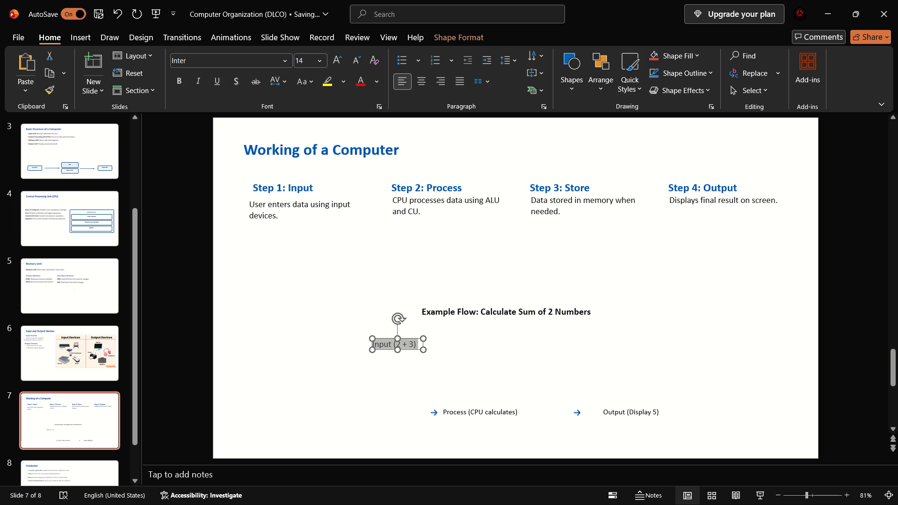
# Move the "Process (CPU calculates)" label up beside the Input label and set it to font size 14.
pyautogui.click(472, 414)
pyautogui.moveTo(477, 405); pyautogui.dragTo(477, 386)
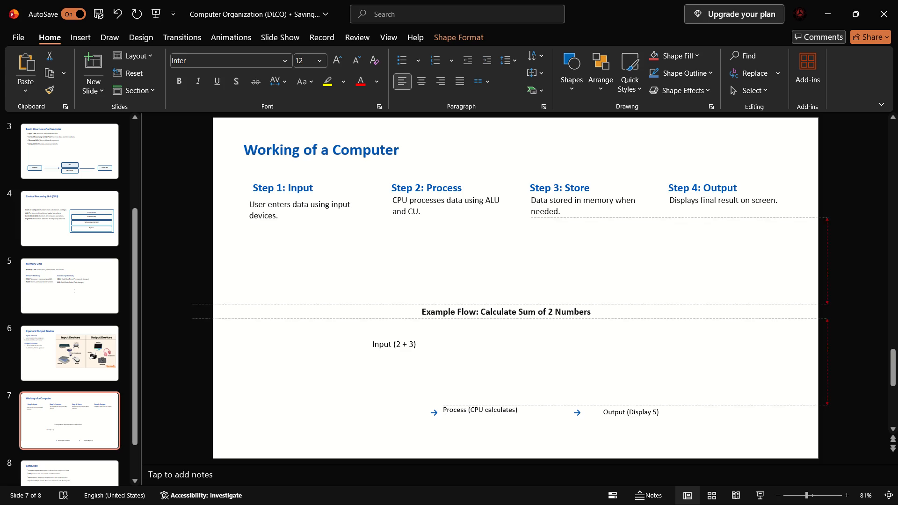
pyautogui.moveTo(477, 386); pyautogui.dragTo(474, 341)
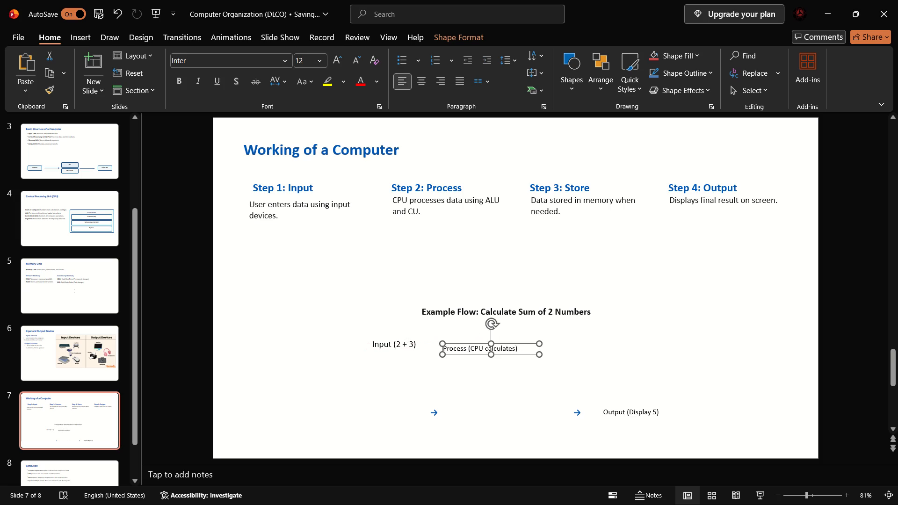
pyautogui.click(474, 349)
pyautogui.hotkey('ctrl', 'a')
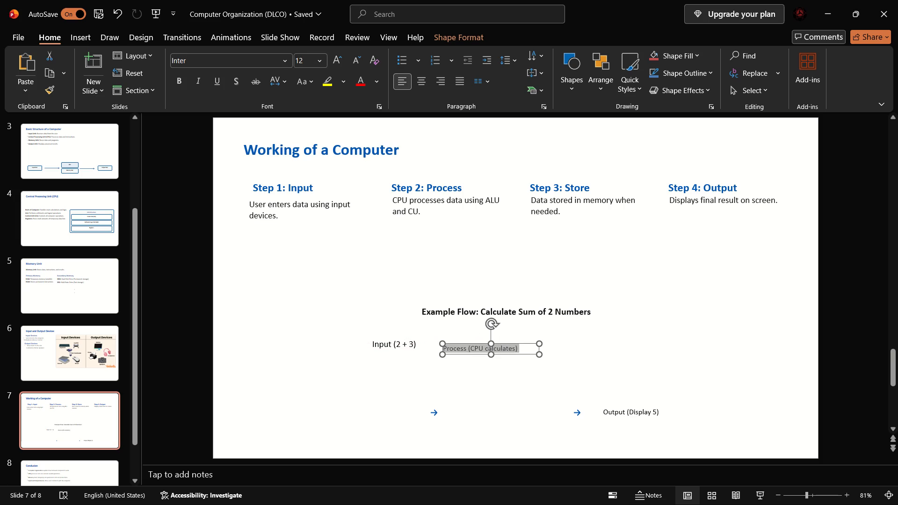
pyautogui.click(304, 58)
pyautogui.write('14')
pyautogui.press('Return')
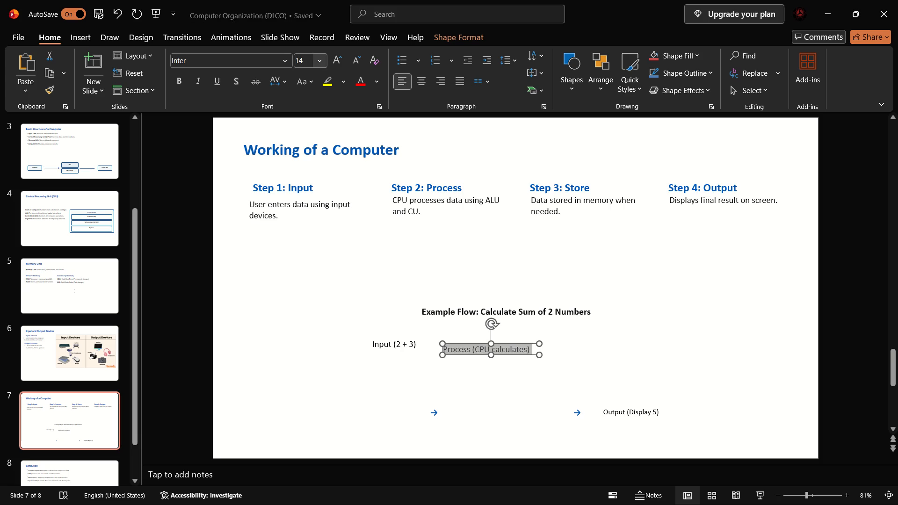
# Move the "Output (Display 5)" label up into the row with the Process label and set it to font size 14.
pyautogui.click(612, 411)
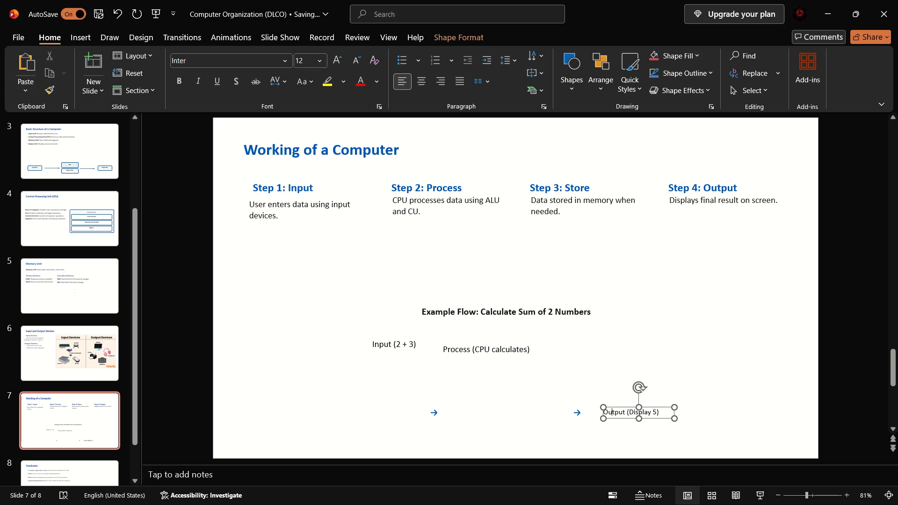
pyautogui.hotkey('ctrl', 'a')
pyautogui.moveTo(619, 406); pyautogui.dragTo(588, 340)
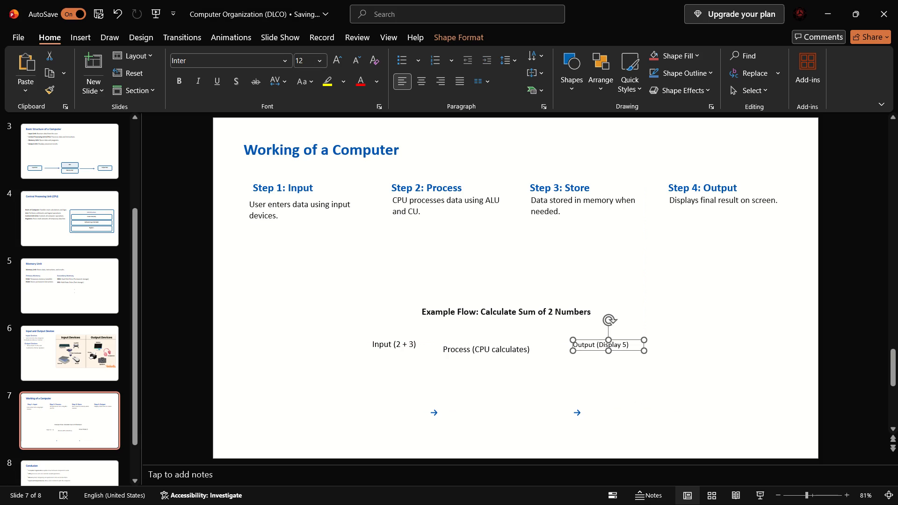
pyautogui.click(580, 344)
pyautogui.hotkey('ctrl', 'a')
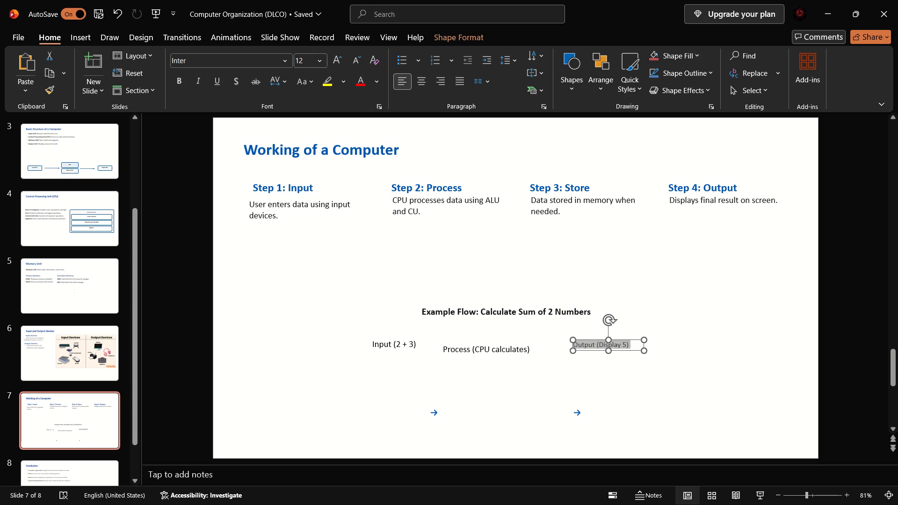
pyautogui.click(307, 59)
pyautogui.write('14')
pyautogui.press('Return')
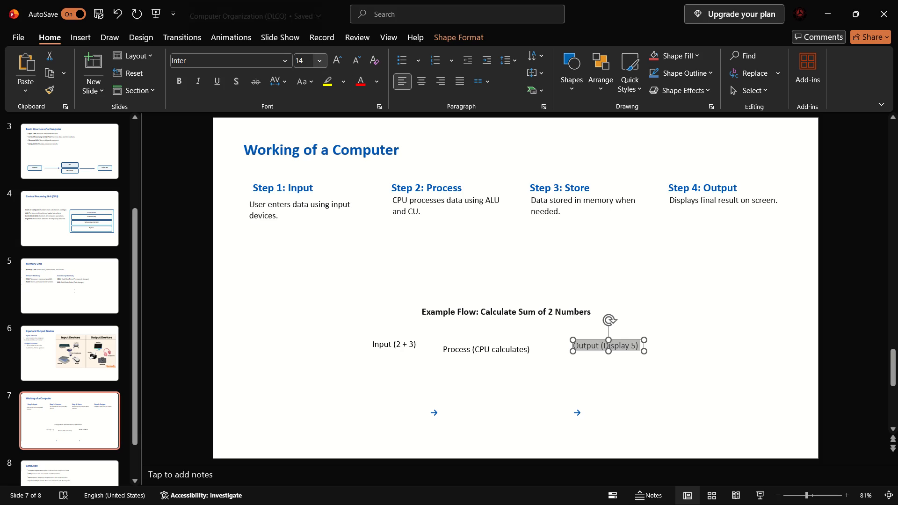
# Draw a line arrow connecting the "Input (2 + 3)" label to the "Process (CPU calculates)" label.
pyautogui.click(581, 71)
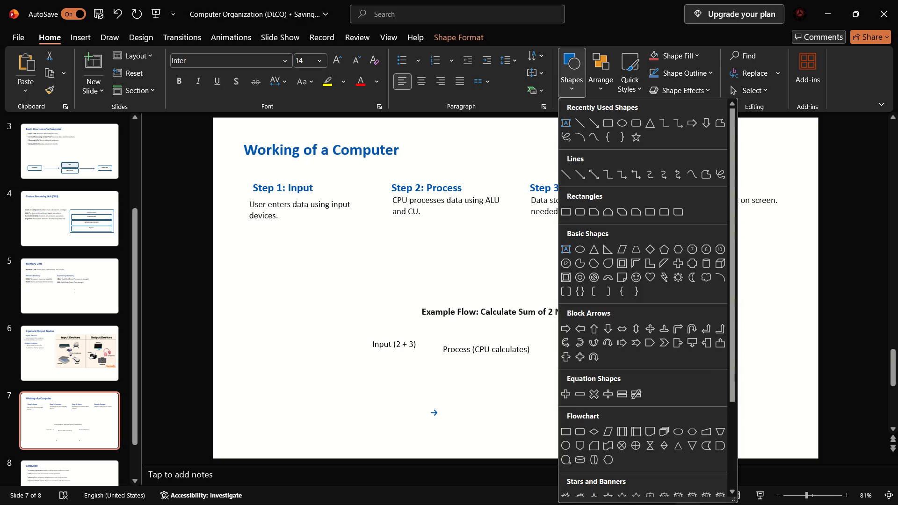
pyautogui.click(594, 127)
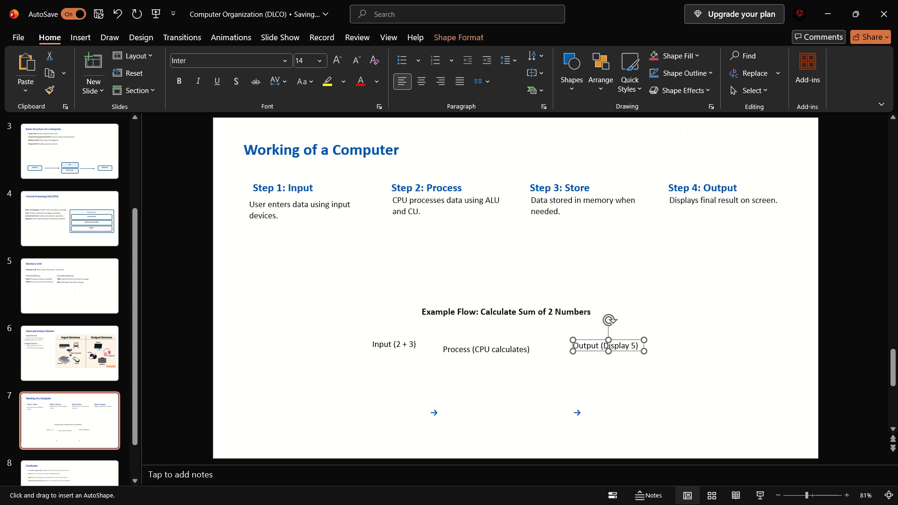
pyautogui.click(423, 345)
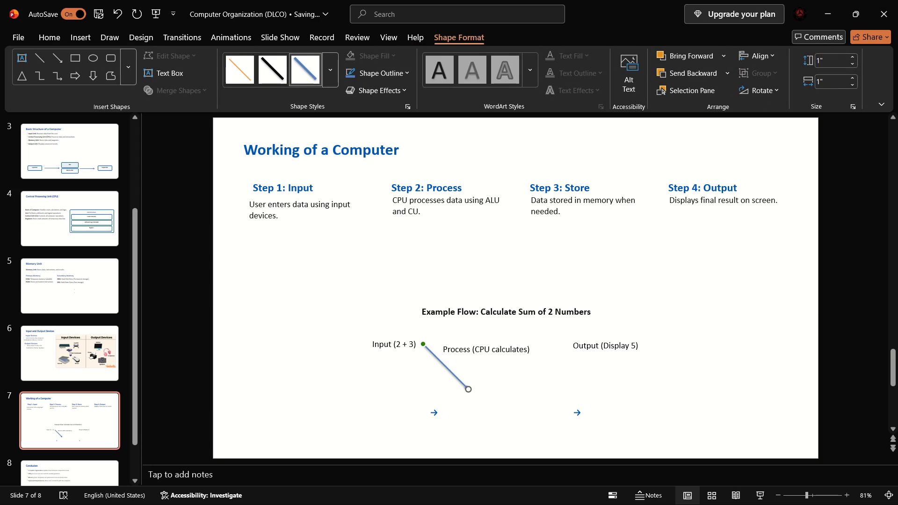
pyautogui.moveTo(468, 391); pyautogui.dragTo(440, 349)
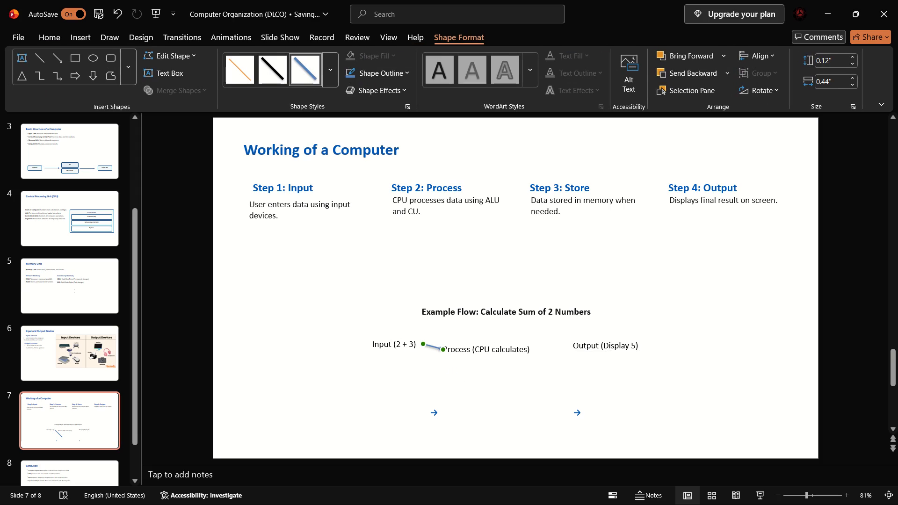
# Move the "Process (CPU calculates)" label slightly up and away from the Input label so the connecting arrow runs horizontally.
pyautogui.click(471, 354)
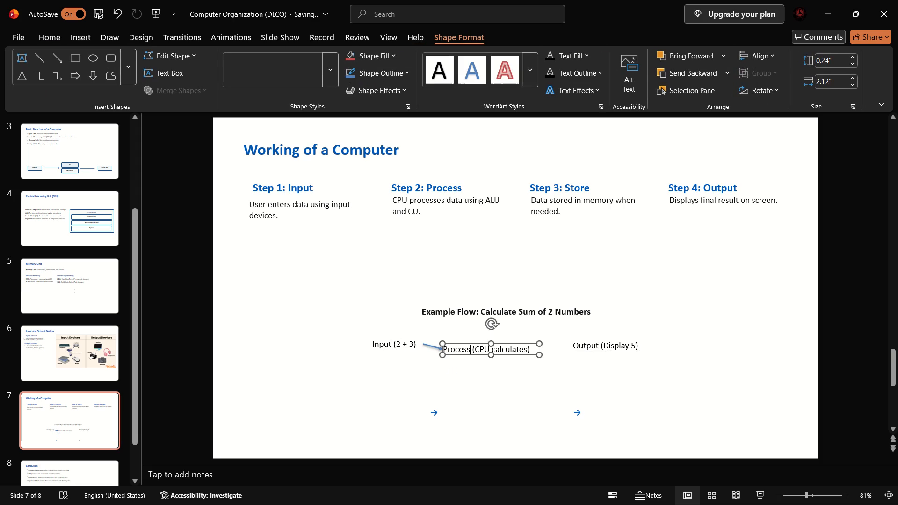
pyautogui.moveTo(477, 345); pyautogui.dragTo(482, 337)
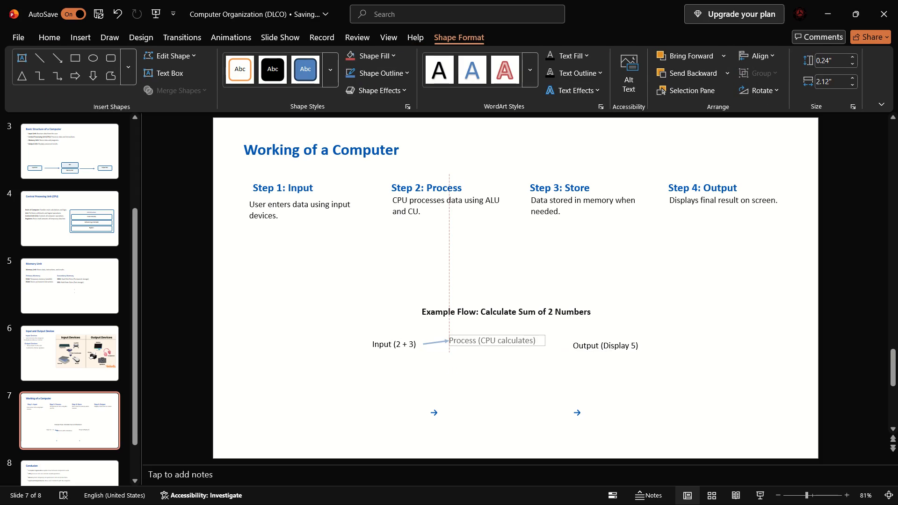
pyautogui.moveTo(482, 337); pyautogui.dragTo(482, 339)
# Duplicate the arrow between the Input and Process labels and place the copy between the Process and Output labels.
pyautogui.click(432, 344)
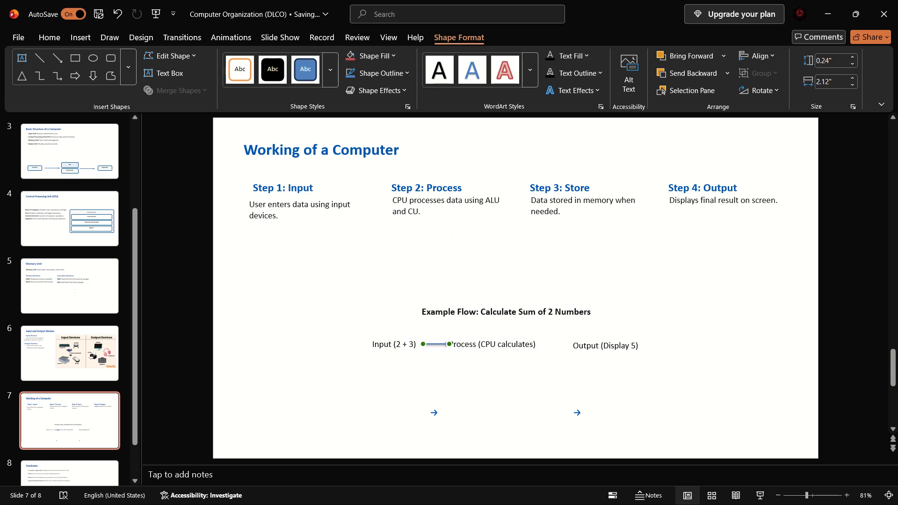
pyautogui.click(422, 344)
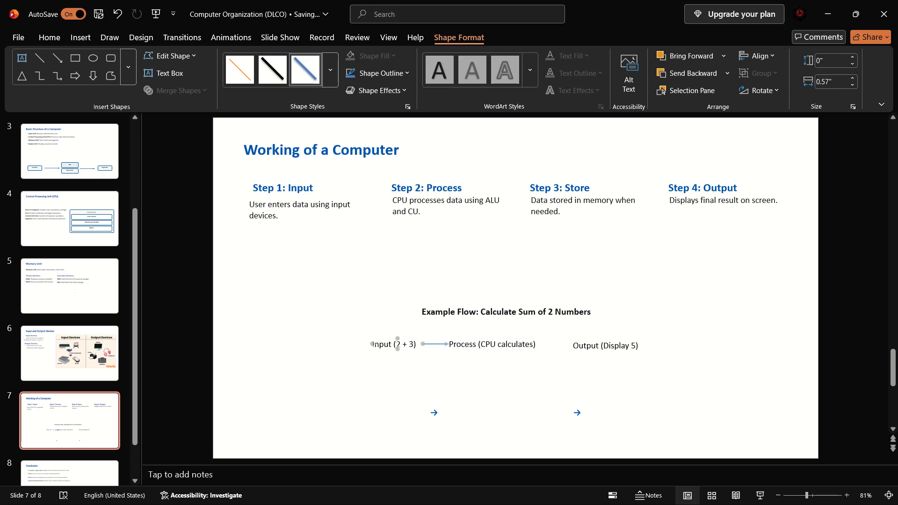
pyautogui.click(541, 343)
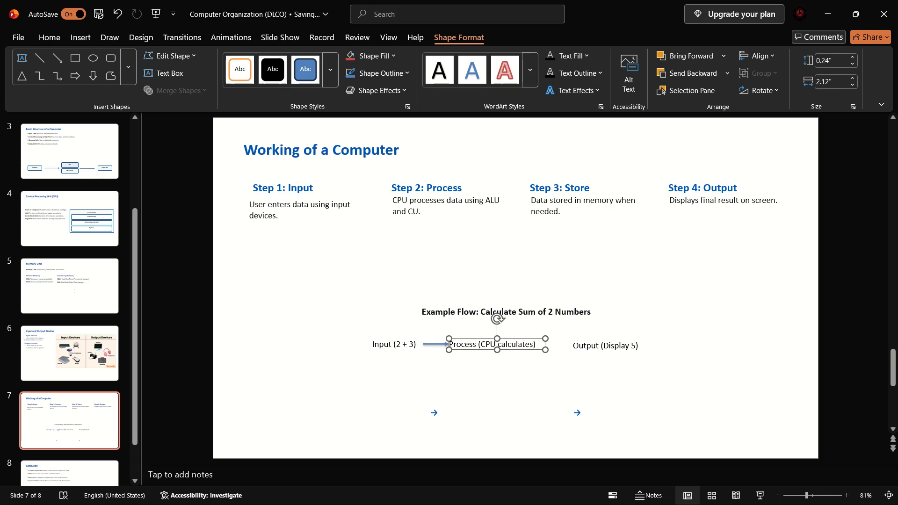
pyautogui.click(442, 344)
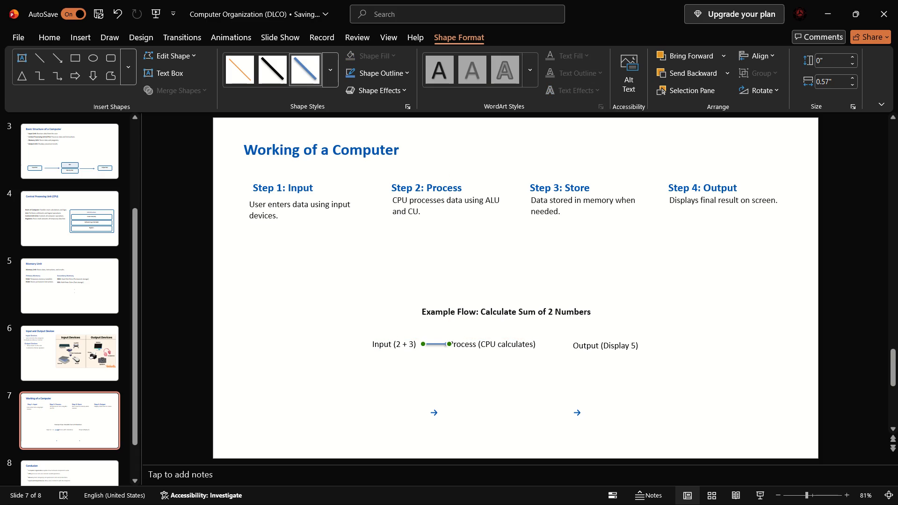
pyautogui.hotkey('ctrl', 'c')
pyautogui.keyDown('ctrl'); pyautogui.click(442, 344); pyautogui.keyUp('ctrl')
pyautogui.hotkey('ctrl', 'v')
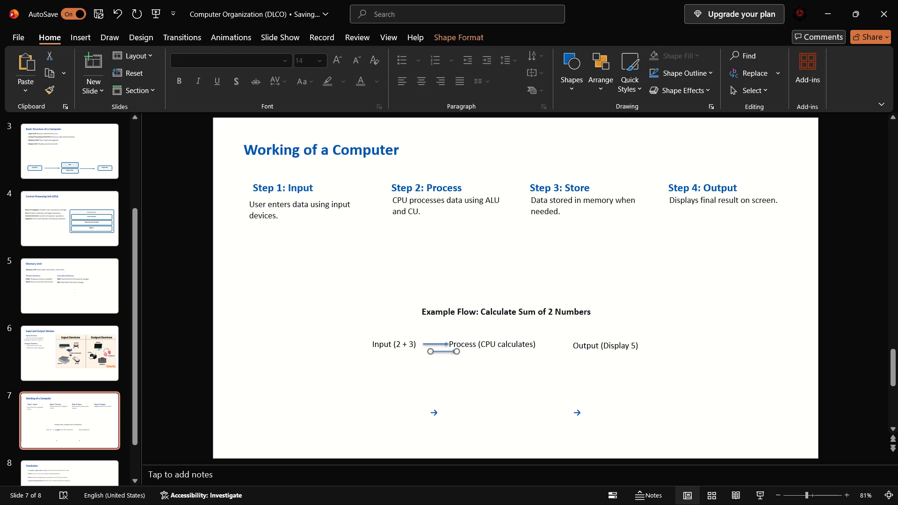
pyautogui.moveTo(452, 353); pyautogui.dragTo(558, 349)
pyautogui.moveTo(558, 349); pyautogui.dragTo(559, 346)
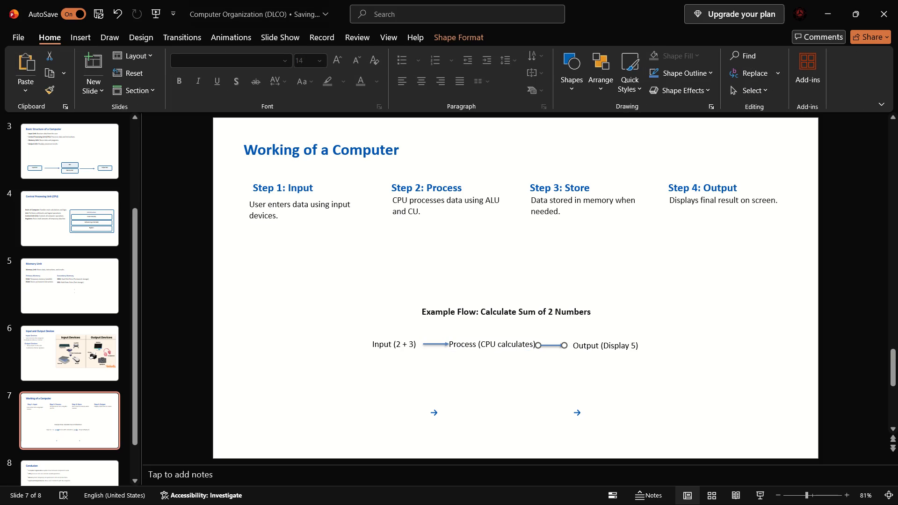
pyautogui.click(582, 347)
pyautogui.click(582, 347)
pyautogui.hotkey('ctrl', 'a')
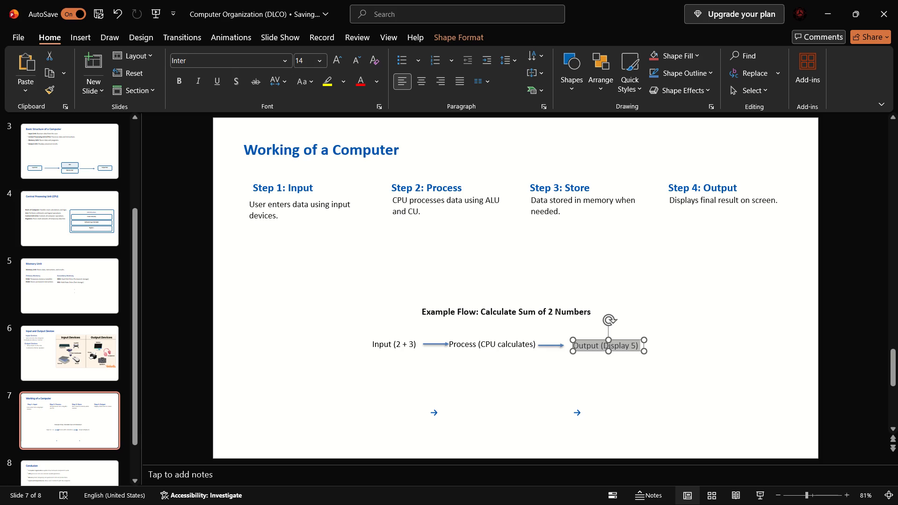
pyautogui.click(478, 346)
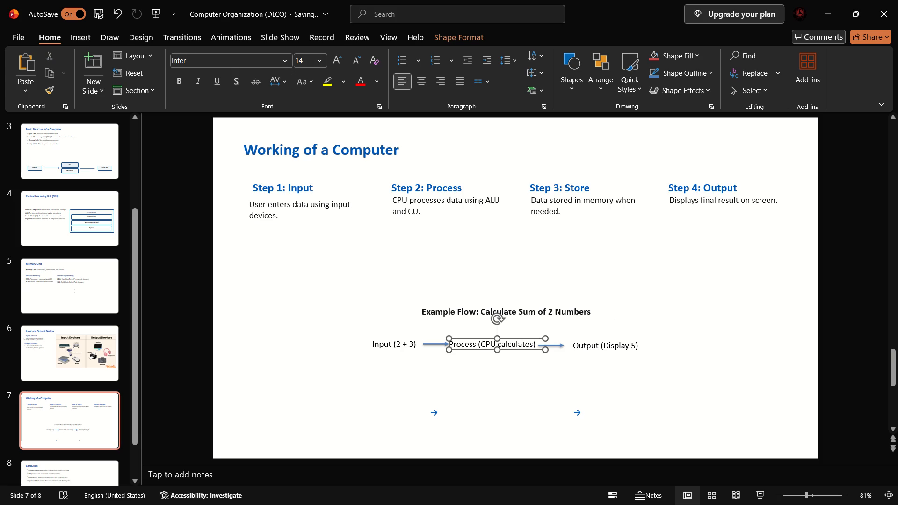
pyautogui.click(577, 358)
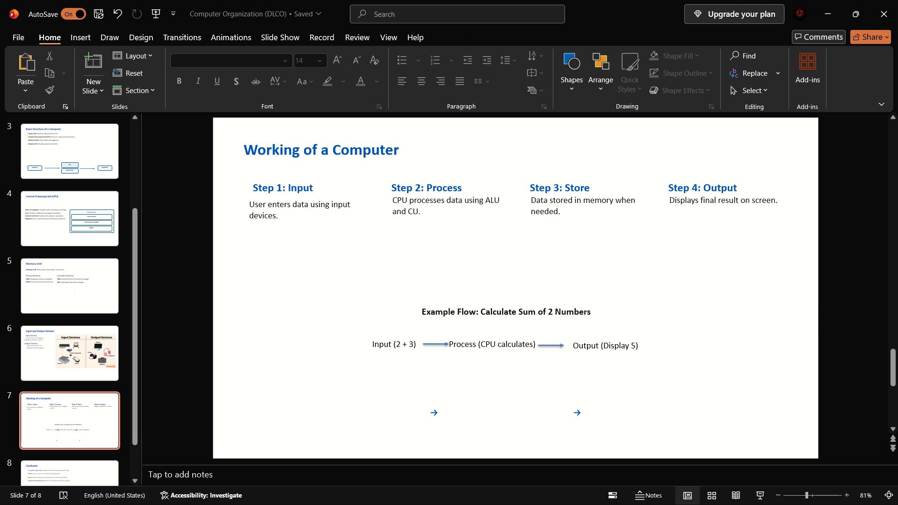
# Set the "Example Flow: Calculate Sum of 2 Numbers" heading to font size 18.
pyautogui.click(430, 312)
pyautogui.hotkey('ctrl', 'a')
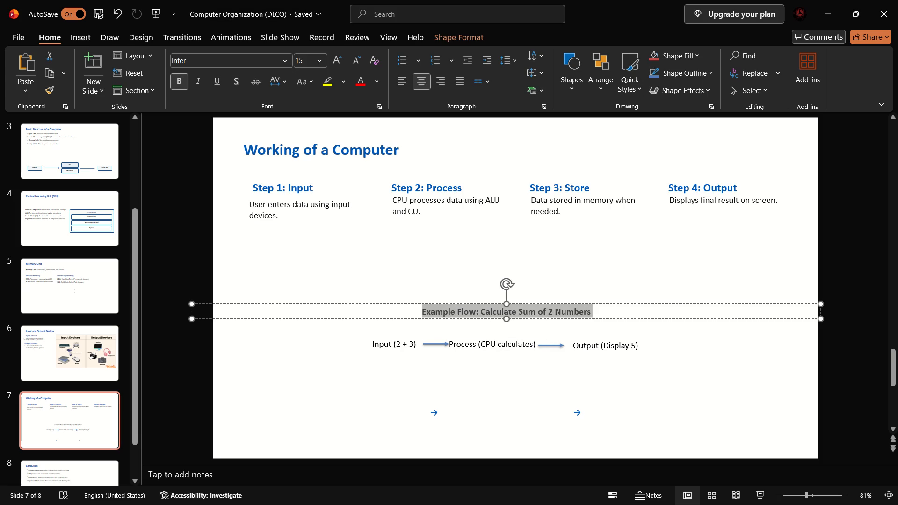
pyautogui.moveTo(305, 67); pyautogui.dragTo(305, 61)
pyautogui.click(305, 61)
pyautogui.write('18')
pyautogui.press('Return')
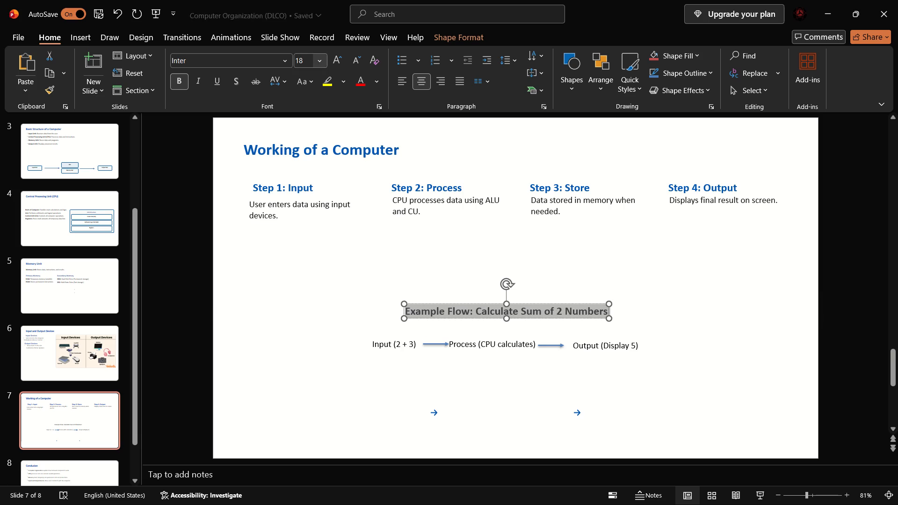
pyautogui.click(388, 336)
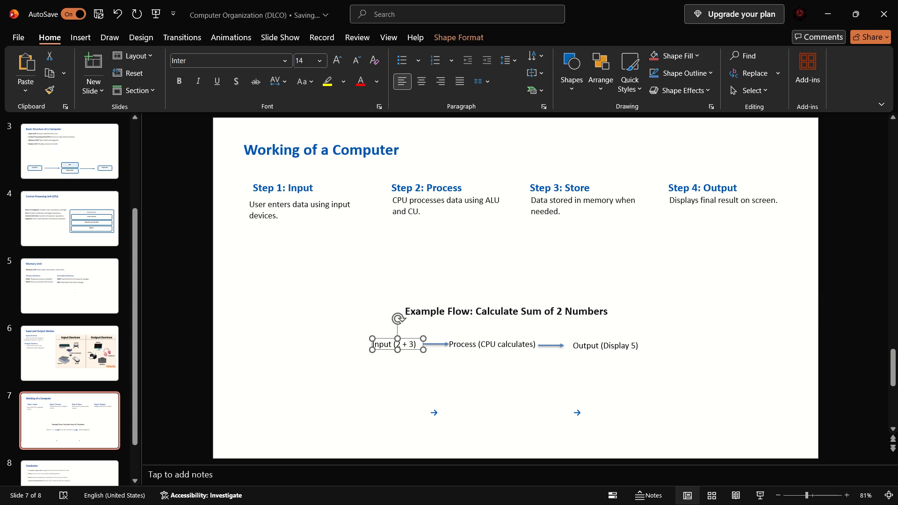
pyautogui.click(371, 405)
# Review the layout of the earlier slides, from the introduction through the Memory Unit slide.
pyautogui.click(65, 291)
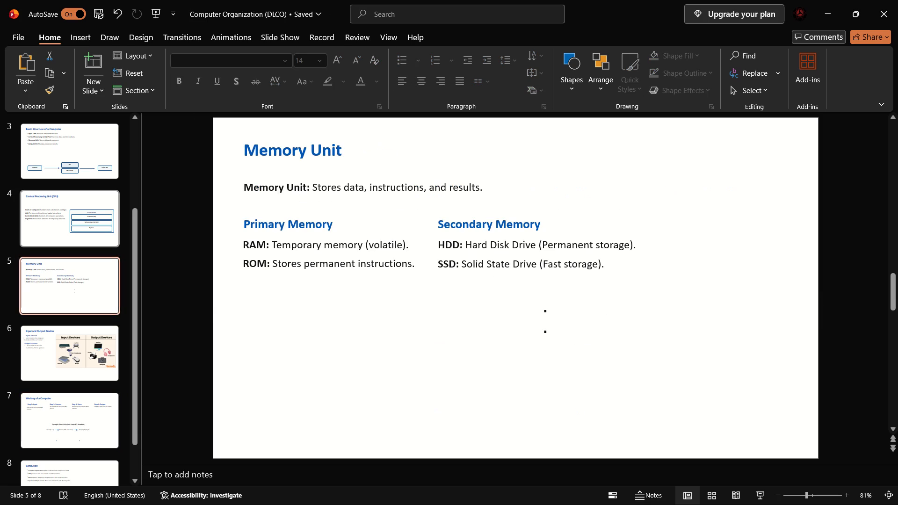
pyautogui.click(61, 227)
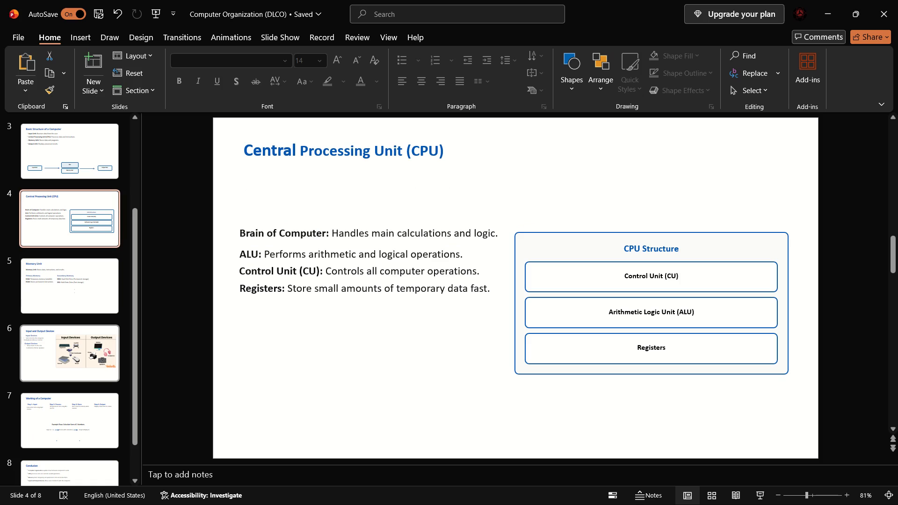
pyautogui.click(59, 155)
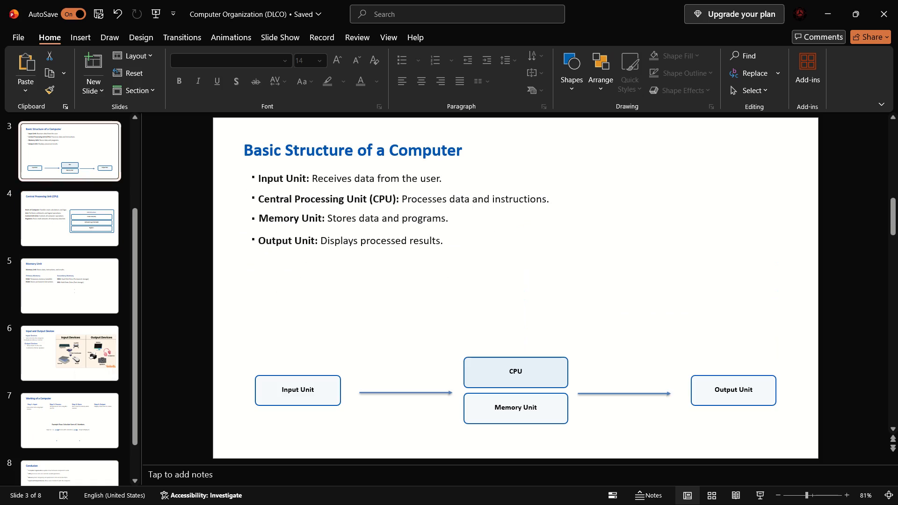
pyautogui.scroll(1, 86, 201)
pyautogui.moveTo(138, 216); pyautogui.dragTo(136, 166)
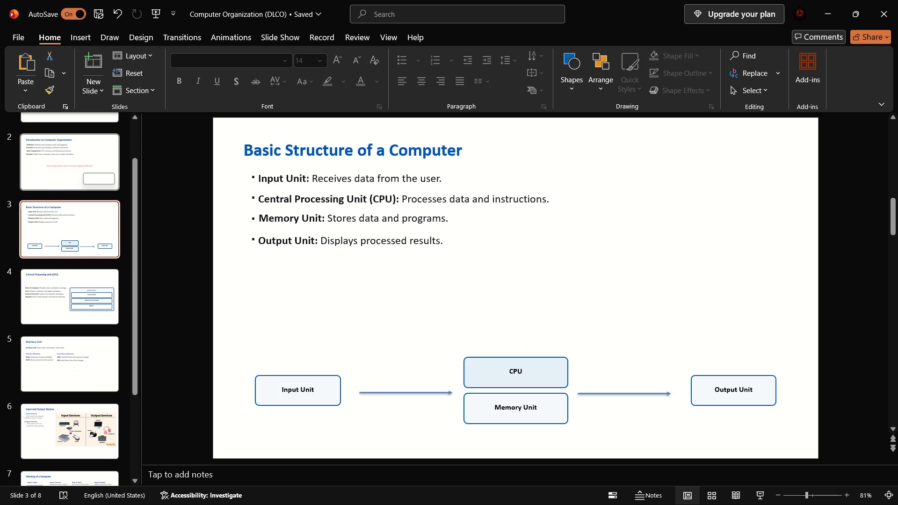
pyautogui.moveTo(134, 163); pyautogui.dragTo(137, 103)
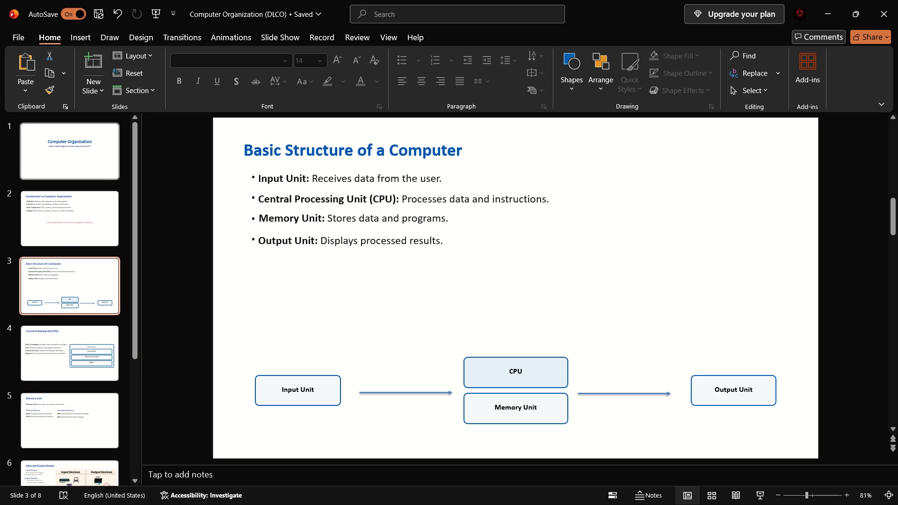
pyautogui.click(86, 238)
pyautogui.click(71, 293)
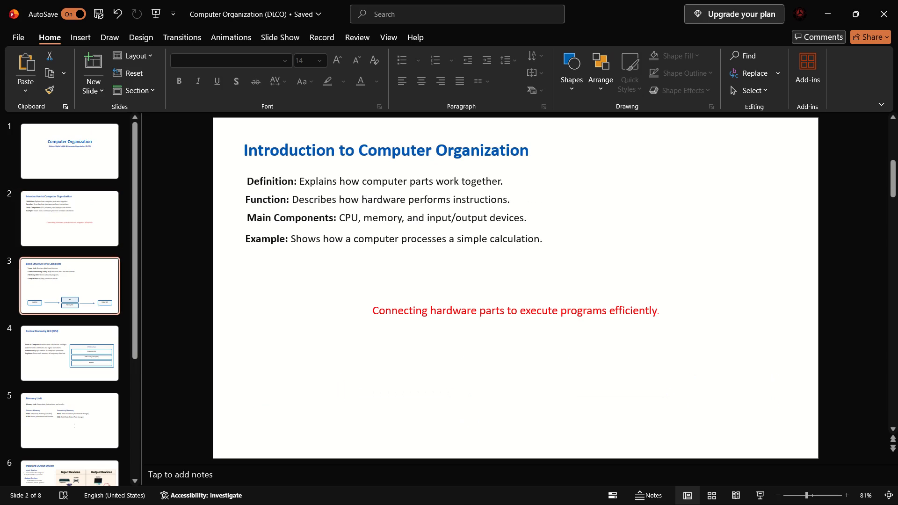
pyautogui.click(92, 359)
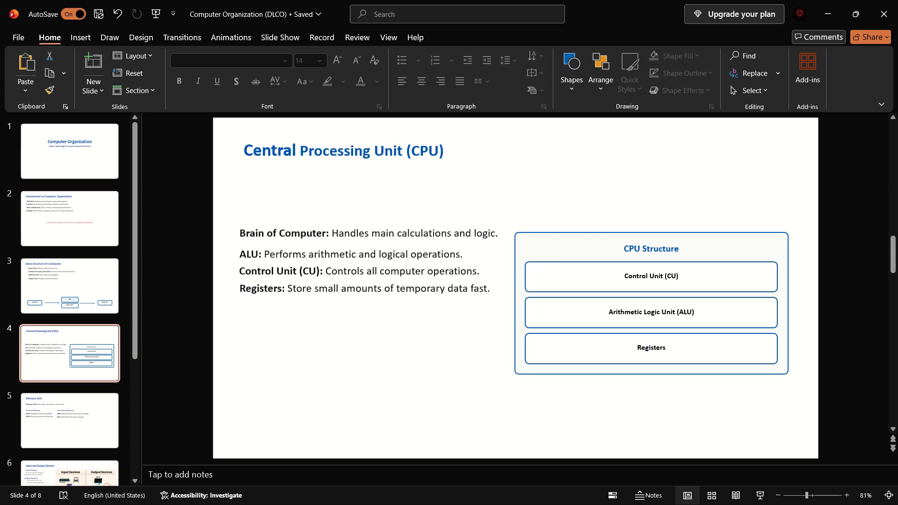
pyautogui.click(83, 402)
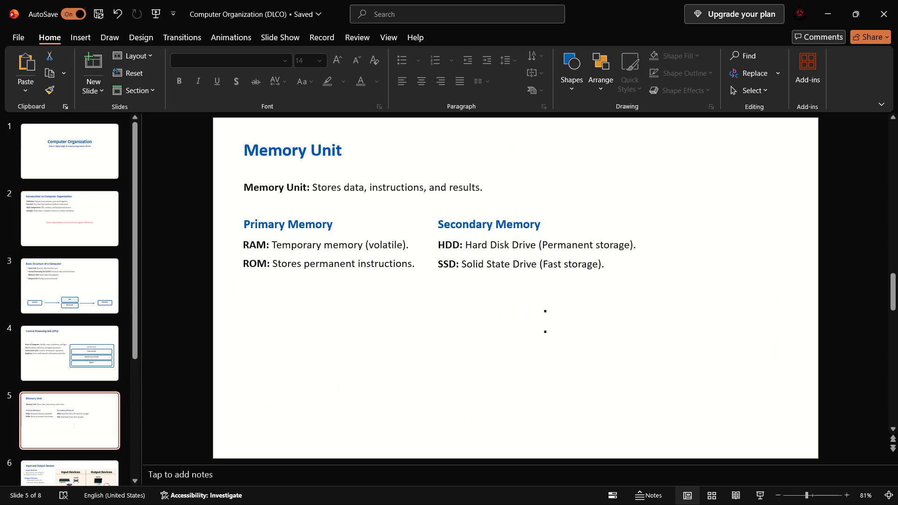
pyautogui.click(94, 422)
# On slide 6, indent the "Ex.Keyboard, Mouse, Scanner" line with eight leading spaces.
pyautogui.click(106, 469)
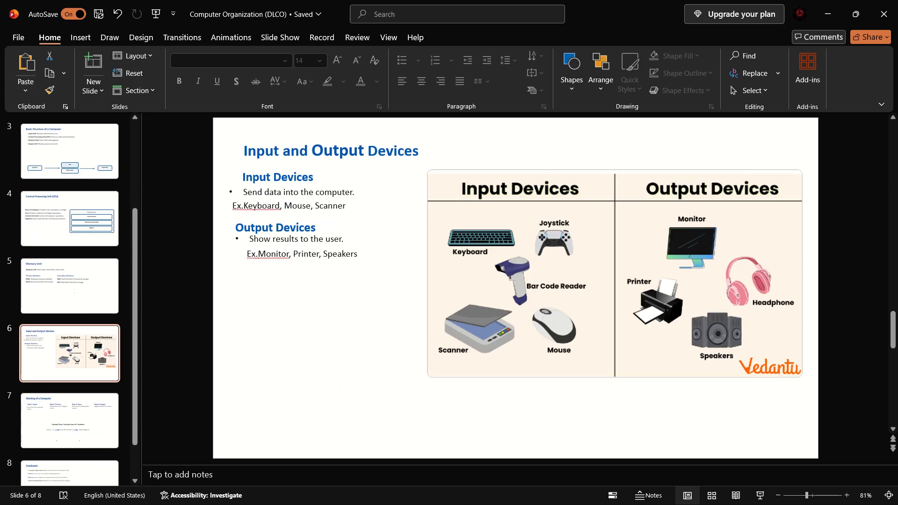
pyautogui.click(233, 208)
pyautogui.press('space')
pyautogui.press('space')
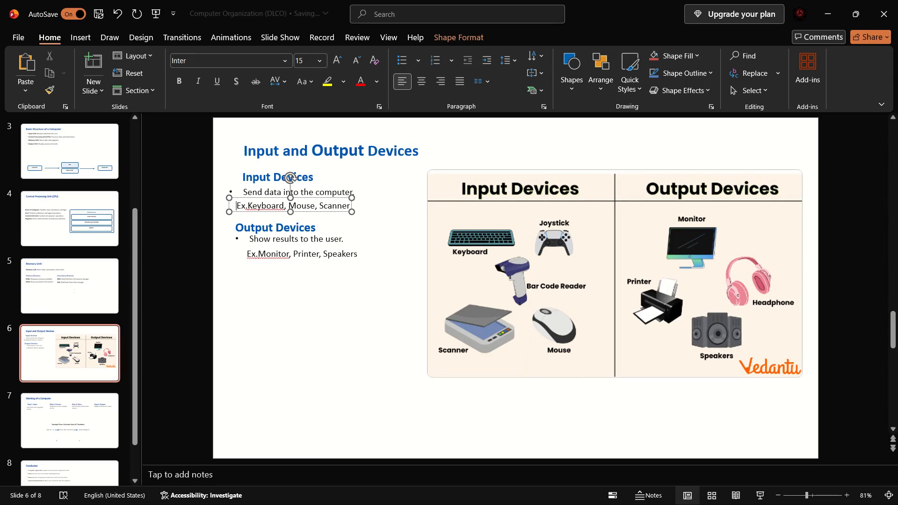
pyautogui.press('space')
pyautogui.press('space')
pyautogui.press('space')
pyautogui.press('space')
pyautogui.press('space')
pyautogui.press('space')
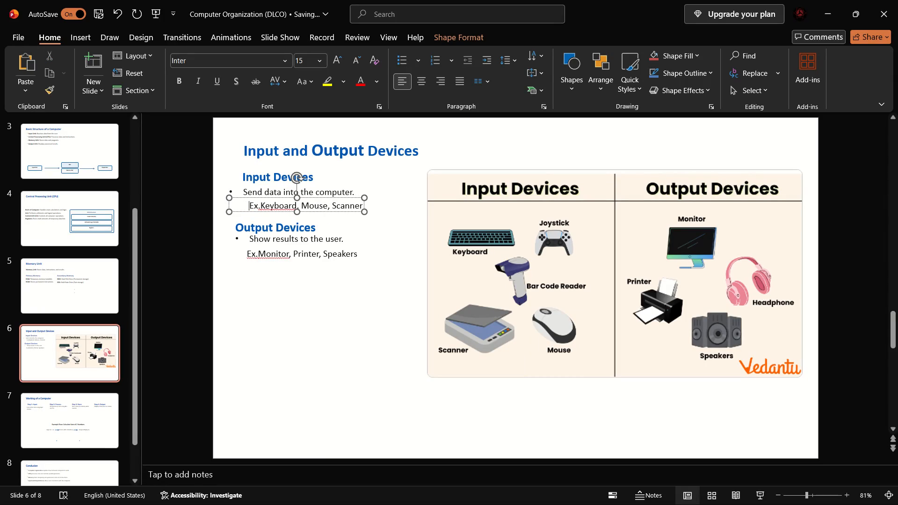
# On the Conclusion slide, set the "Computer organization explains how hardware components work." bullet to font size 18.
pyautogui.click(62, 433)
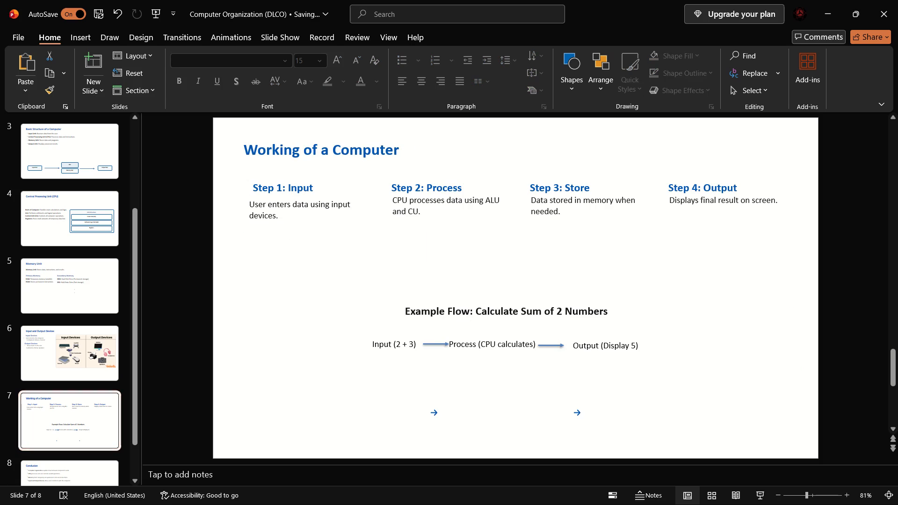
pyautogui.click(81, 370)
pyautogui.click(79, 435)
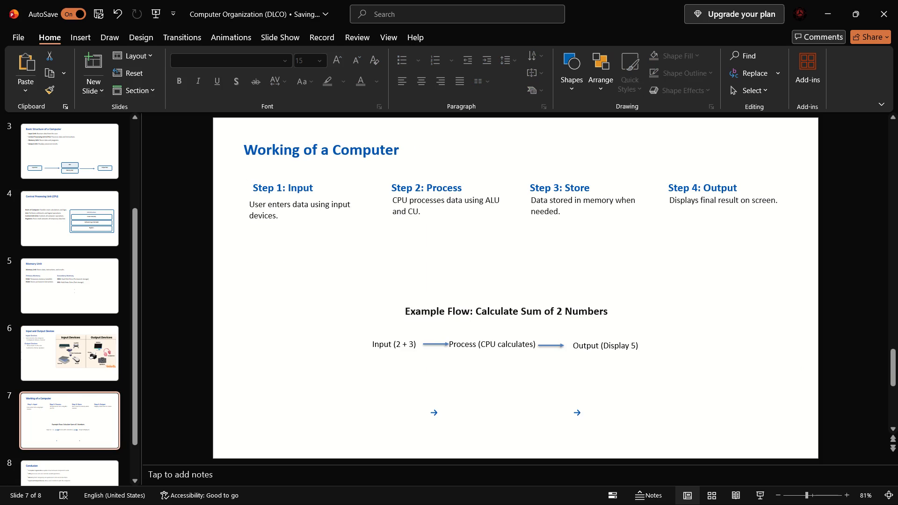
pyautogui.click(90, 465)
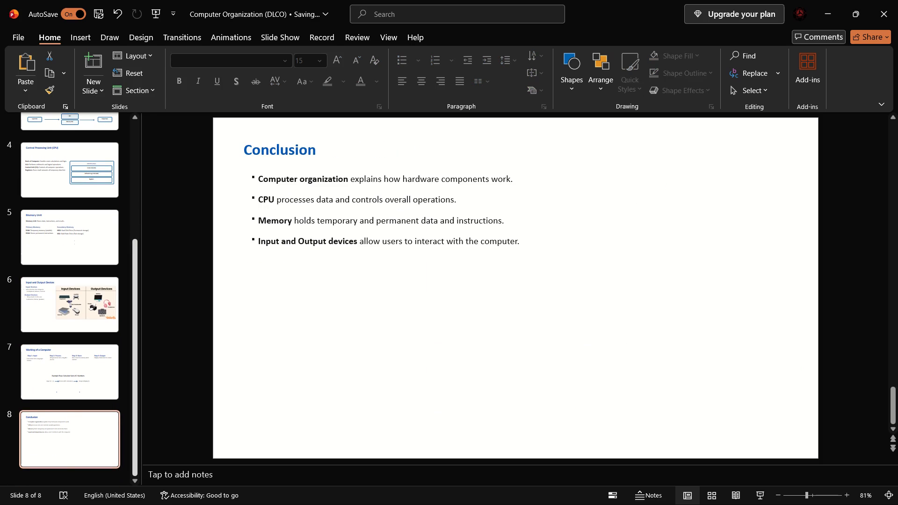
pyautogui.click(261, 179)
pyautogui.hotkey('ctrl', 'a')
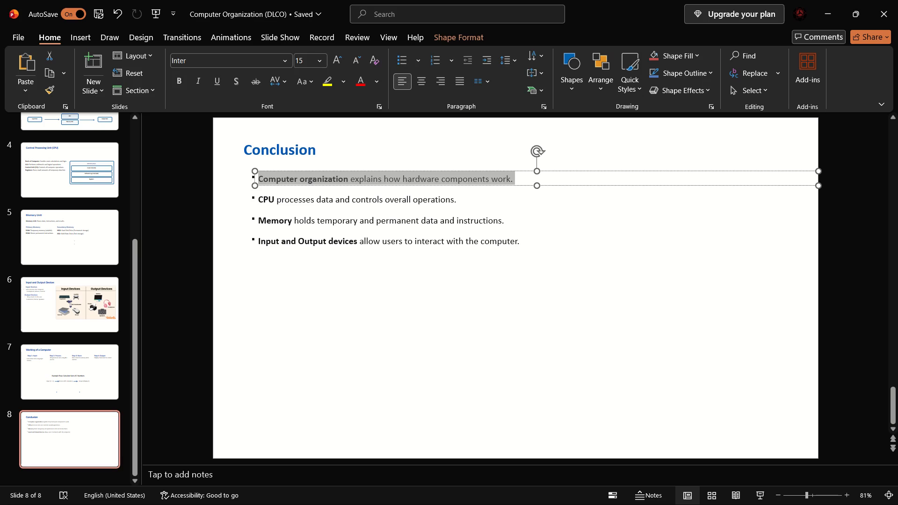
pyautogui.click(305, 61)
pyautogui.write('18')
pyautogui.press('Return')
# Set the "CPU processes data and controls overall operations." line on the Conclusion slide to font size 18.
pyautogui.click(295, 202)
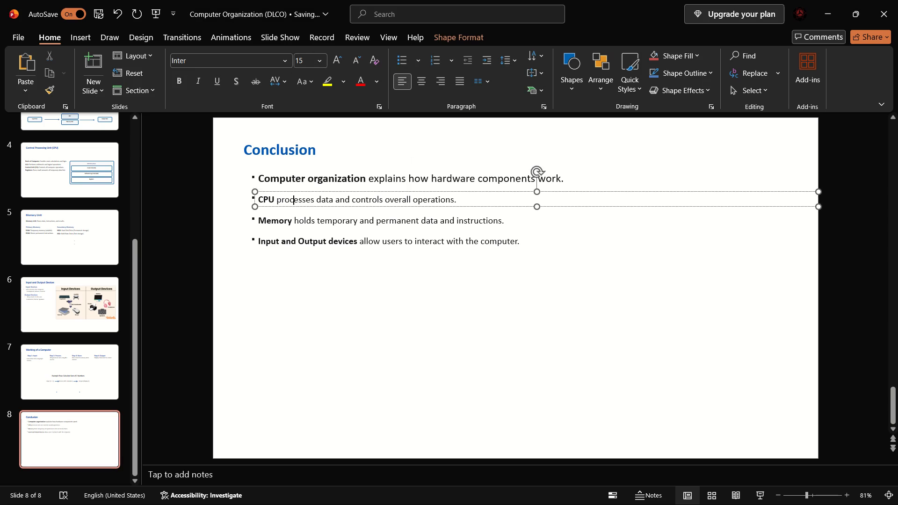
pyautogui.hotkey('ctrl', 'a')
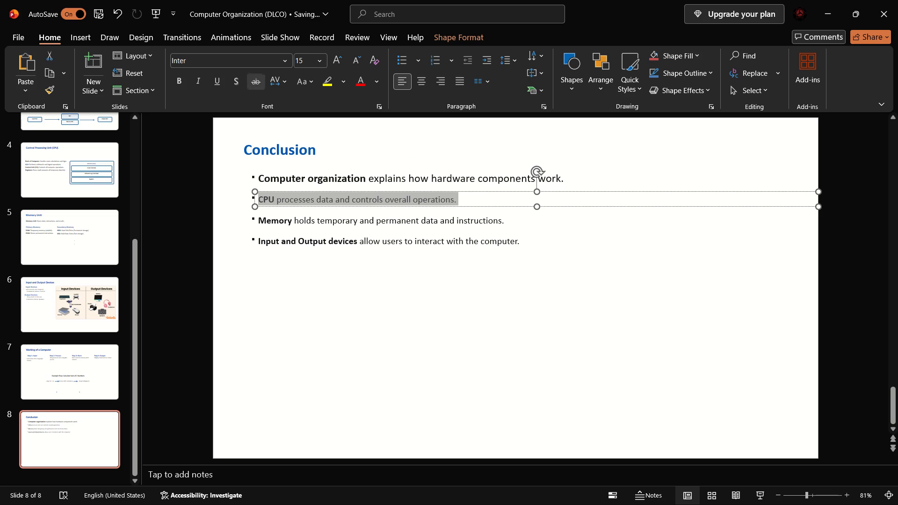
pyautogui.click(308, 63)
pyautogui.press('1')
pyautogui.press('8')
pyautogui.press('Return')
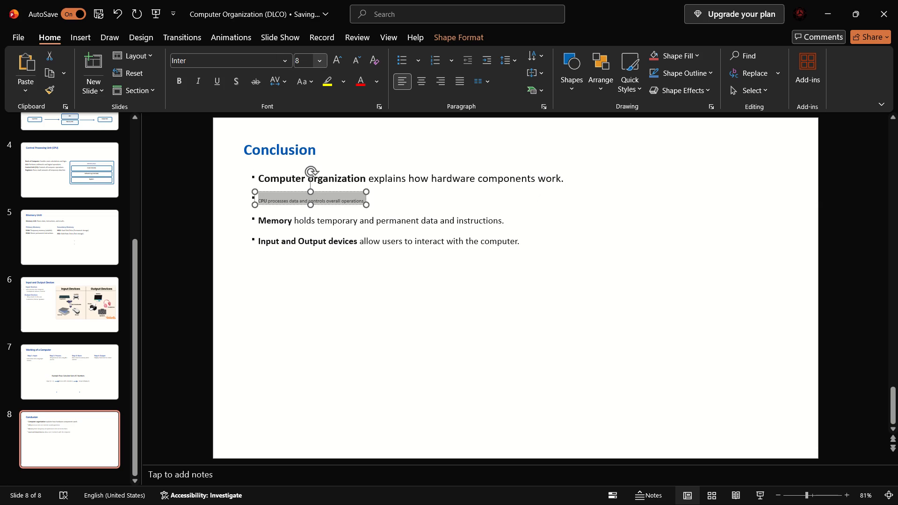
pyautogui.click(307, 64)
pyautogui.press('1')
pyautogui.press('8')
pyautogui.press('Return')
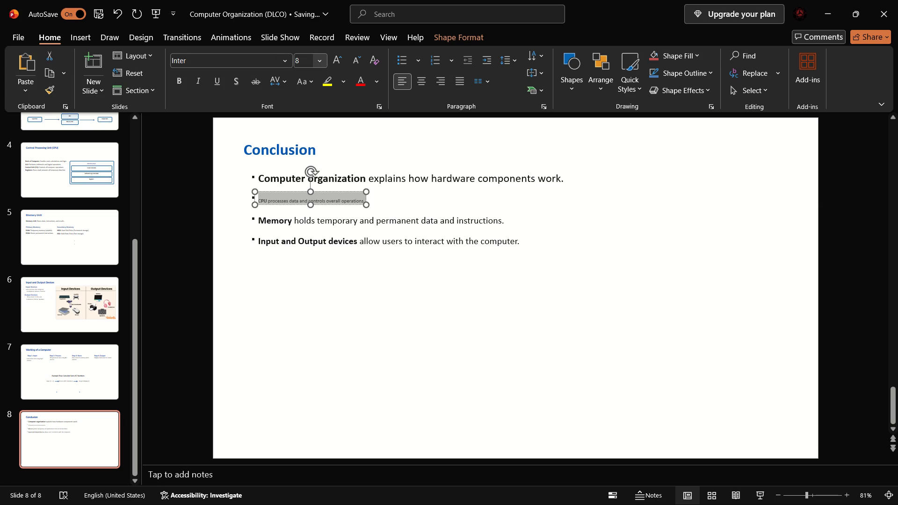
pyautogui.click(309, 58)
pyautogui.write('18')
pyautogui.press('Return')
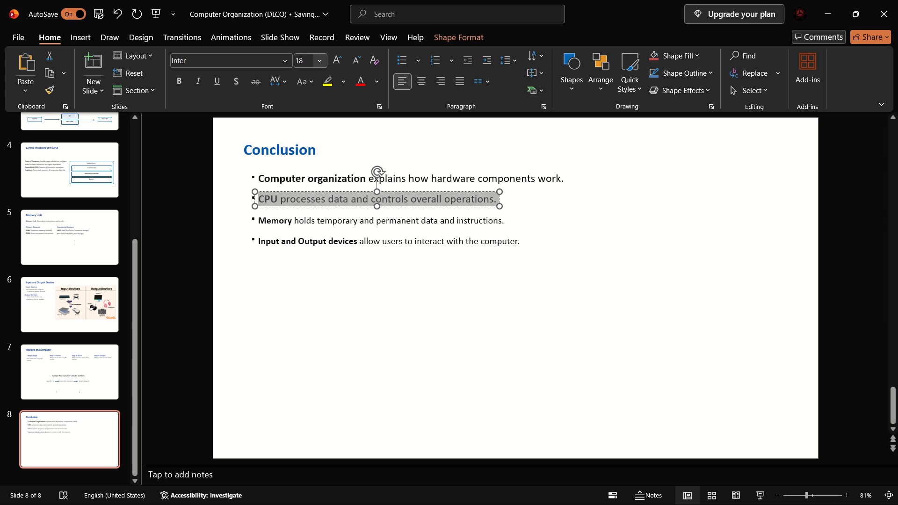
# Set the "Memory holds temporary and permanent data and instructions." line to font size 18.
pyautogui.click(300, 223)
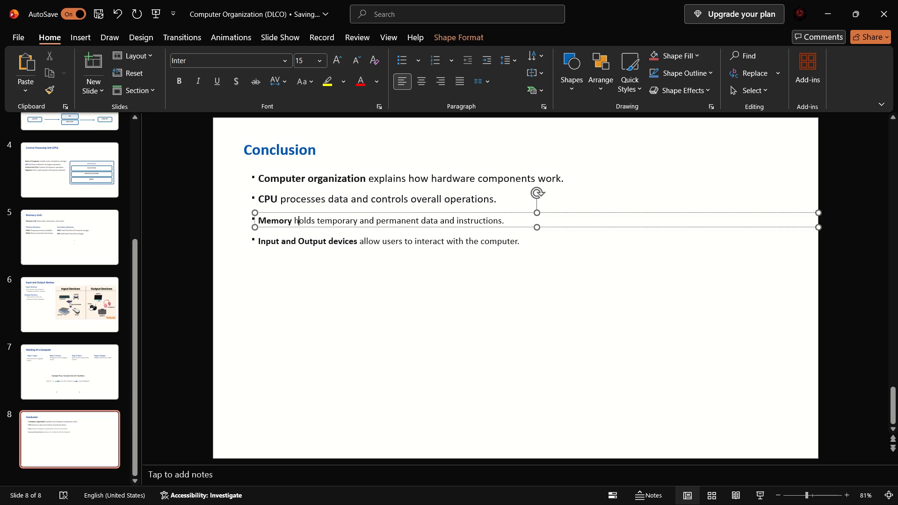
pyautogui.hotkey('ctrl', 'a')
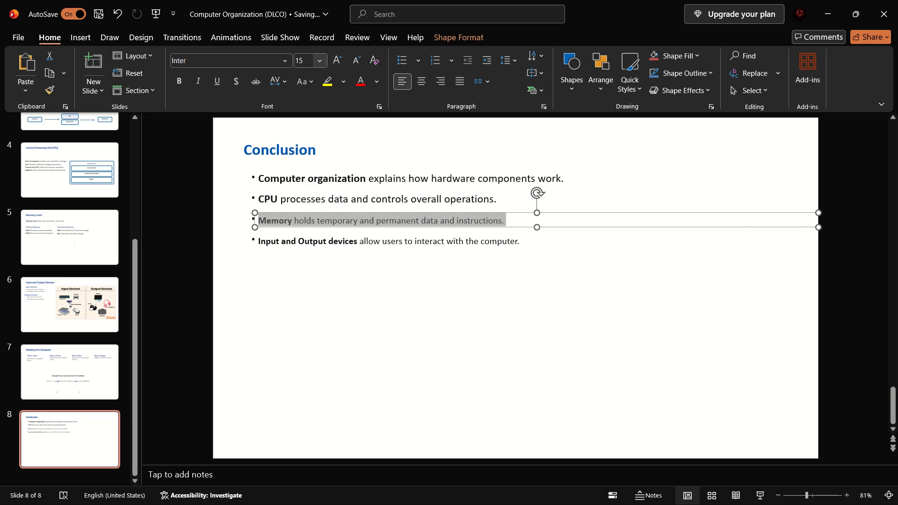
pyautogui.click(304, 61)
pyautogui.write('18')
pyautogui.press('Return')
# Set the "Input and Output devices allow users to interact with the computer." line to font size 18.
pyautogui.click(279, 244)
pyautogui.hotkey('ctrl', 'a')
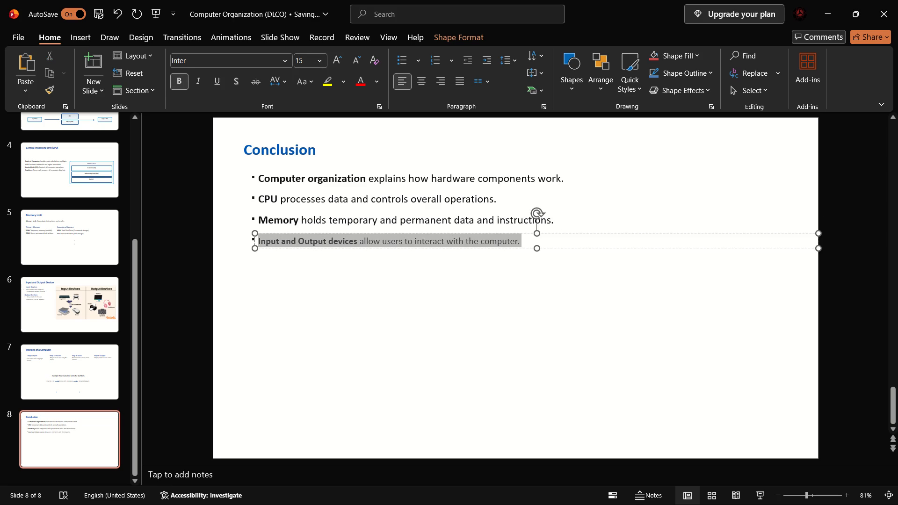
pyautogui.click(305, 63)
pyautogui.write('18')
pyautogui.press('Return')
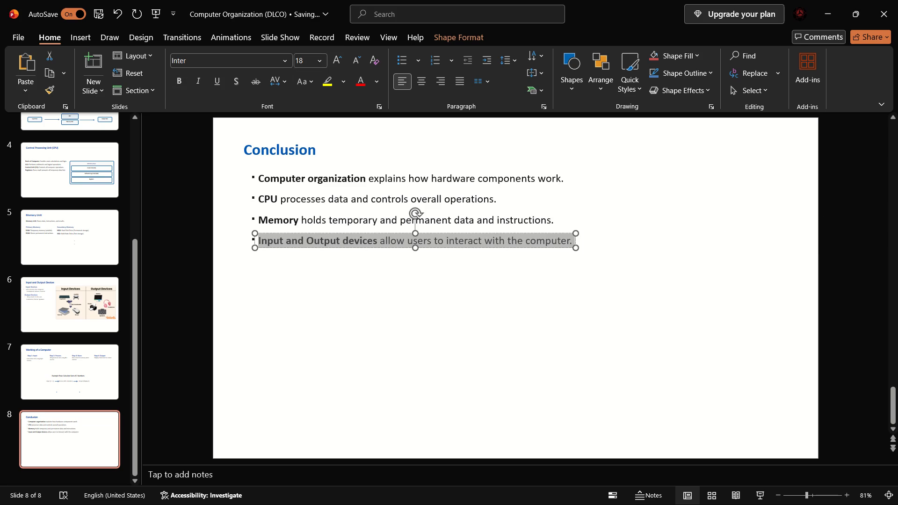
# Apply round bullet formatting to each of the four text lines on the Conclusion slide.
pyautogui.click(270, 177)
pyautogui.click(402, 62)
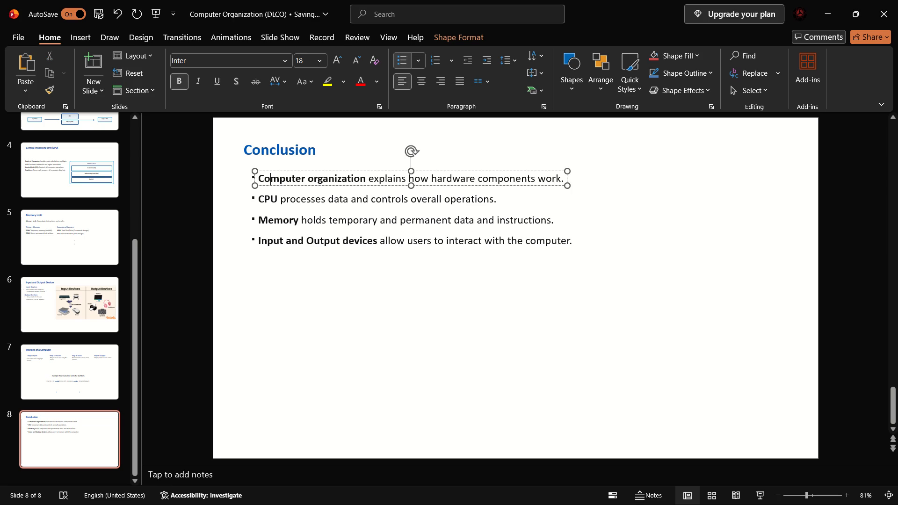
pyautogui.moveTo(294, 215); pyautogui.dragTo(295, 212)
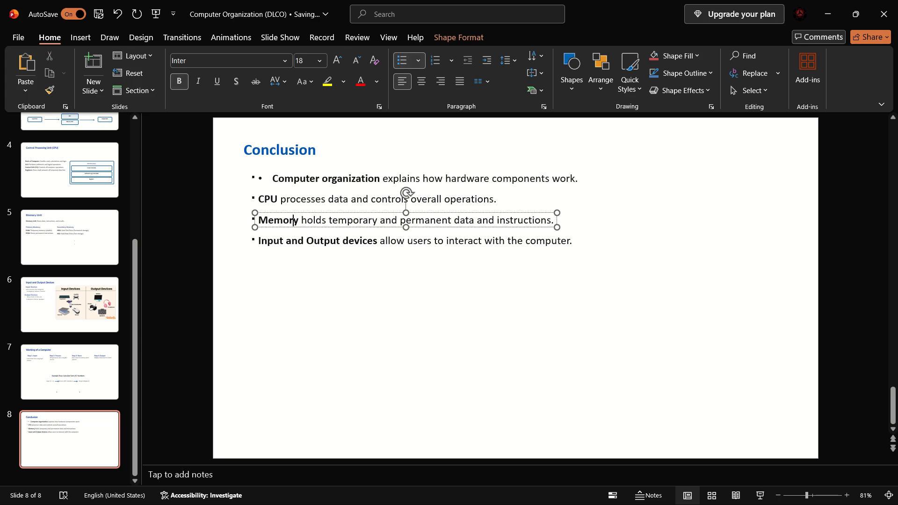
pyautogui.moveTo(295, 212); pyautogui.dragTo(296, 206)
pyautogui.click(296, 206)
pyautogui.click(404, 67)
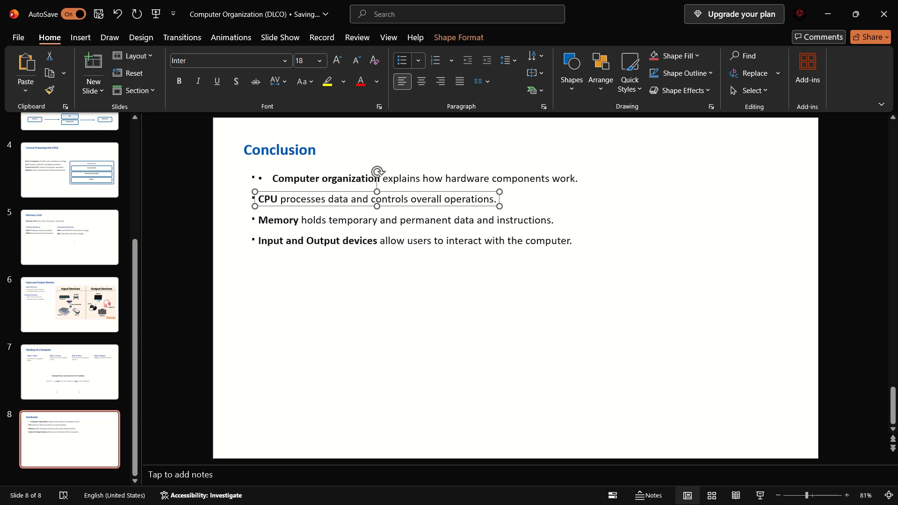
pyautogui.click(340, 227)
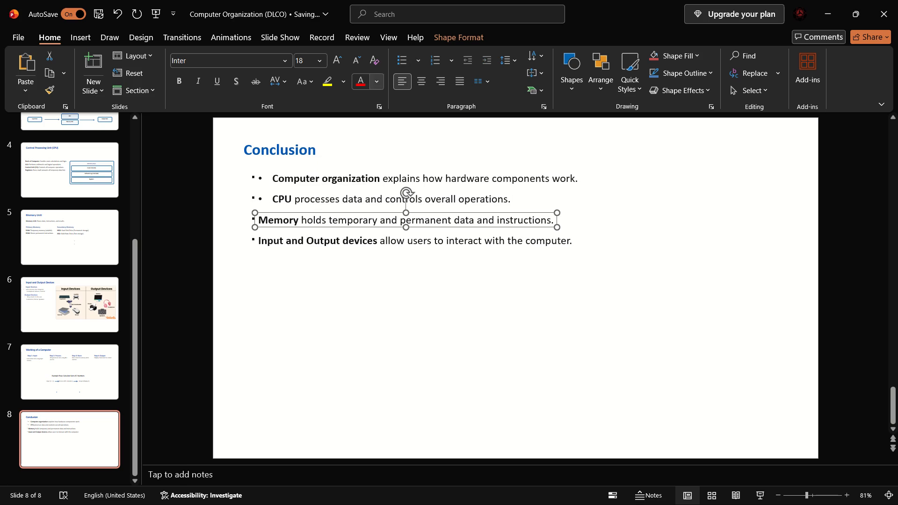
pyautogui.click(402, 51)
pyautogui.click(402, 58)
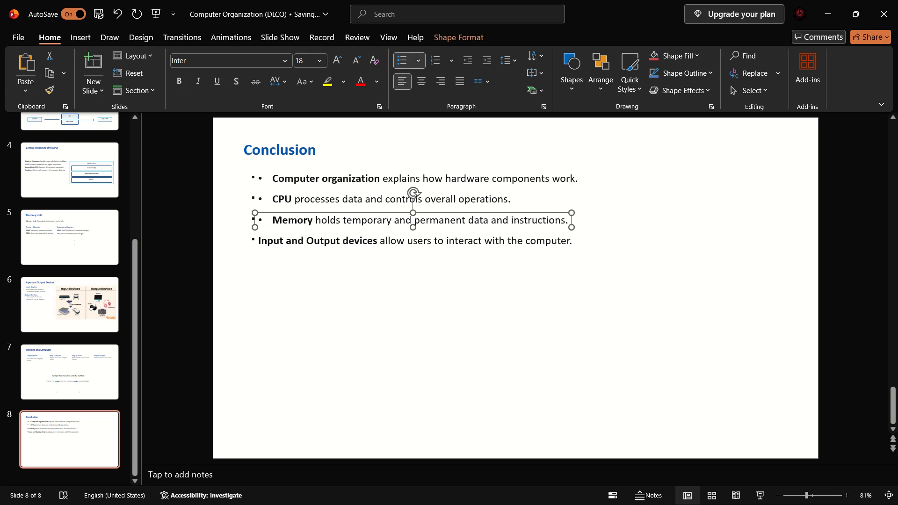
pyautogui.click(346, 242)
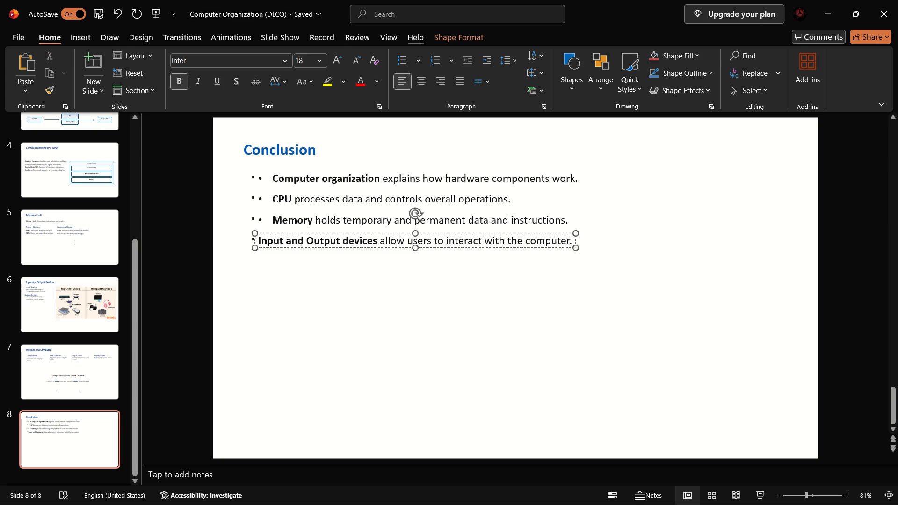
pyautogui.click(406, 57)
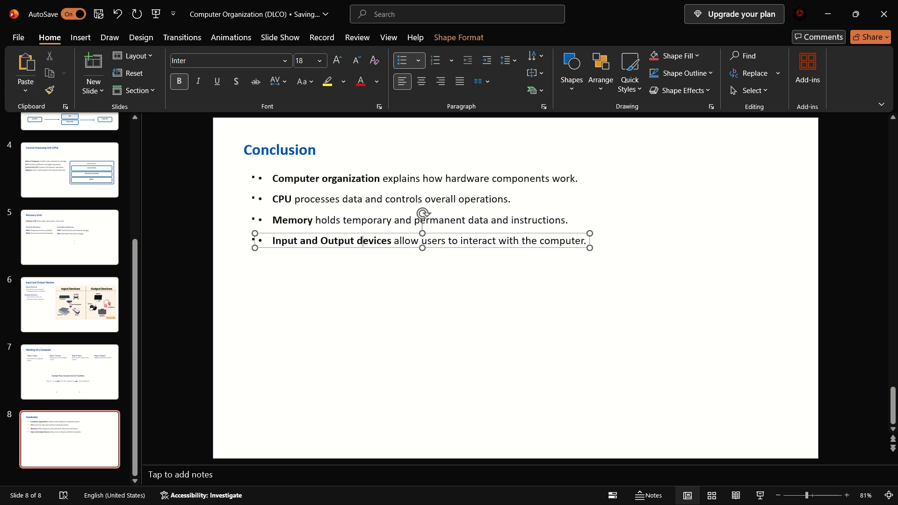
# Move the CPU line slightly to the right, away from its old square marker.
pyautogui.click(255, 186)
pyautogui.click(251, 180)
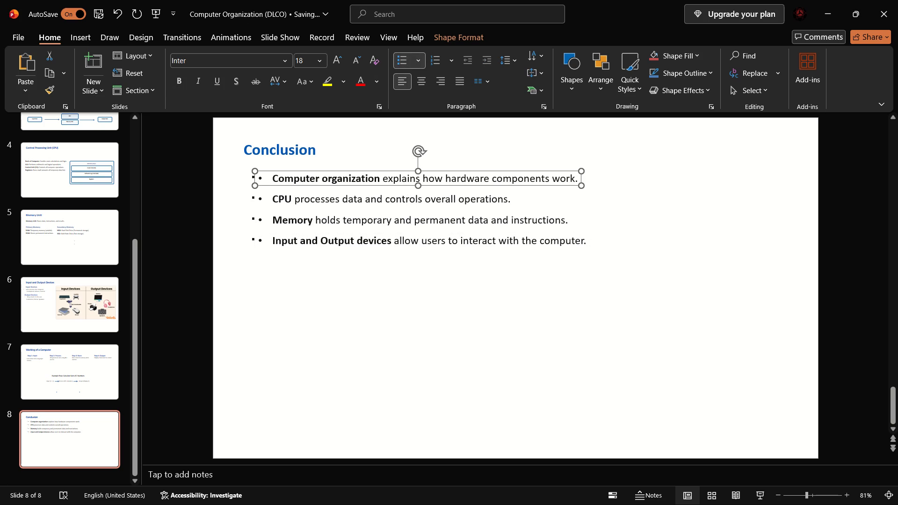
pyautogui.click(250, 200)
pyautogui.moveTo(281, 192); pyautogui.dragTo(290, 192)
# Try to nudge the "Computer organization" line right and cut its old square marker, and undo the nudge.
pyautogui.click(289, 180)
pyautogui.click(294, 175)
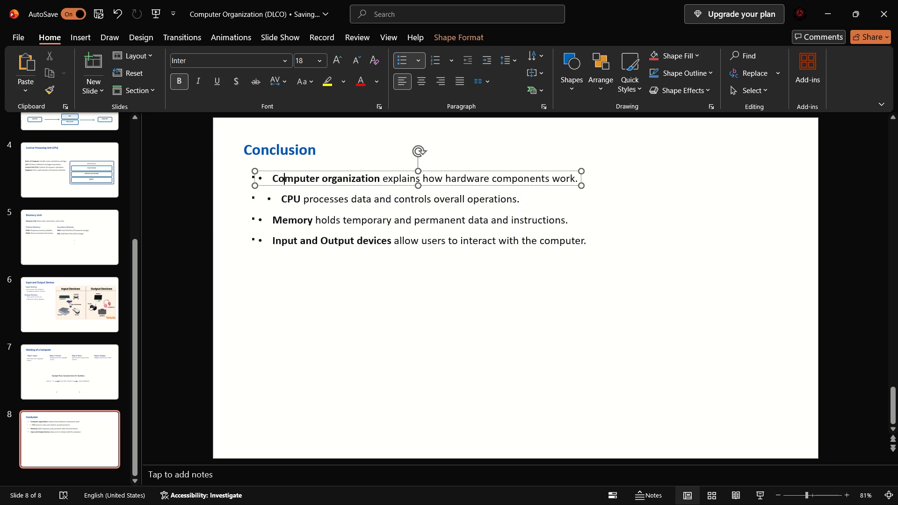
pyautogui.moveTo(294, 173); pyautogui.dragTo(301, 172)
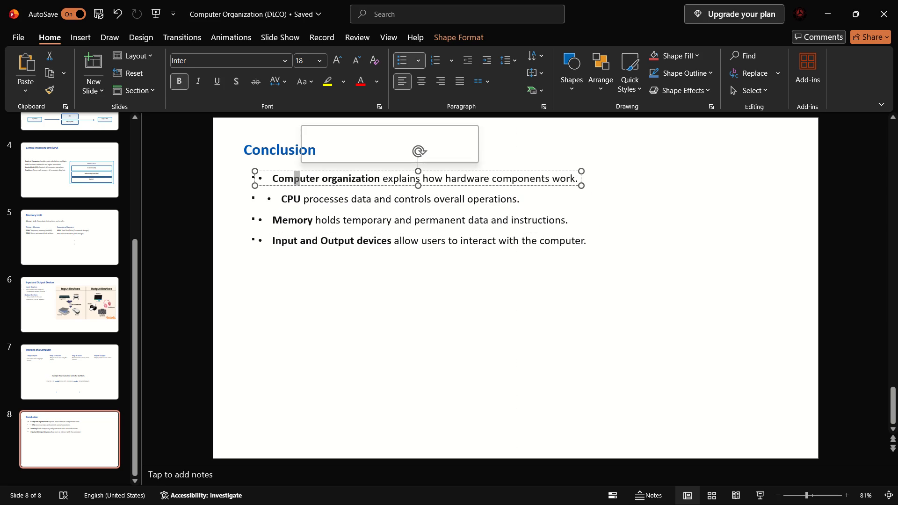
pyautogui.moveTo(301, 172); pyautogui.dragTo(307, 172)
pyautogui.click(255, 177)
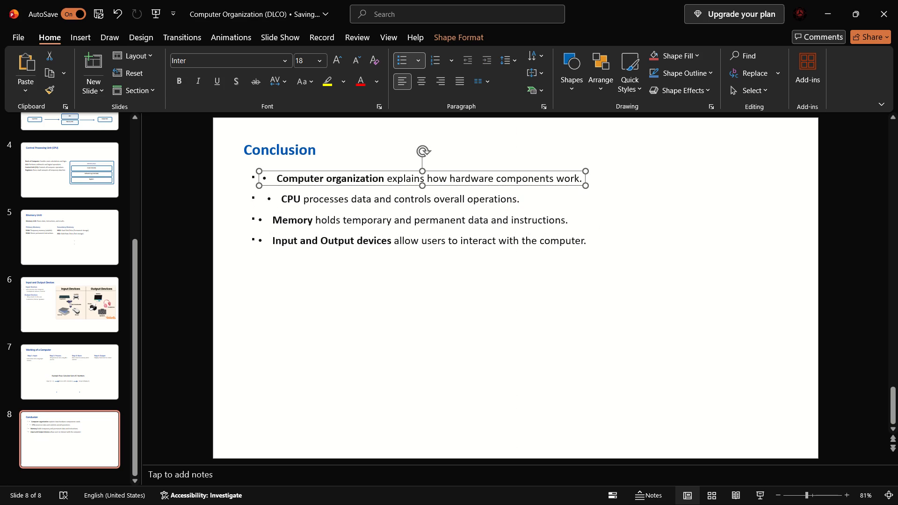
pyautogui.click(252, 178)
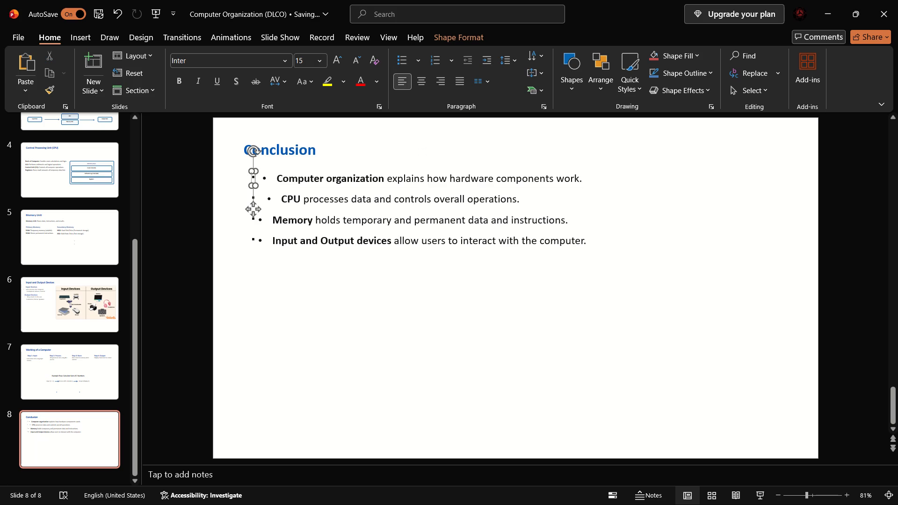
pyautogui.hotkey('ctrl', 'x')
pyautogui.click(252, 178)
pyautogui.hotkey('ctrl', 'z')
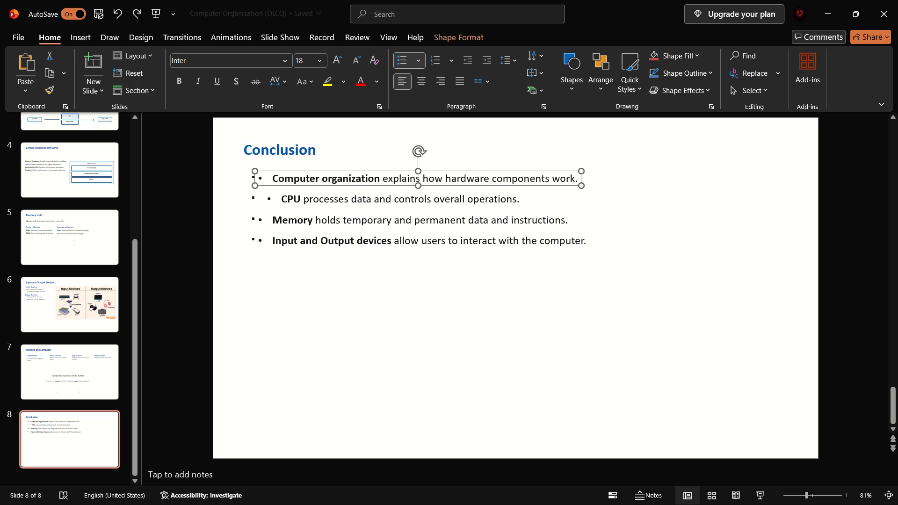
# Move all four bulleted Conclusion lines right, clear of the old square markers, roughly lining up the lower three.
pyautogui.moveTo(275, 171); pyautogui.dragTo(290, 171)
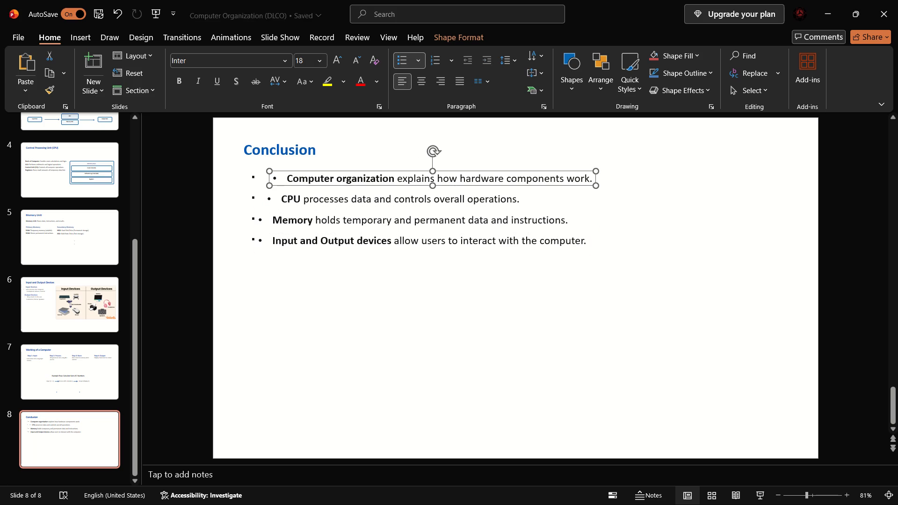
pyautogui.click(299, 194)
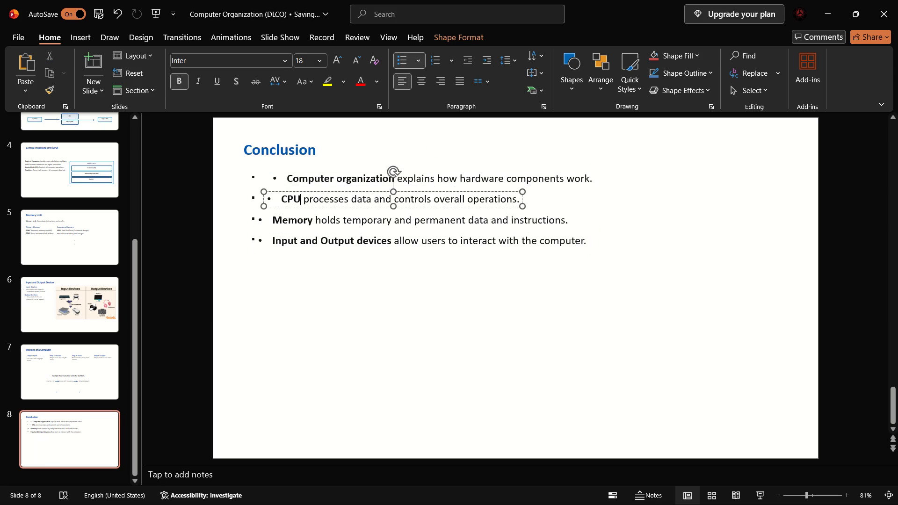
pyautogui.moveTo(309, 189); pyautogui.dragTo(324, 190)
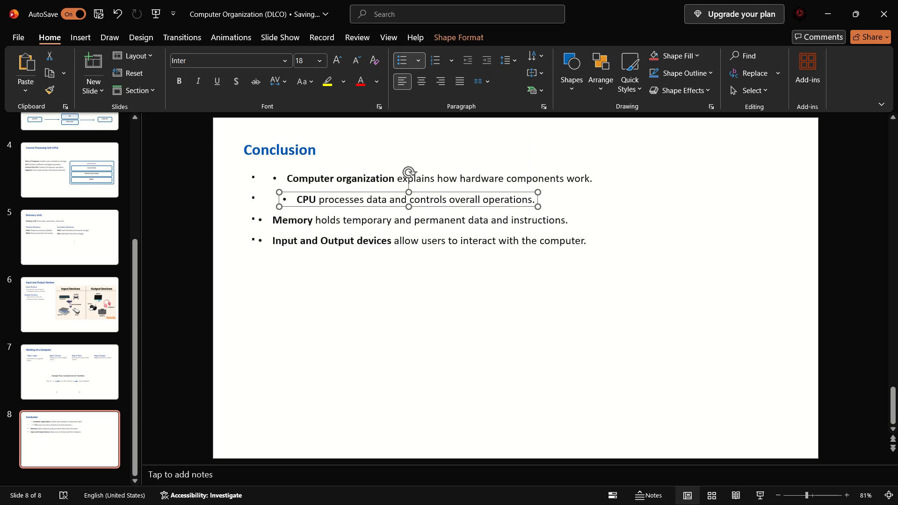
pyautogui.click(312, 220)
pyautogui.moveTo(312, 214); pyautogui.dragTo(335, 212)
pyautogui.click(326, 238)
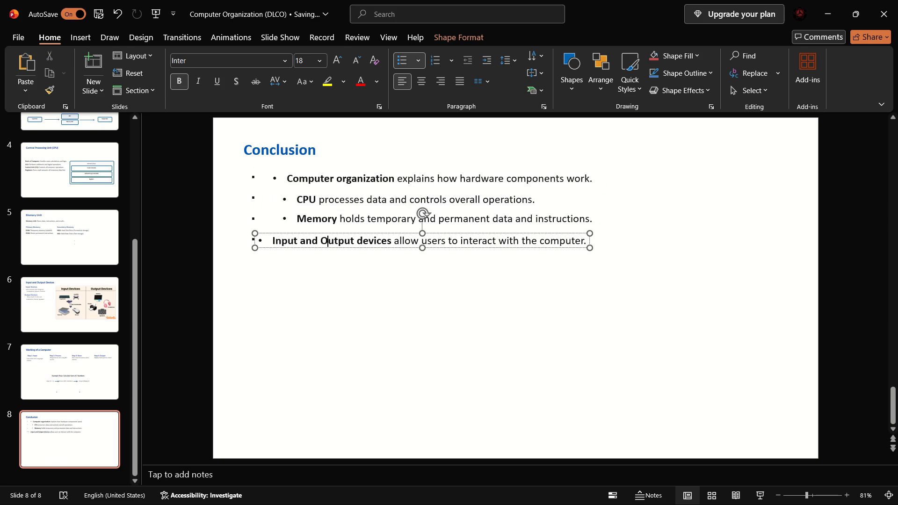
pyautogui.moveTo(329, 235); pyautogui.dragTo(333, 234)
pyautogui.click(333, 234)
pyautogui.moveTo(333, 234); pyautogui.dragTo(359, 230)
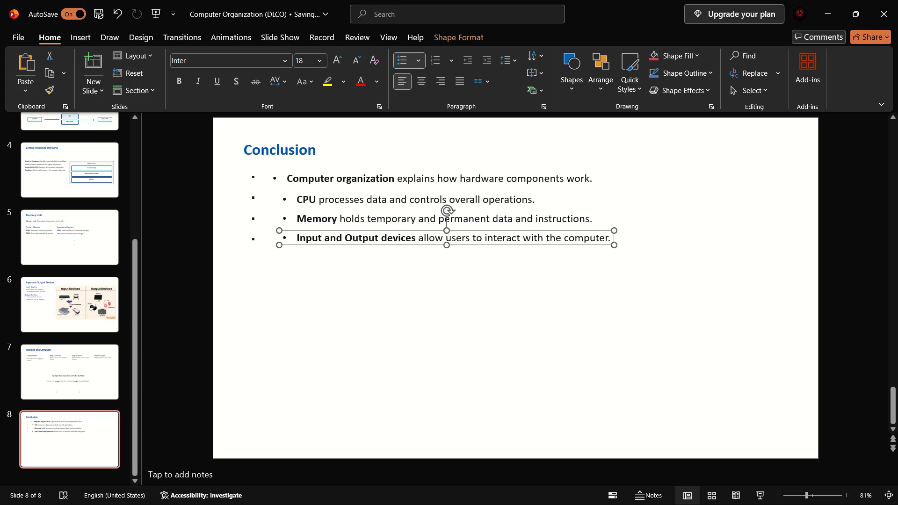
# Remove the four old square bullet markers beside the Conclusion lines, working from the bottom line upward.
pyautogui.click(254, 239)
pyautogui.hotkey('ctrl', 'x')
pyautogui.keyDown('ctrl'); pyautogui.doubleClick(254, 239); pyautogui.keyUp('ctrl')
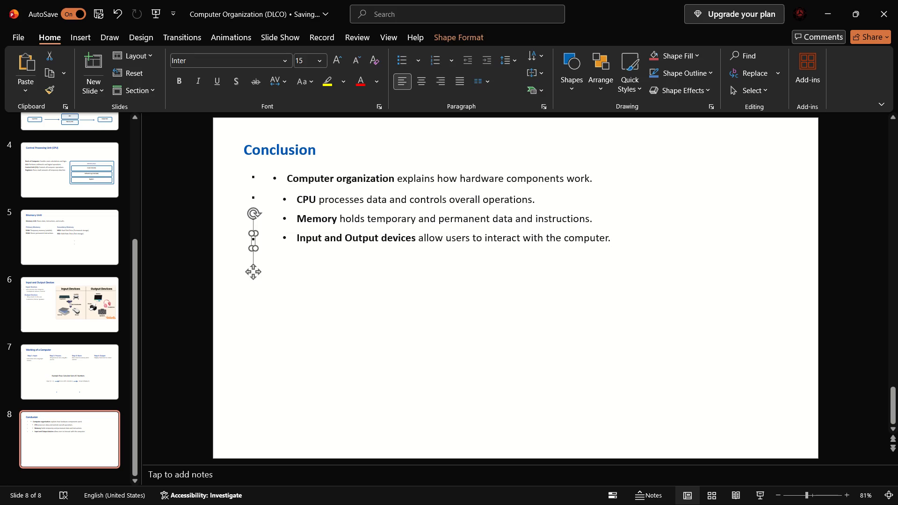
pyautogui.hotkey('ctrl', 'x')
pyautogui.keyDown('ctrl'); pyautogui.doubleClick(252, 221); pyautogui.keyUp('ctrl')
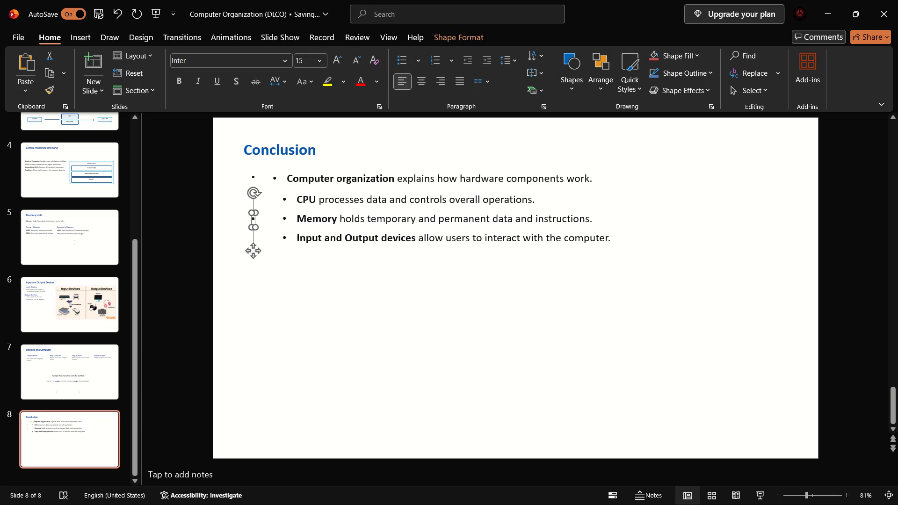
pyautogui.hotkey('ctrl', 'x')
pyautogui.keyDown('ctrl'); pyautogui.doubleClick(252, 201); pyautogui.keyUp('ctrl')
pyautogui.hotkey('ctrl', 'x')
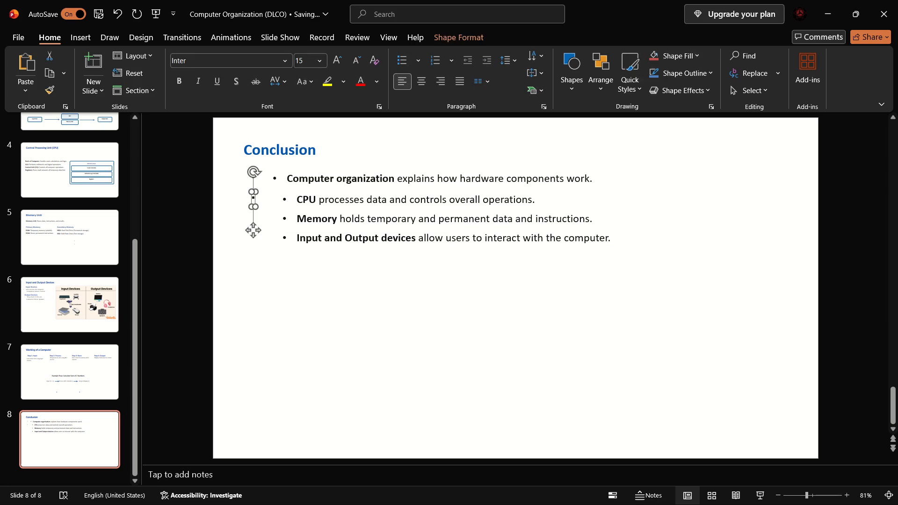
pyautogui.hotkey('ctrl', 'x')
pyautogui.keyDown('ctrl'); pyautogui.click(250, 175); pyautogui.keyUp('ctrl')
pyautogui.hotkey('ctrl', 'x')
pyautogui.hotkey('ctrl', 'x')
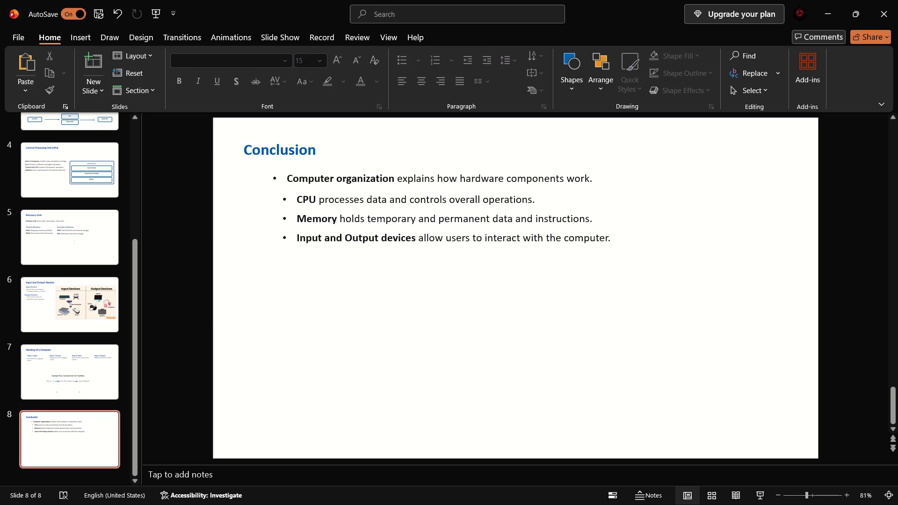
# Move the four bulleted Conclusion lines left so their text aligns with the title's left edge, spacing them evenly in a single column.
pyautogui.click(319, 178)
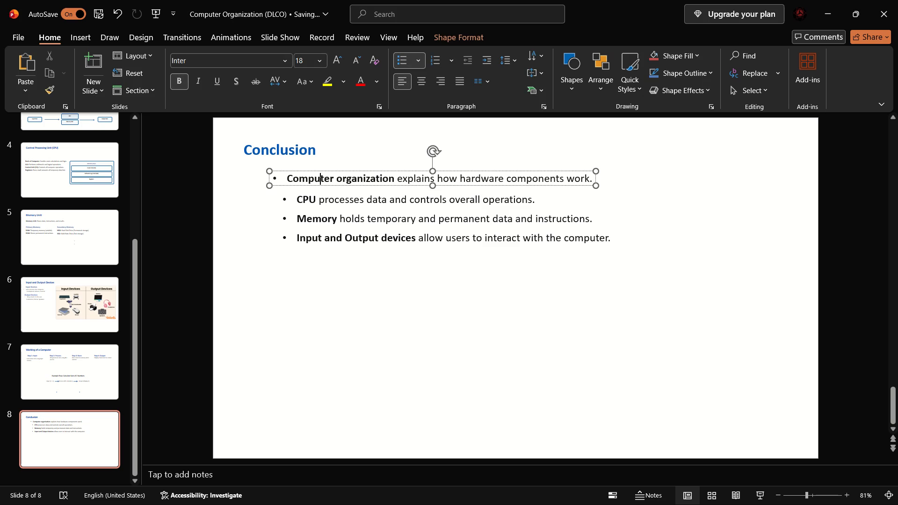
pyautogui.moveTo(322, 170); pyautogui.dragTo(289, 165)
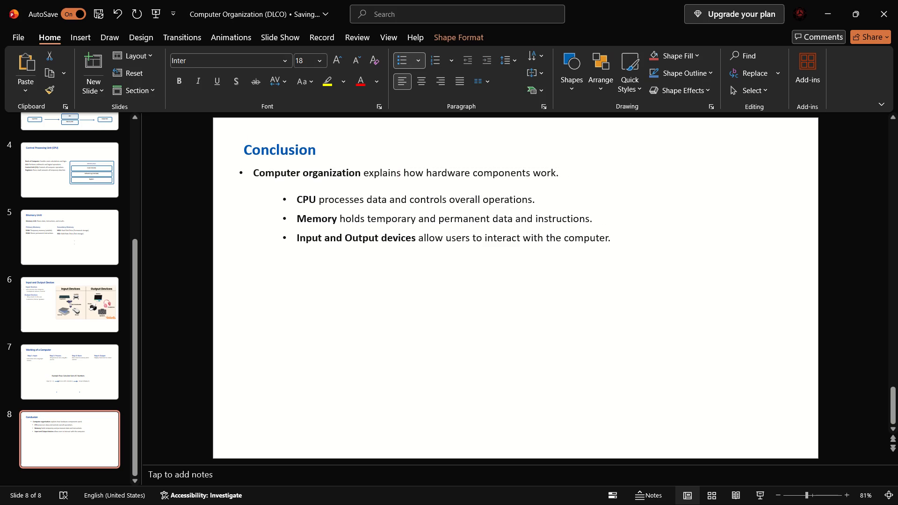
pyautogui.moveTo(289, 165); pyautogui.dragTo(280, 165)
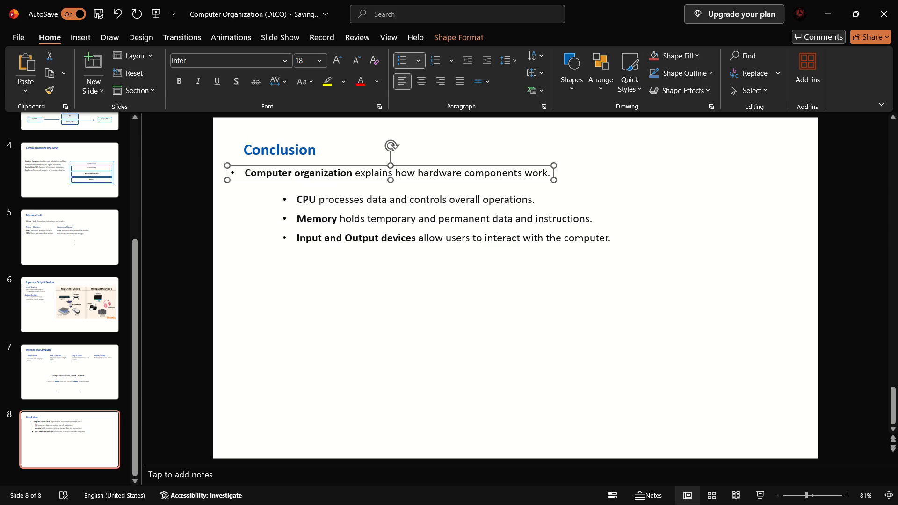
pyautogui.click(306, 200)
pyautogui.moveTo(313, 191); pyautogui.dragTo(261, 187)
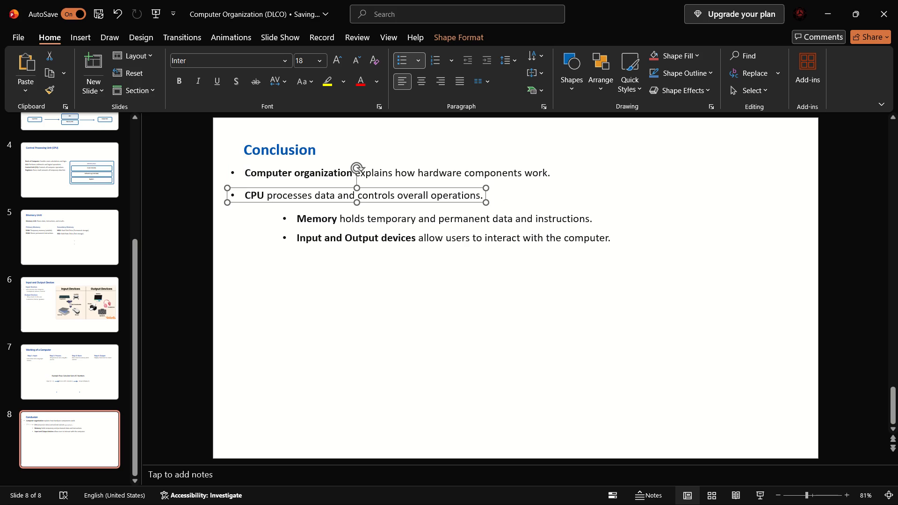
pyautogui.click(312, 221)
pyautogui.moveTo(322, 212); pyautogui.dragTo(285, 212)
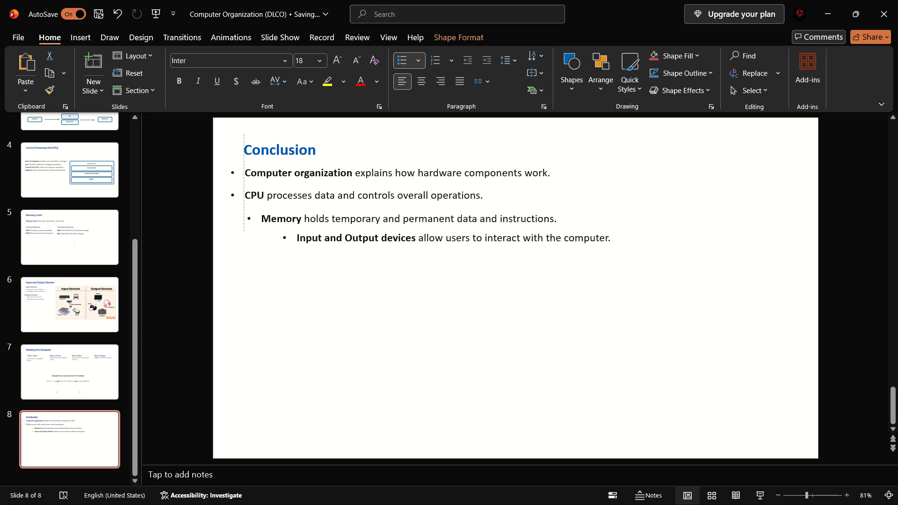
pyautogui.moveTo(285, 212); pyautogui.dragTo(271, 212)
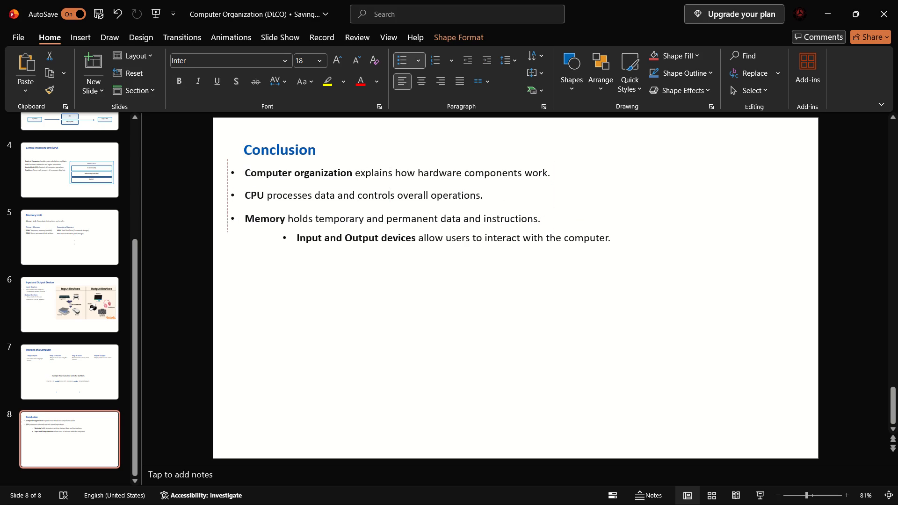
pyautogui.moveTo(271, 212); pyautogui.dragTo(270, 211)
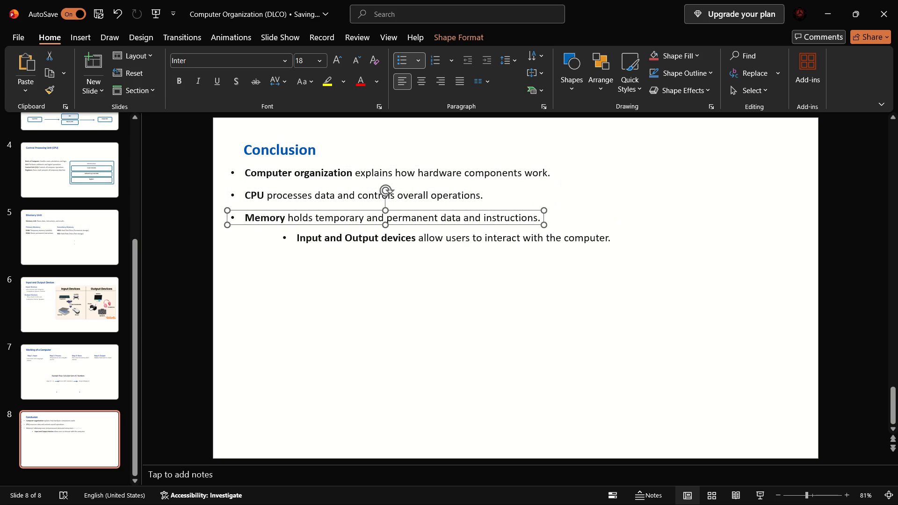
pyautogui.click(336, 243)
pyautogui.moveTo(344, 230); pyautogui.dragTo(294, 229)
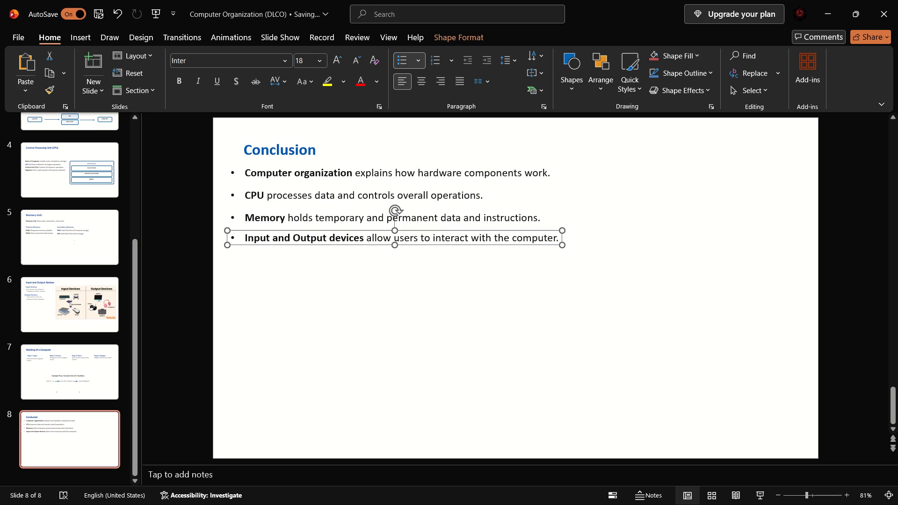
# Review slides 6 and 7, checking the step descriptions on the Working of a Computer slide.
pyautogui.click(83, 357)
pyautogui.click(77, 319)
pyautogui.click(77, 319)
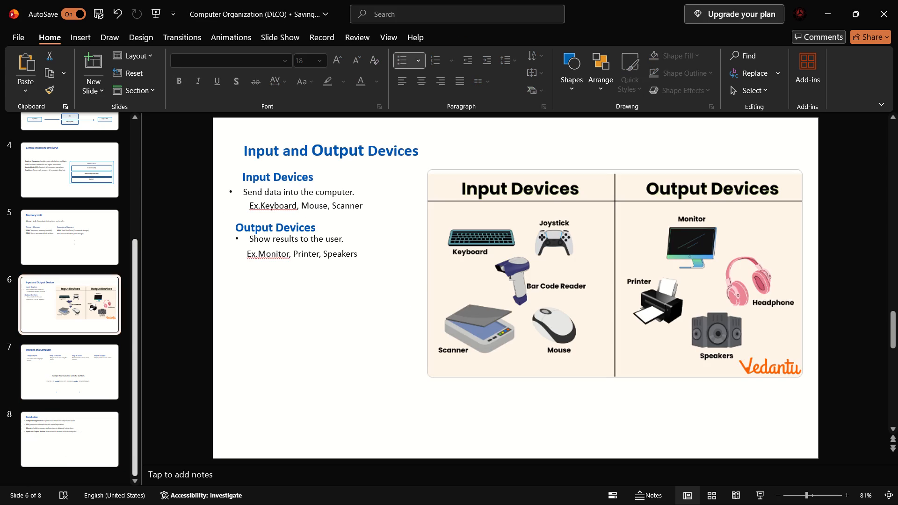
pyautogui.click(76, 297)
pyautogui.click(79, 370)
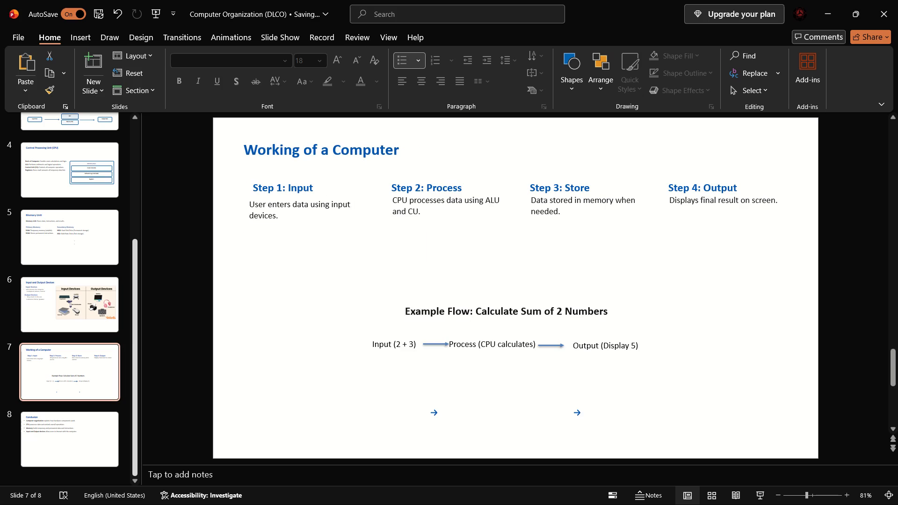
pyautogui.click(276, 214)
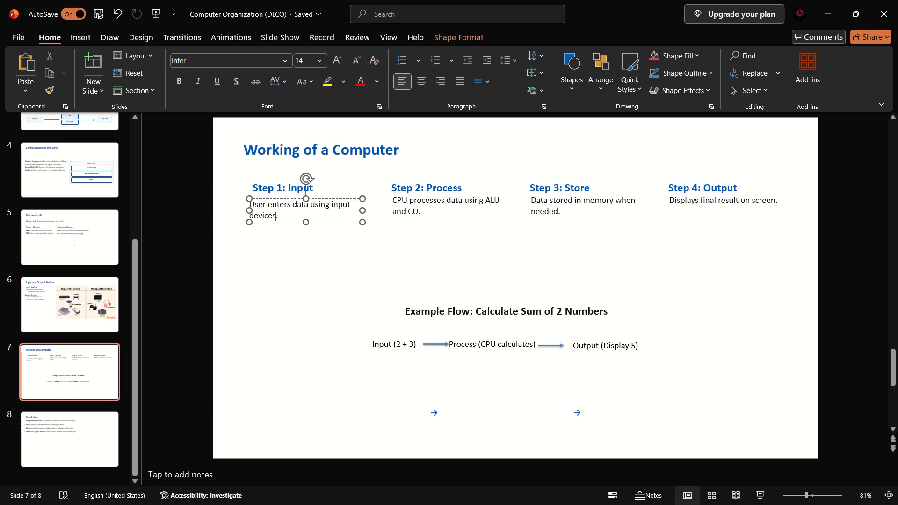
pyautogui.click(411, 209)
pyautogui.click(552, 211)
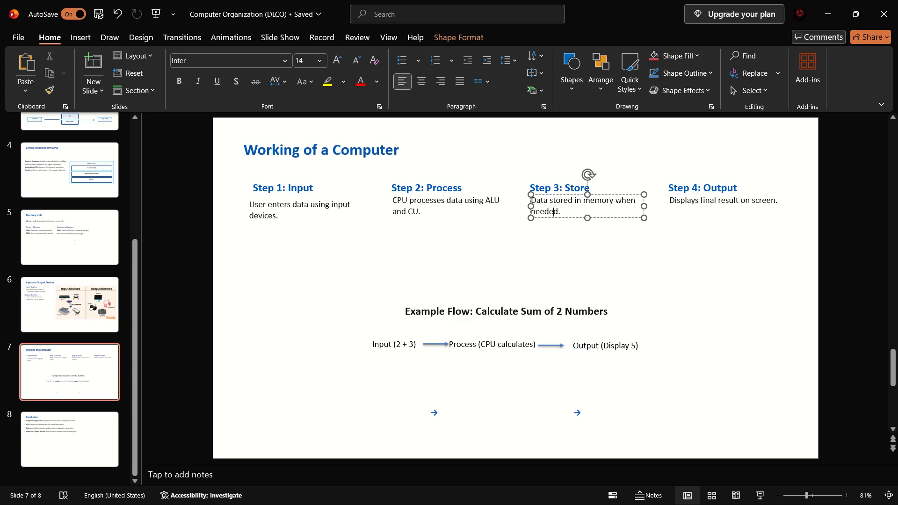
pyautogui.click(399, 260)
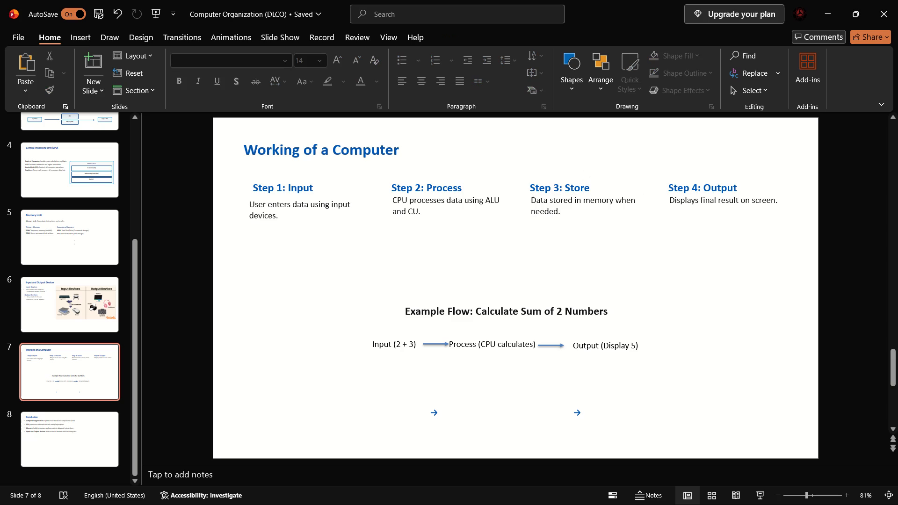
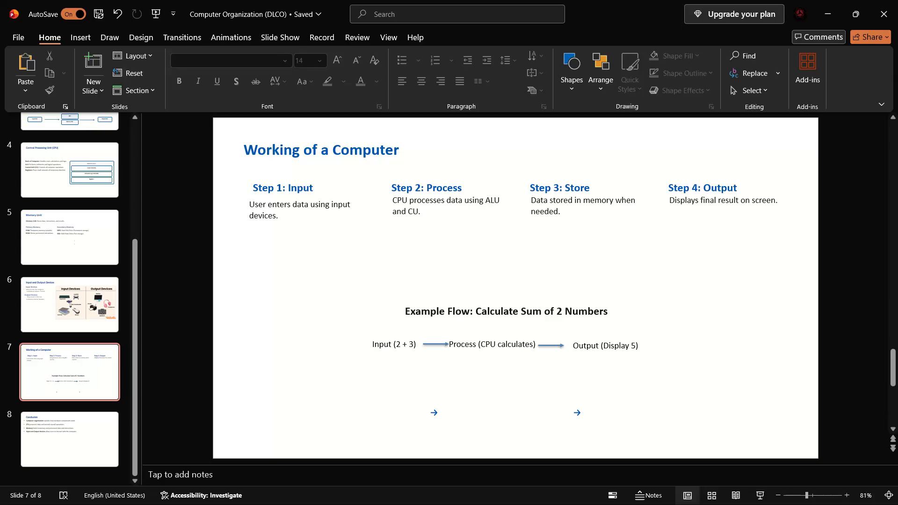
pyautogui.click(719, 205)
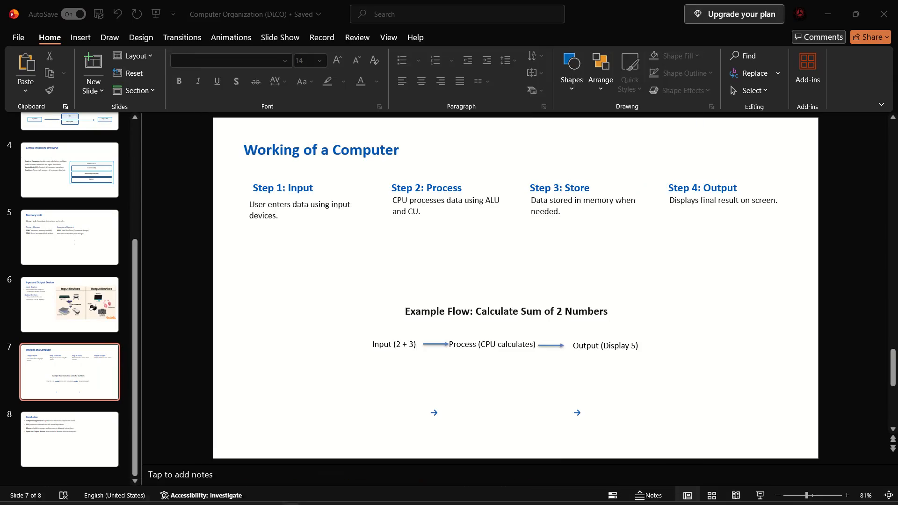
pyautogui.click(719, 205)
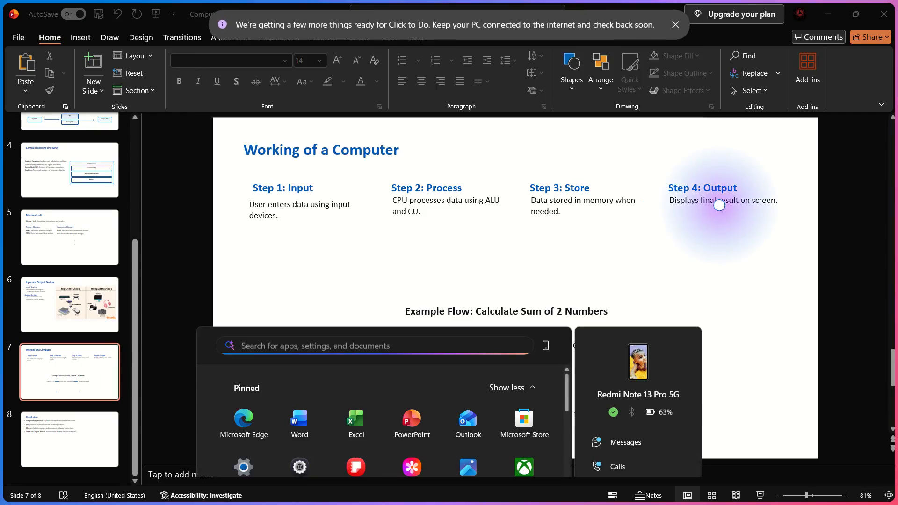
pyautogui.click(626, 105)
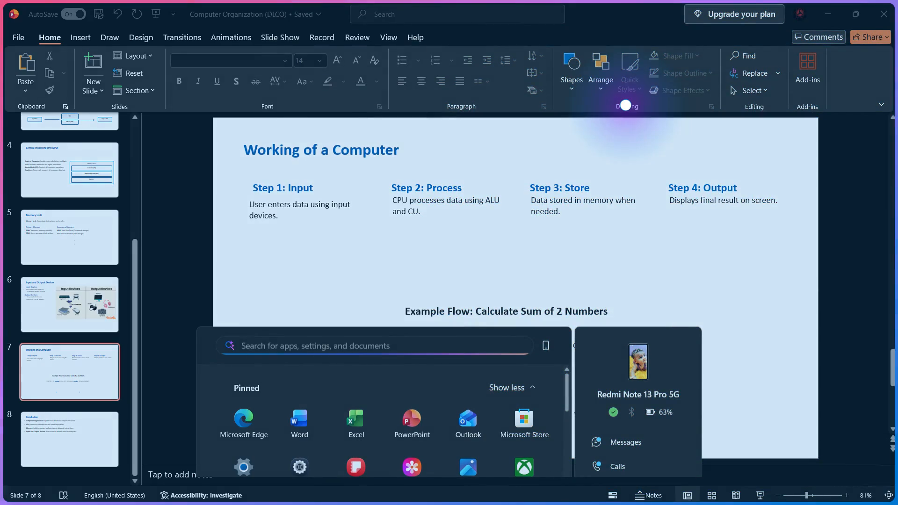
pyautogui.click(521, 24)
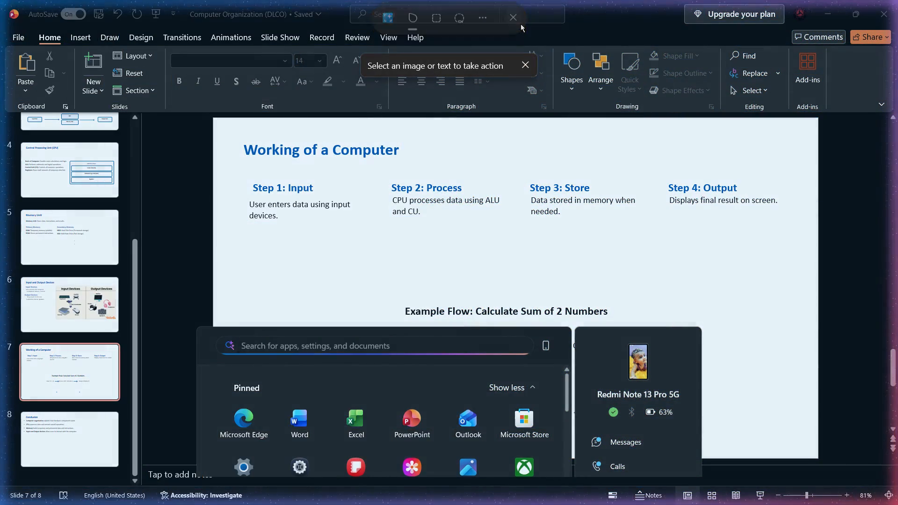
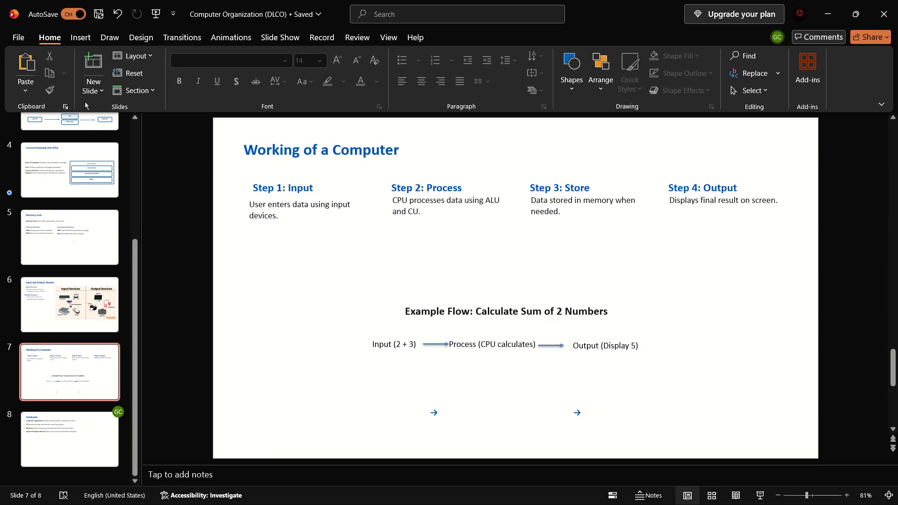
# Open the recent presentation "roll number (1)".
pyautogui.click(26, 40)
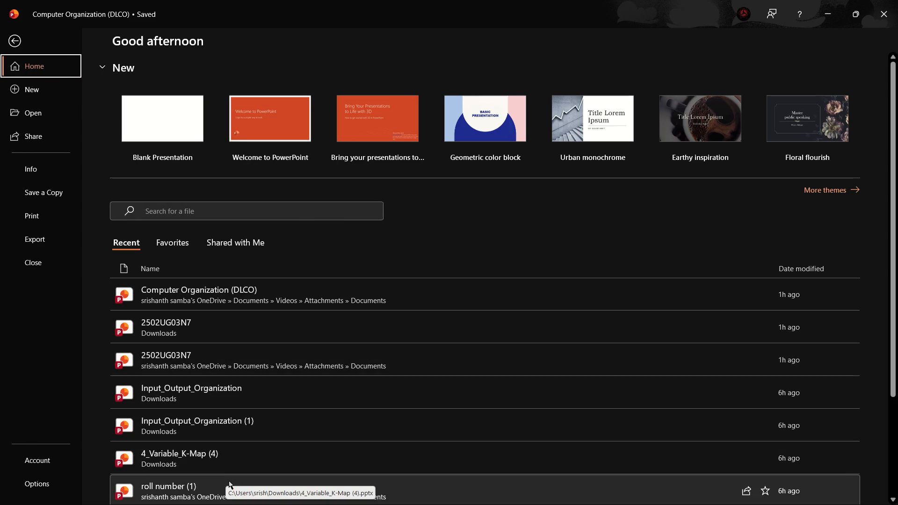
pyautogui.click(229, 481)
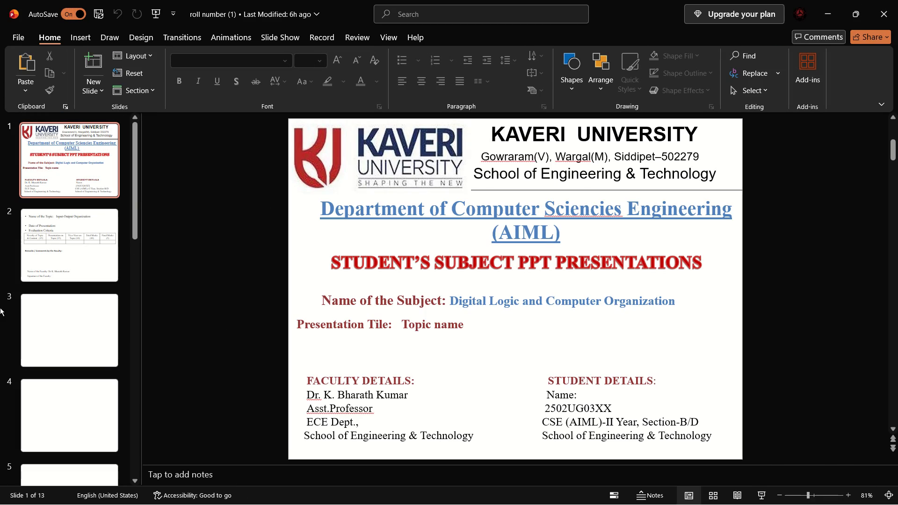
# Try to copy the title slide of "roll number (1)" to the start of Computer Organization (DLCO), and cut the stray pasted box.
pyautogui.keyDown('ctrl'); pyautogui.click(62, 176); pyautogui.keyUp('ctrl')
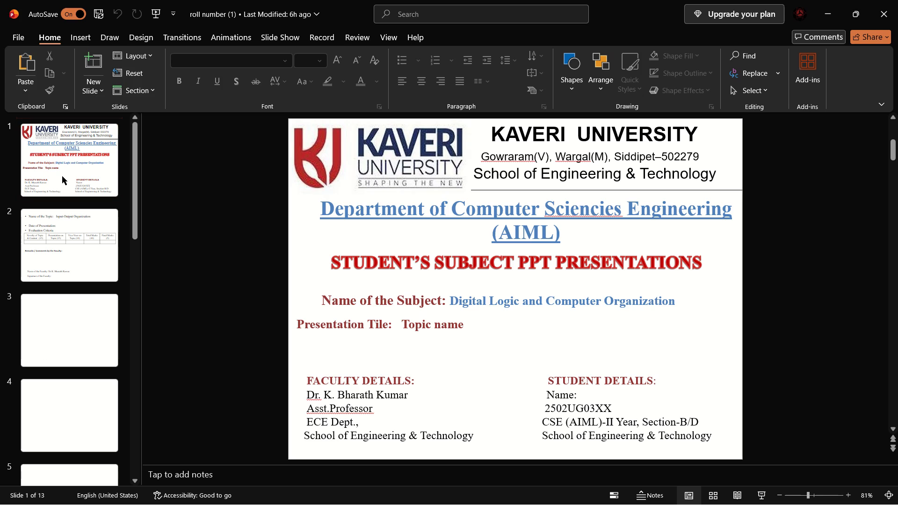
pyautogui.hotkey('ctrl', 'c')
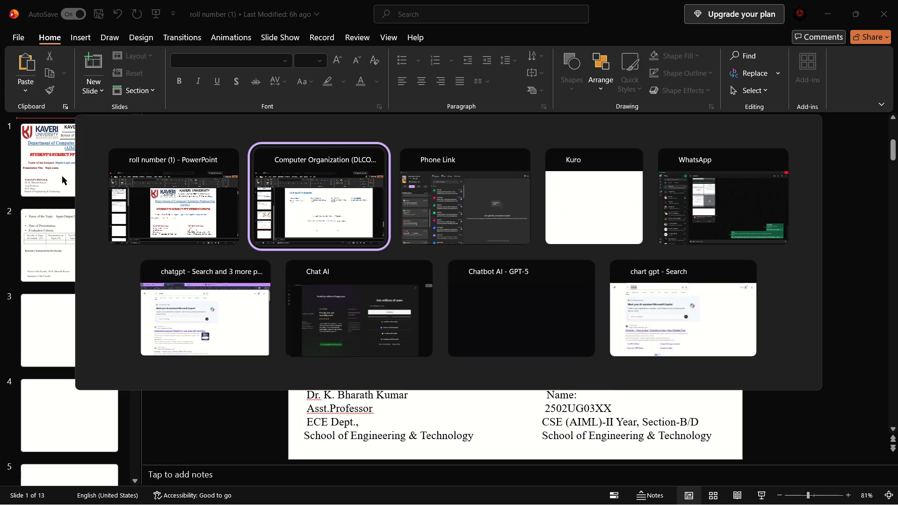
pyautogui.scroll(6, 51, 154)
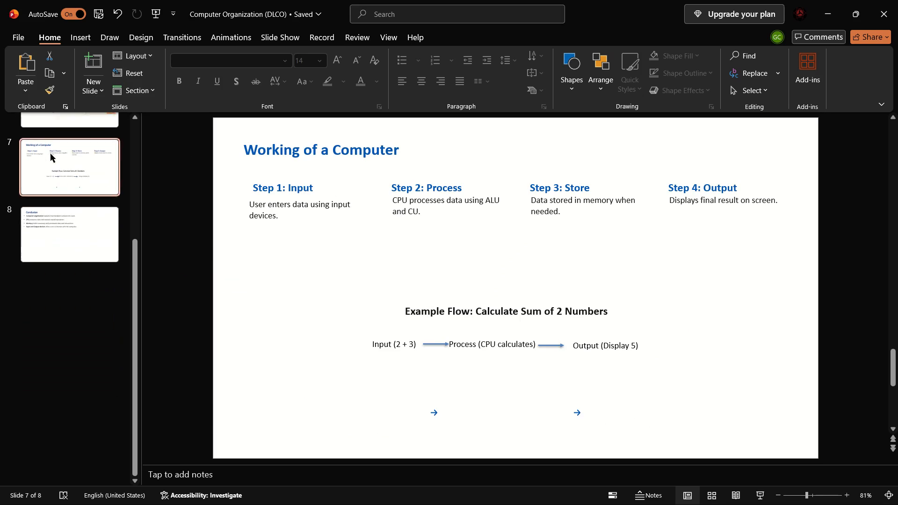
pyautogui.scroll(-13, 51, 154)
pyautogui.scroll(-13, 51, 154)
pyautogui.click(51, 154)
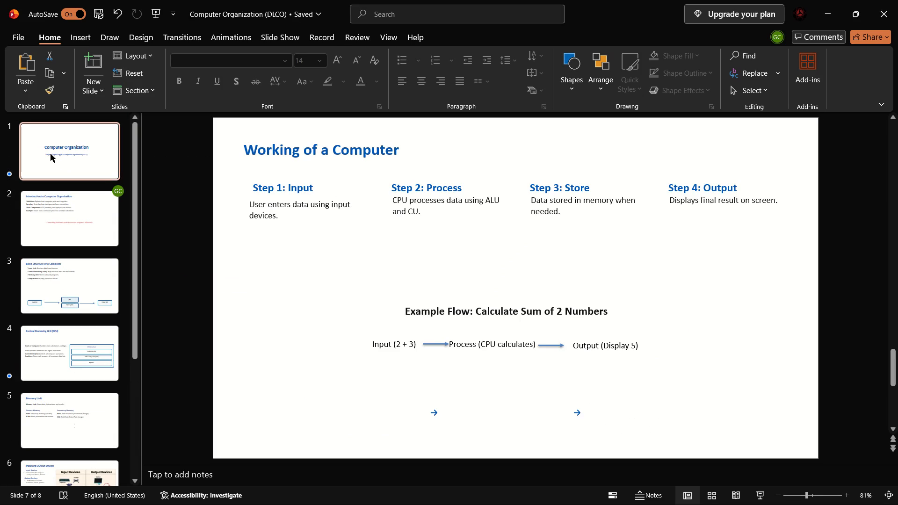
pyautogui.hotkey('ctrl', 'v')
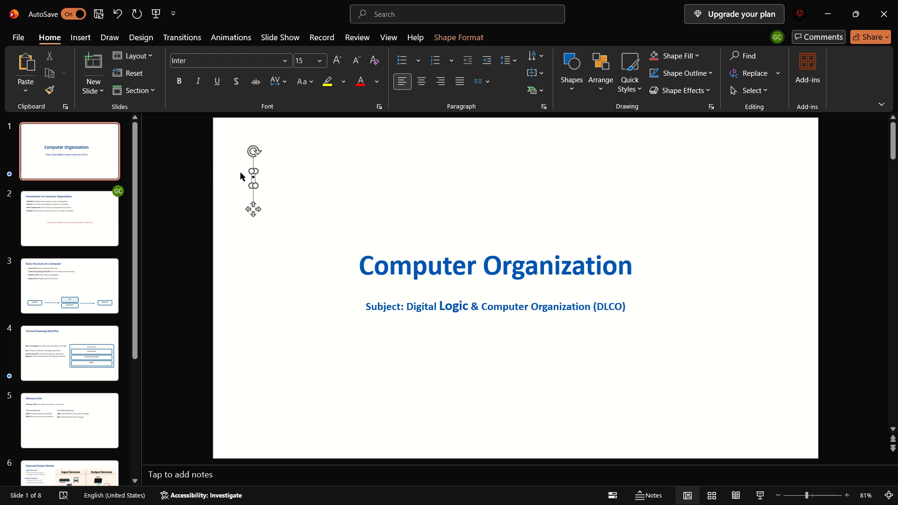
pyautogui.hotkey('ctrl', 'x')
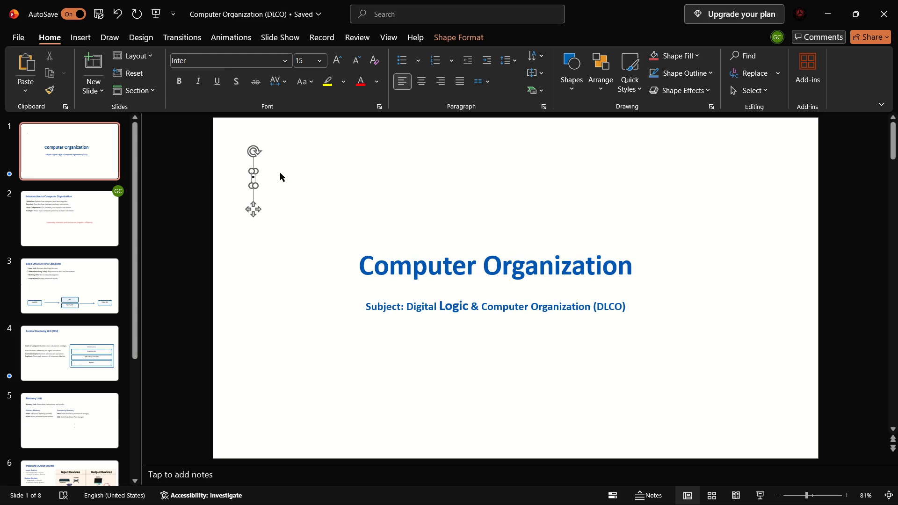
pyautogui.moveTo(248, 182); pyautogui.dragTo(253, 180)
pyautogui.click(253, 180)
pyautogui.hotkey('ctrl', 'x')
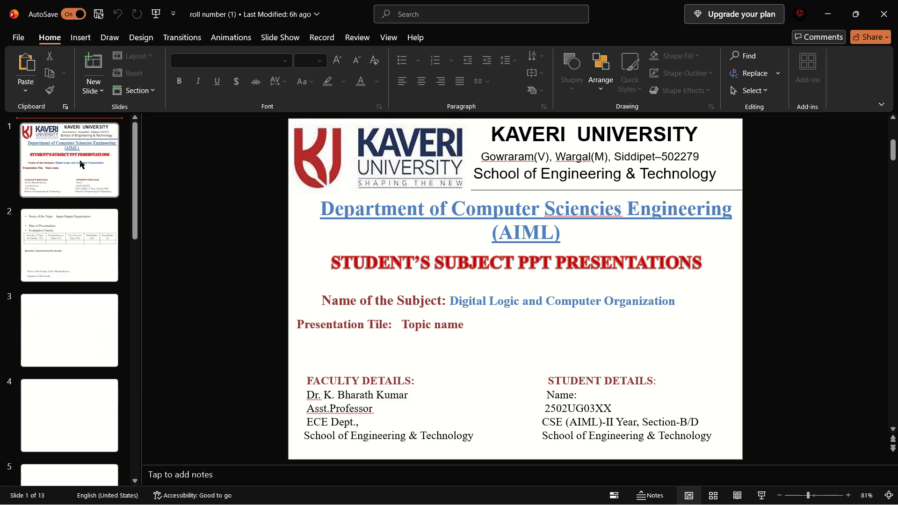
# Copy the "roll number (1)" title slide to before slide 1 of Computer Organization (DLCO), keeping source formatting.
pyautogui.rightClick(79, 160)
pyautogui.click(109, 207)
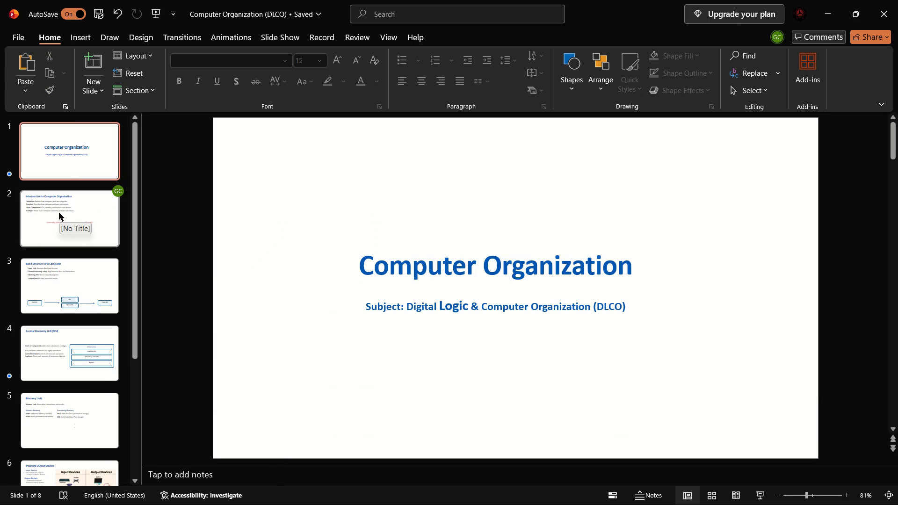
pyautogui.keyDown('ctrl'); pyautogui.click(64, 156); pyautogui.keyUp('ctrl')
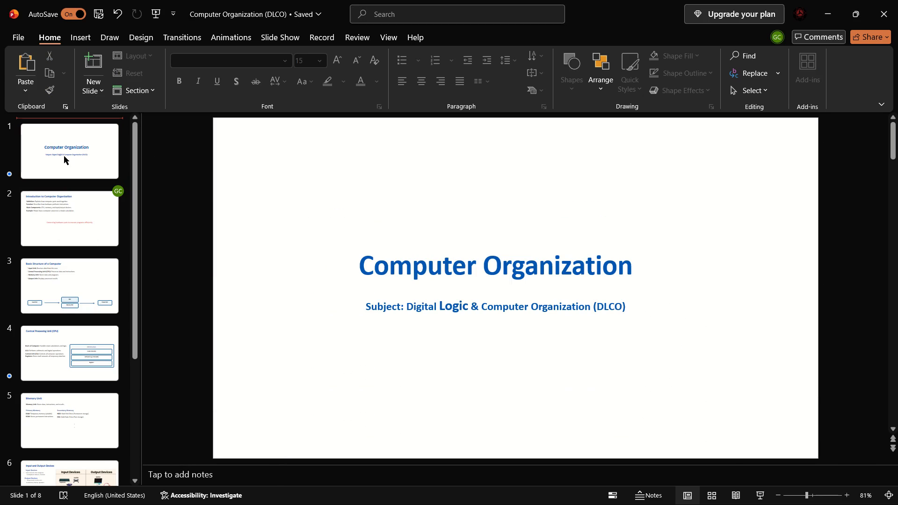
pyautogui.hotkey('ctrl', 'v')
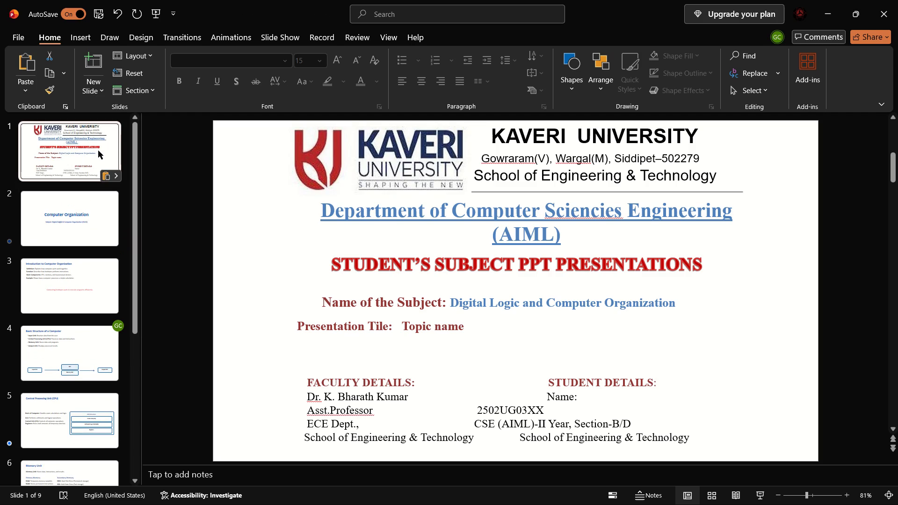
pyautogui.click(114, 173)
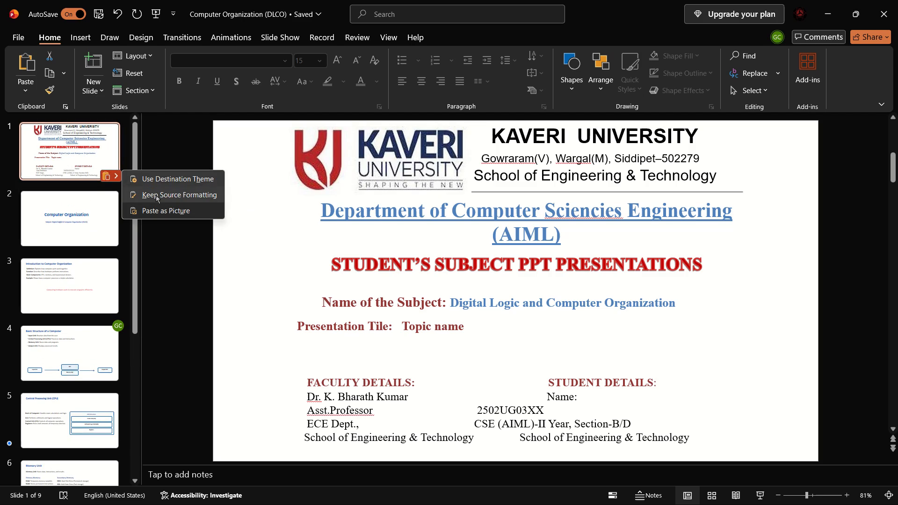
pyautogui.click(156, 195)
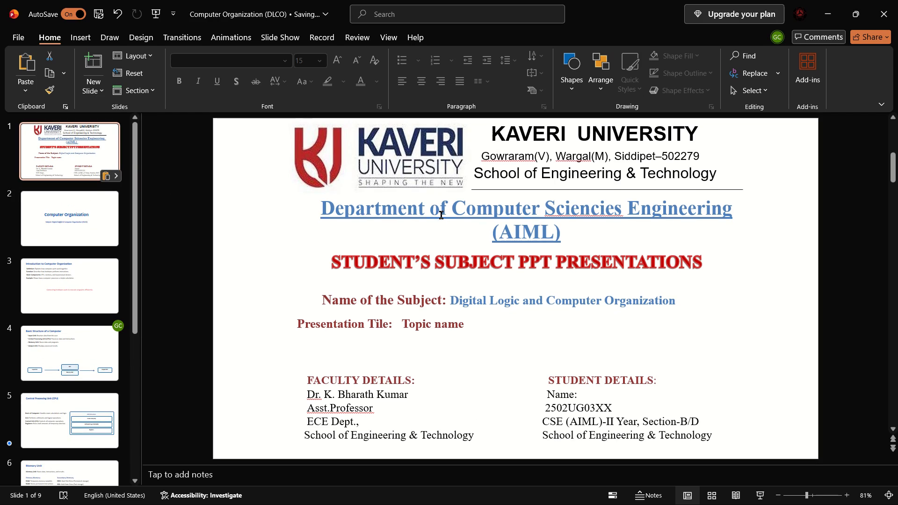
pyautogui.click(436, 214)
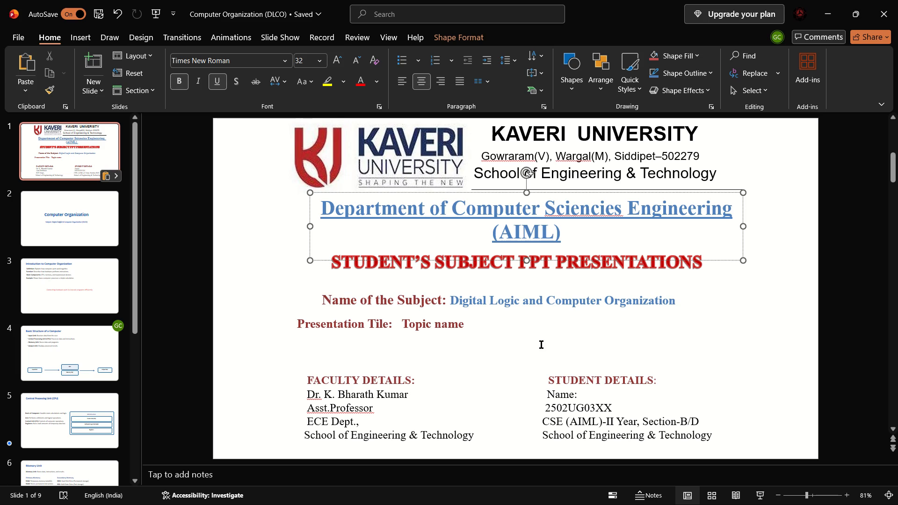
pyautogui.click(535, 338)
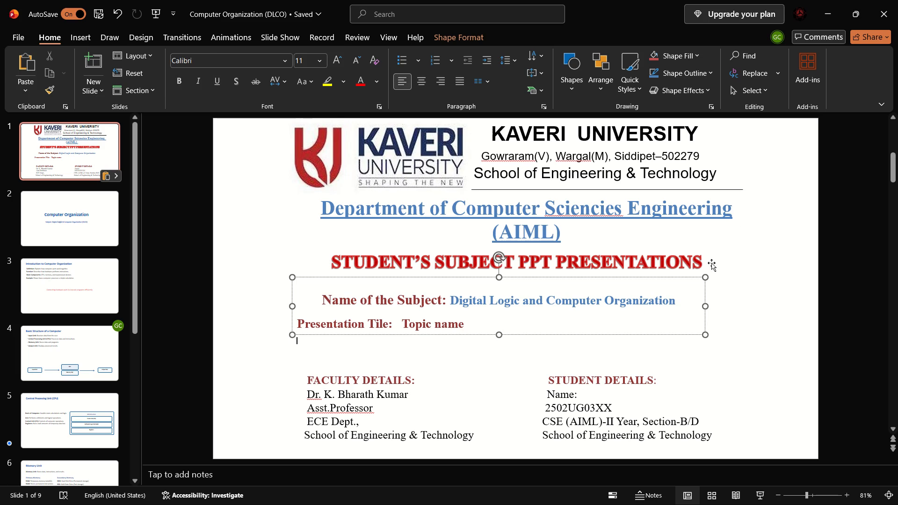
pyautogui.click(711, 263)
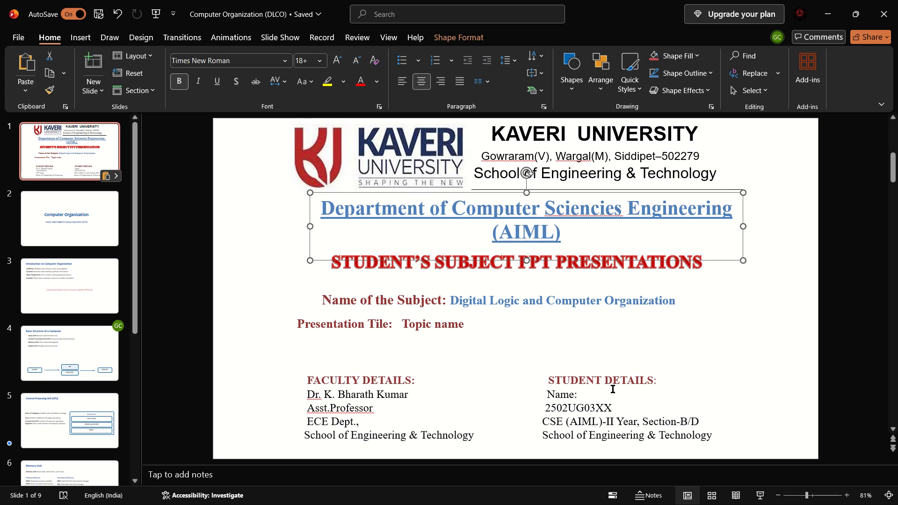
# Enter the student's name after "Name:" in the student details on slide 1.
pyautogui.click(604, 391)
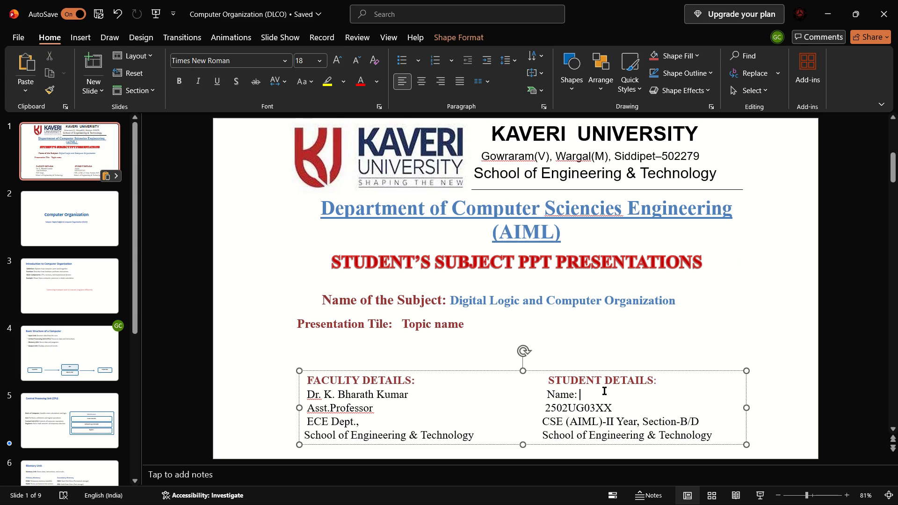
pyautogui.press('p')
pyautogui.press('BackSpace')
pyautogui.press('BackSpace')
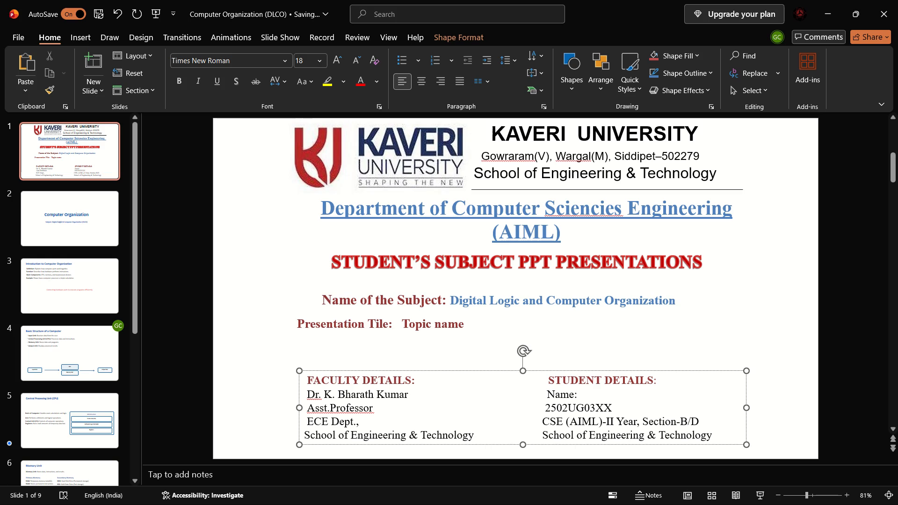
pyautogui.hotkey('shift', 'p')
pyautogui.press('.')
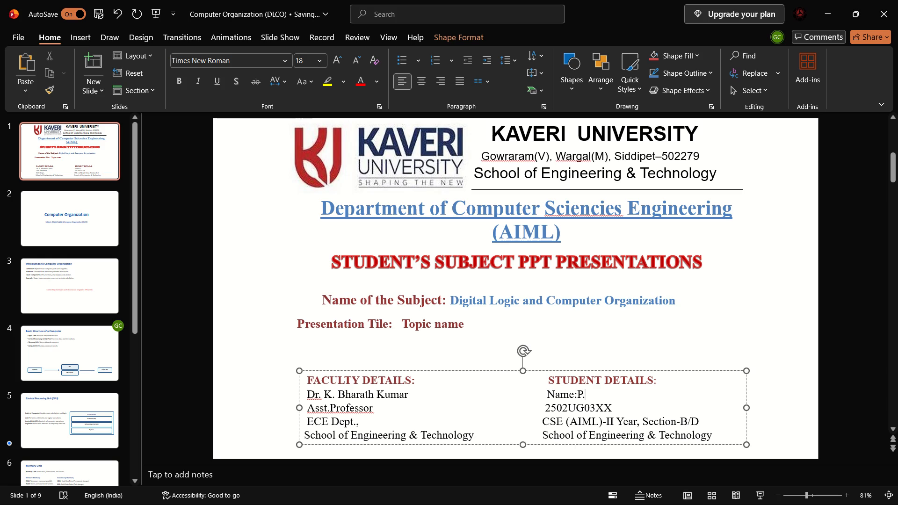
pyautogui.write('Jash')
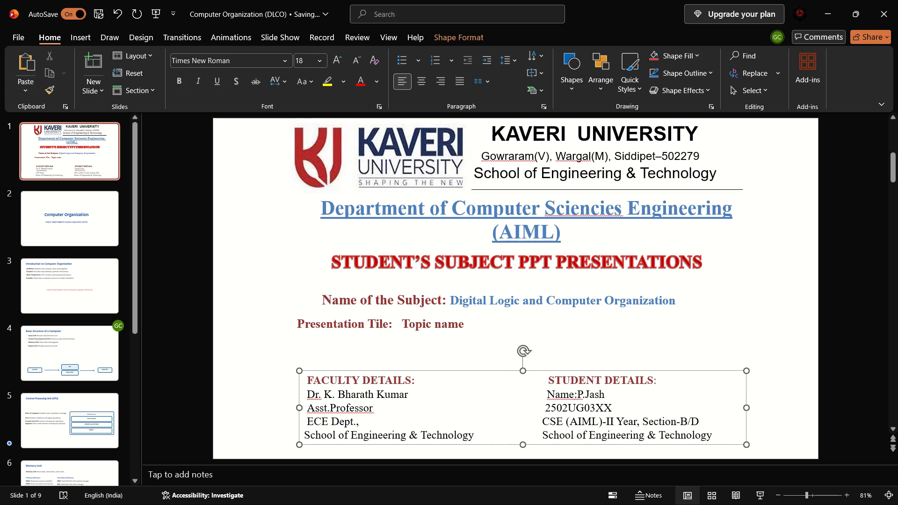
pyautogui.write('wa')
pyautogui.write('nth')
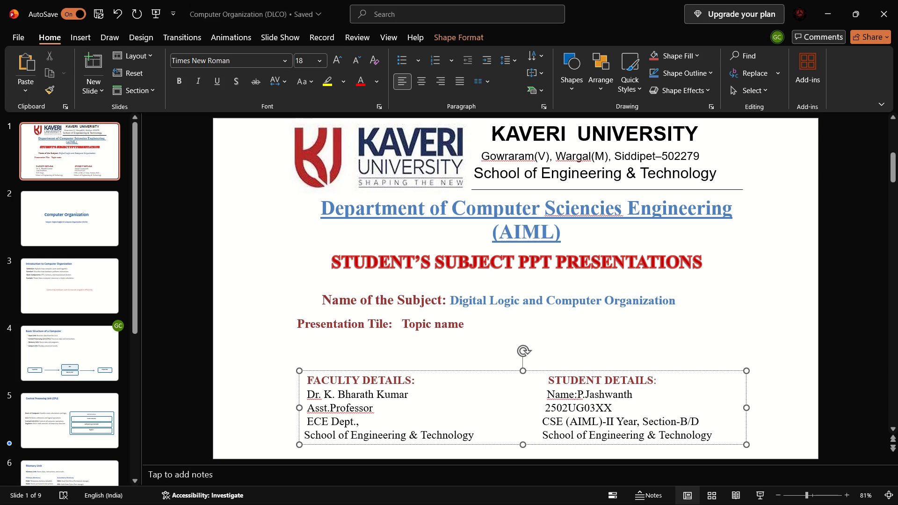
# Replace the XX placeholder in the student details with the ending of the student's roll number.
pyautogui.click(617, 413)
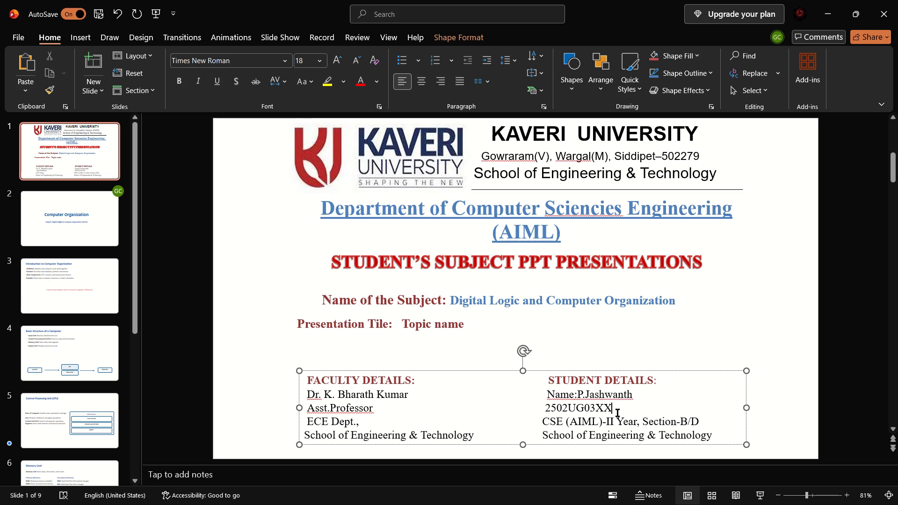
pyautogui.press('BackSpace')
pyautogui.press('BackSpace')
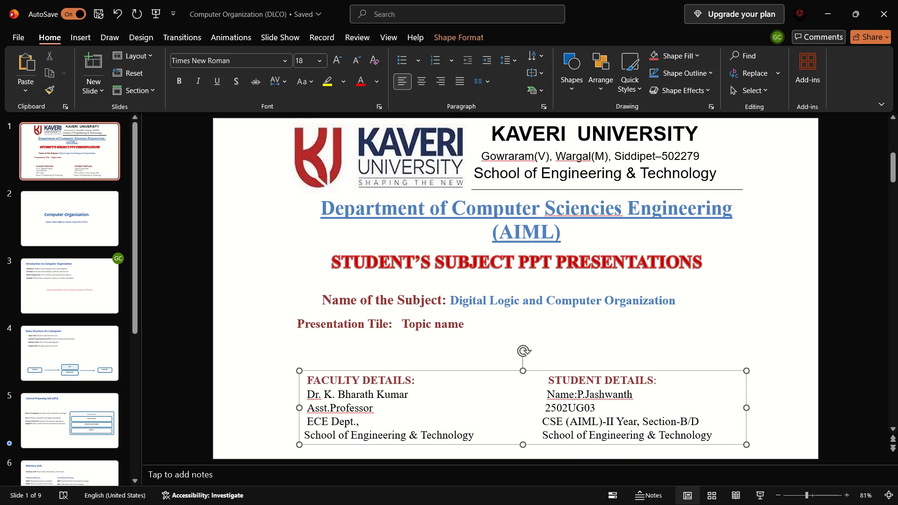
pyautogui.hotkey('shift', 'l')
pyautogui.press('8')
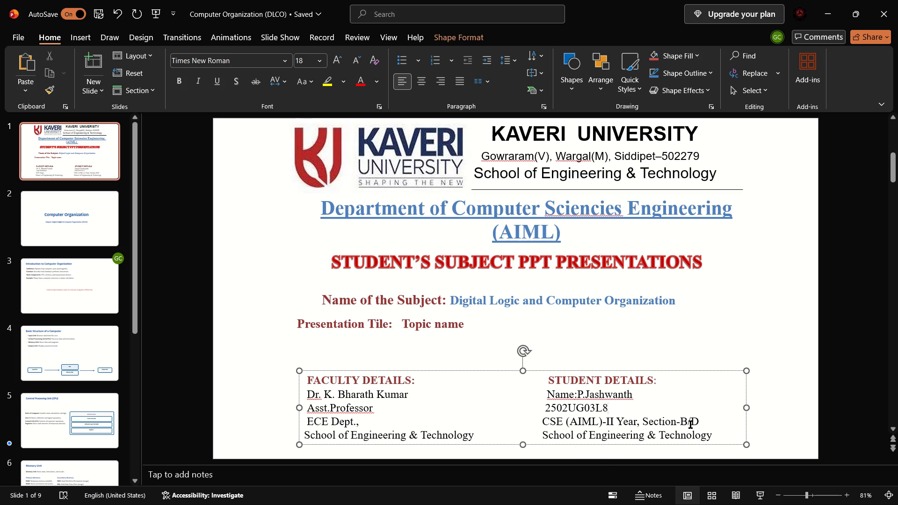
# Change the section in the student details to Section-D.
pyautogui.click(690, 425)
pyautogui.press('BackSpace')
pyautogui.press('BackSpace')
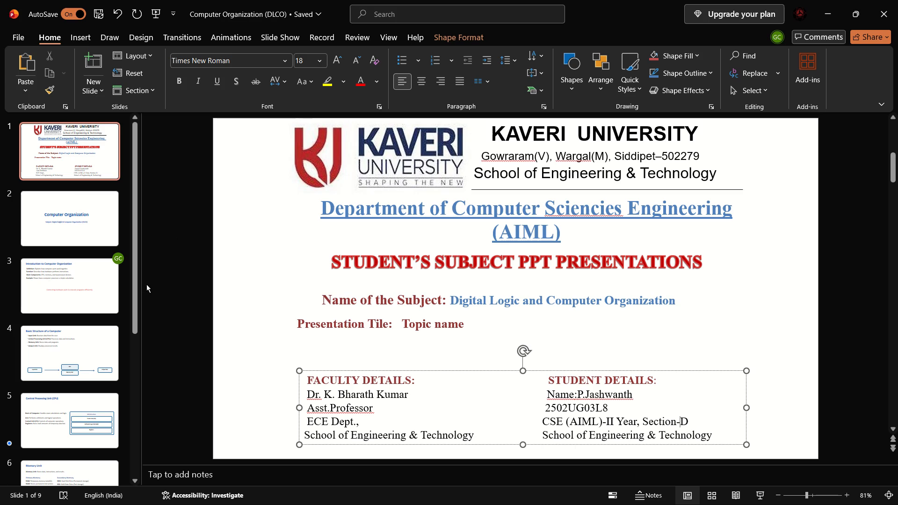
# Replace the "Topic name" placeholder on slide 1 with "Computer Organization", copied from the heading on slide 2.
pyautogui.moveTo(464, 328); pyautogui.dragTo(445, 328)
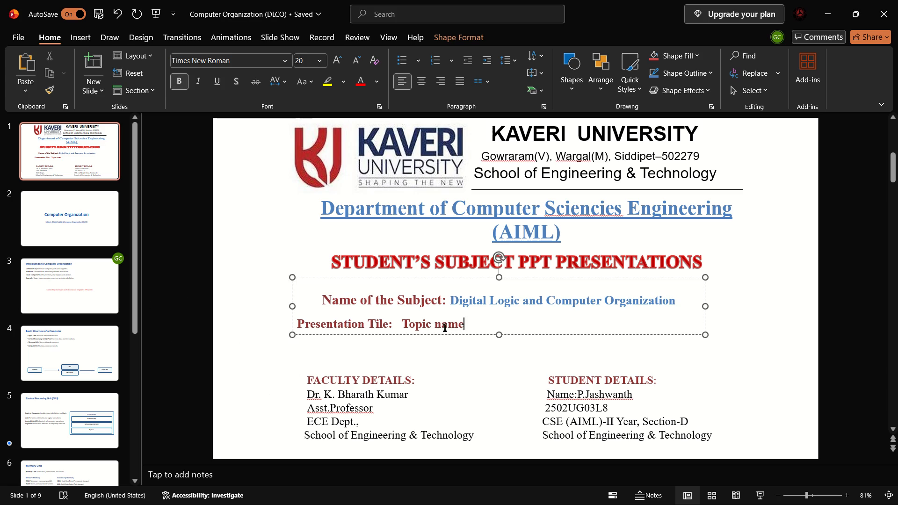
pyautogui.moveTo(445, 328); pyautogui.dragTo(408, 325)
pyautogui.press('space')
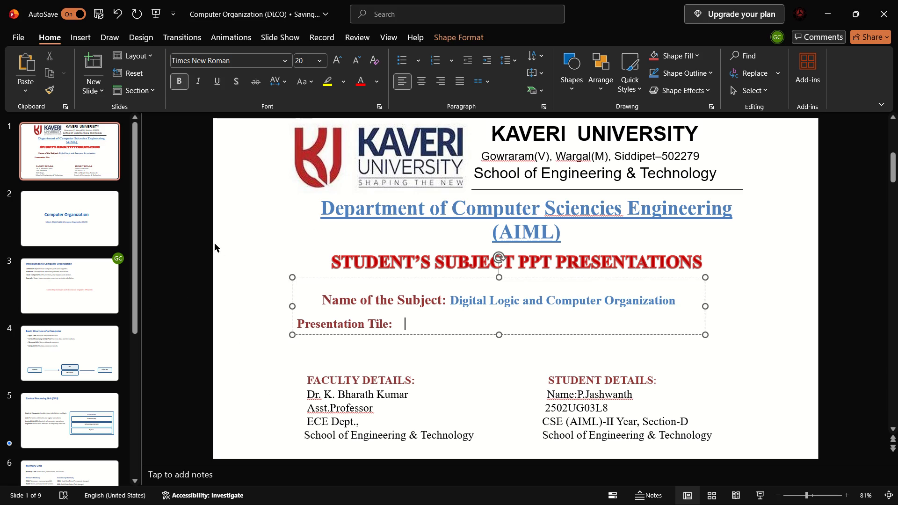
pyautogui.click(91, 211)
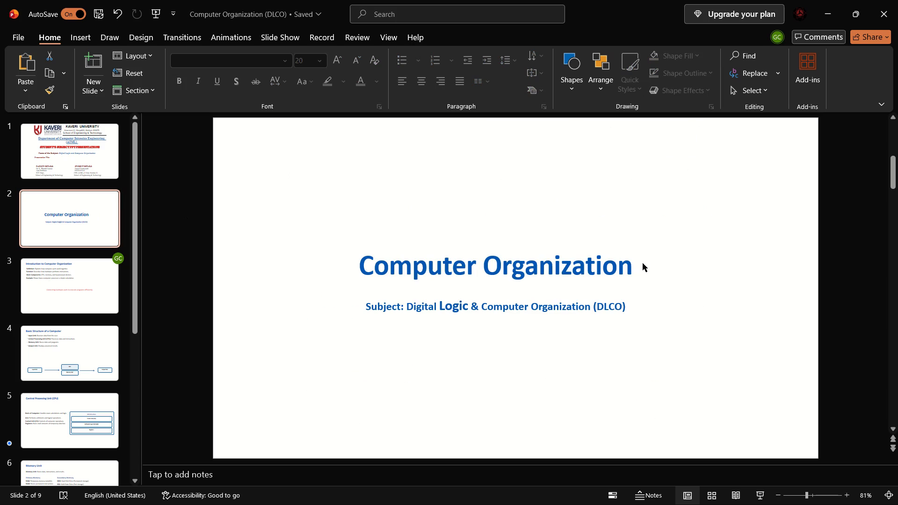
pyautogui.doubleClick(640, 263)
pyautogui.click(629, 264)
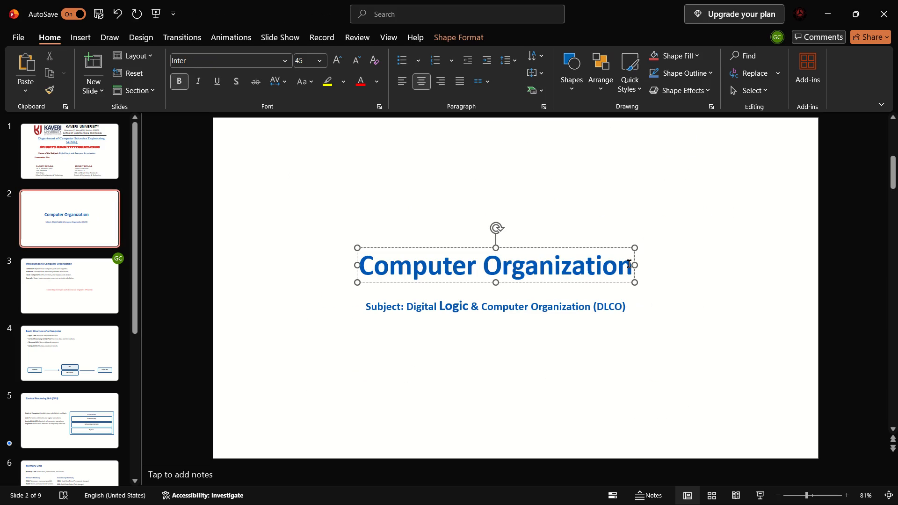
pyautogui.hotkey('ctrl', 'a')
pyautogui.hotkey('ctrl', 'c')
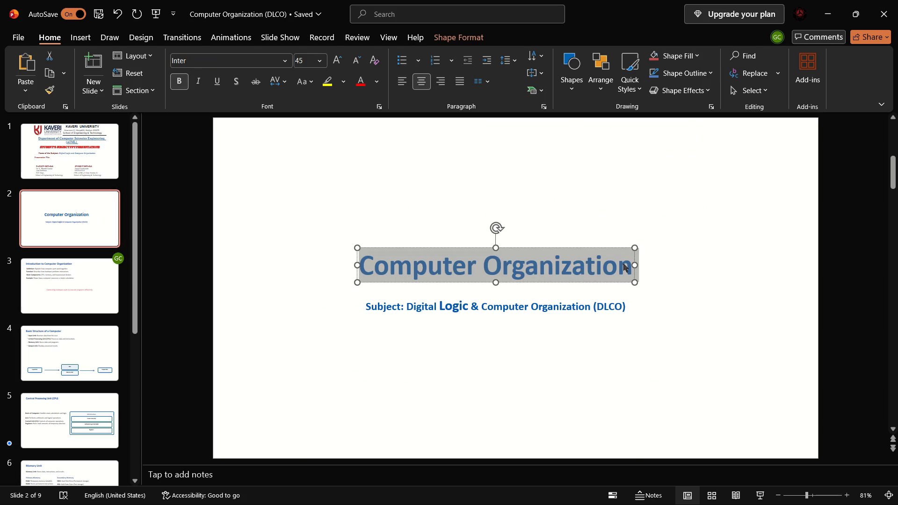
pyautogui.click(92, 142)
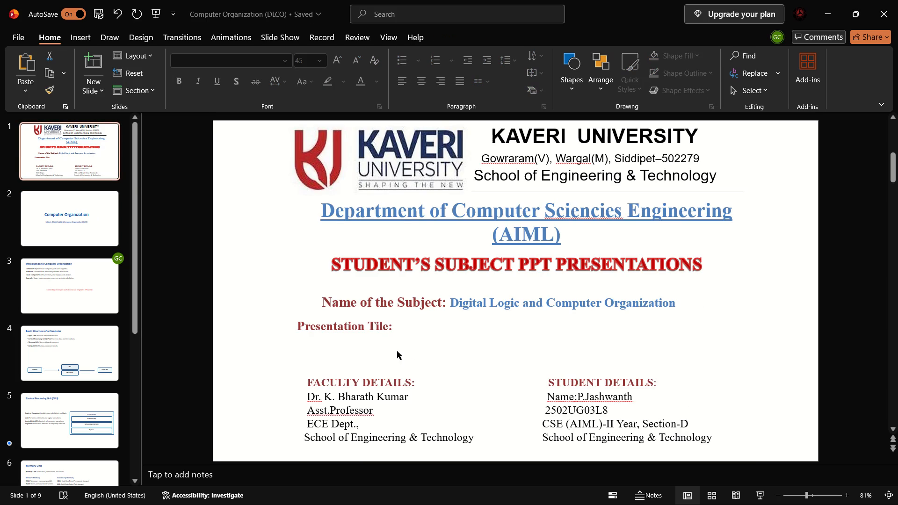
pyautogui.click(395, 330)
pyautogui.hotkey('ctrl', 'v')
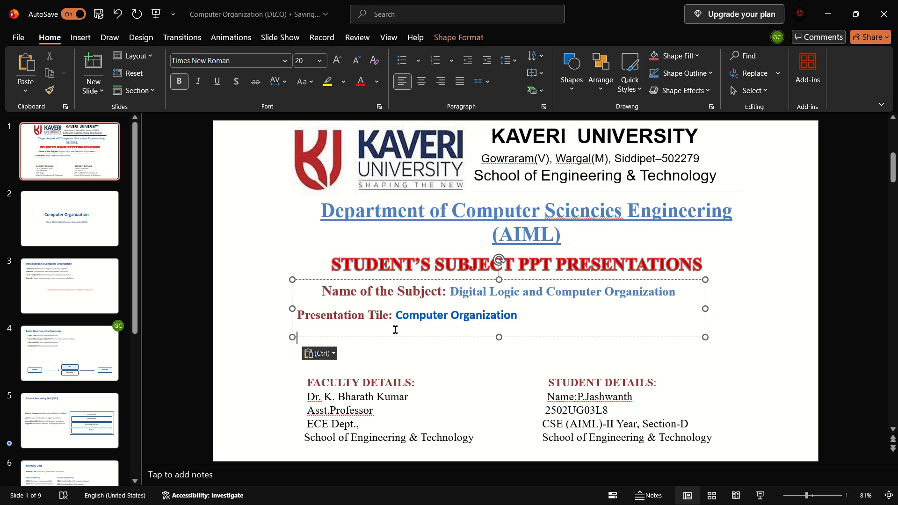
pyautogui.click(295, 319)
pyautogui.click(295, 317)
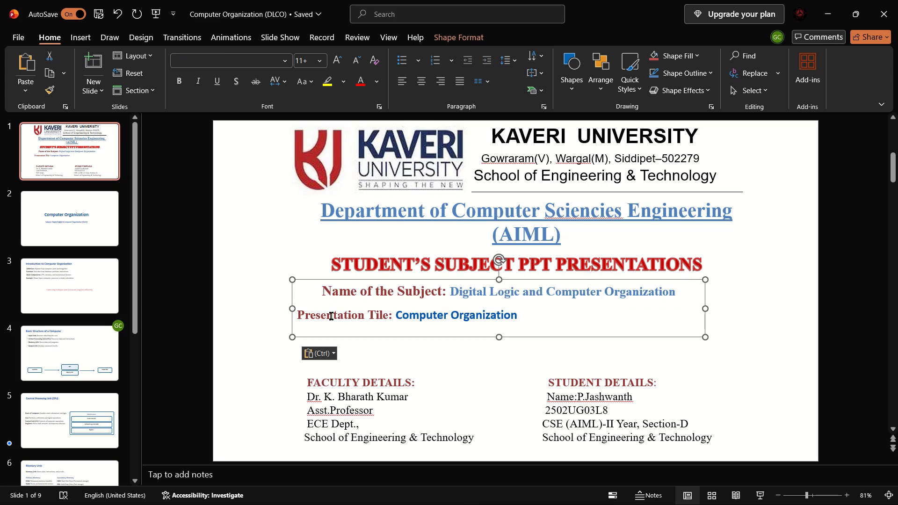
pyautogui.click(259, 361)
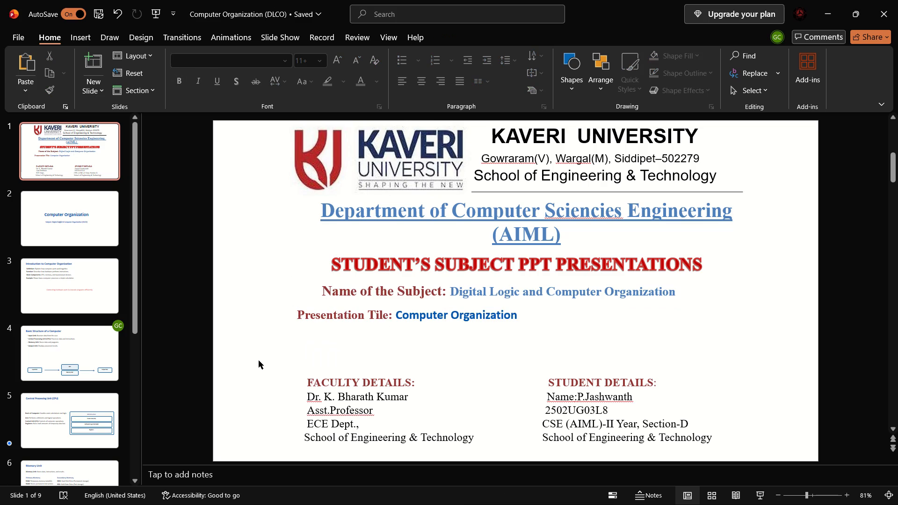
# Copy the evaluation criteria slide from the roll number (1) presentation and paste it after the title slide of the Computer Organization presentation.
pyautogui.click(86, 238)
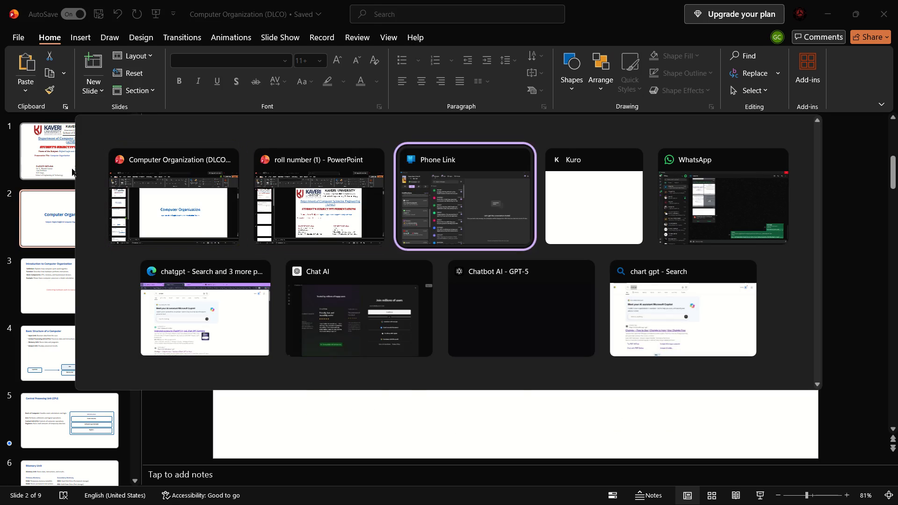
pyautogui.click(51, 245)
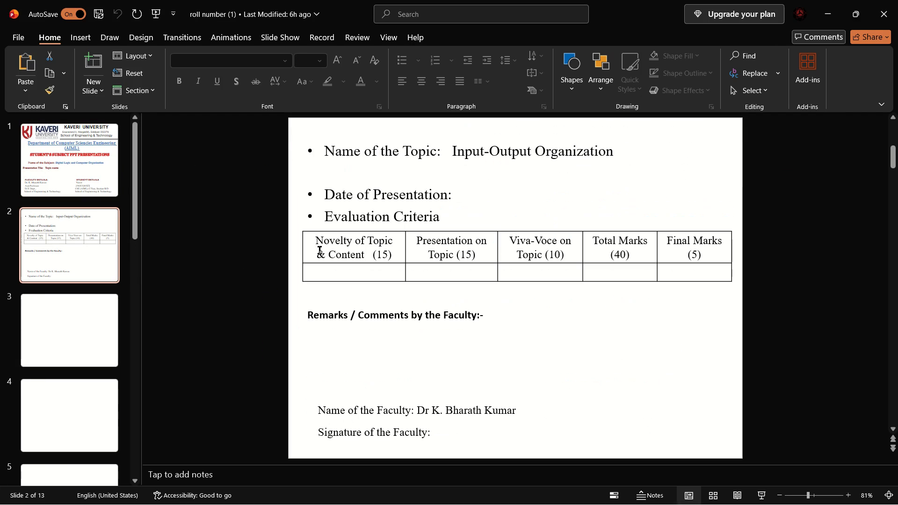
pyautogui.rightClick(108, 248)
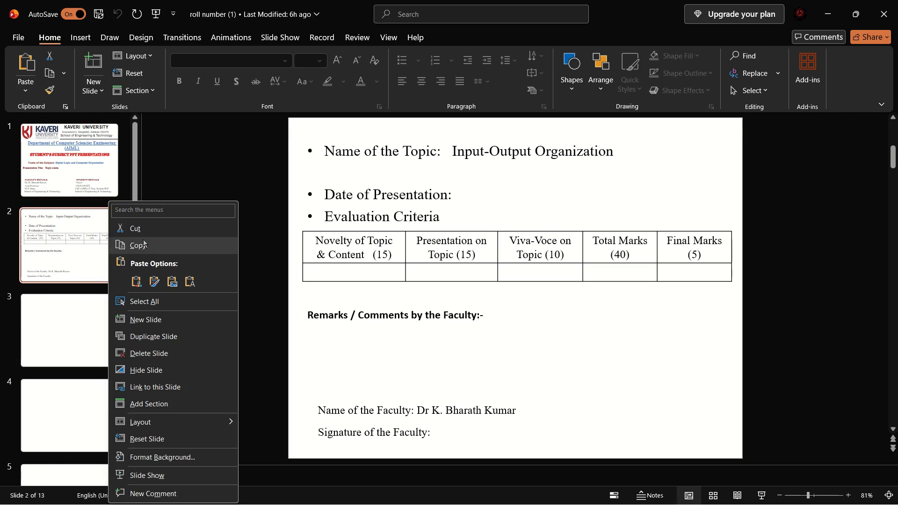
pyautogui.click(143, 239)
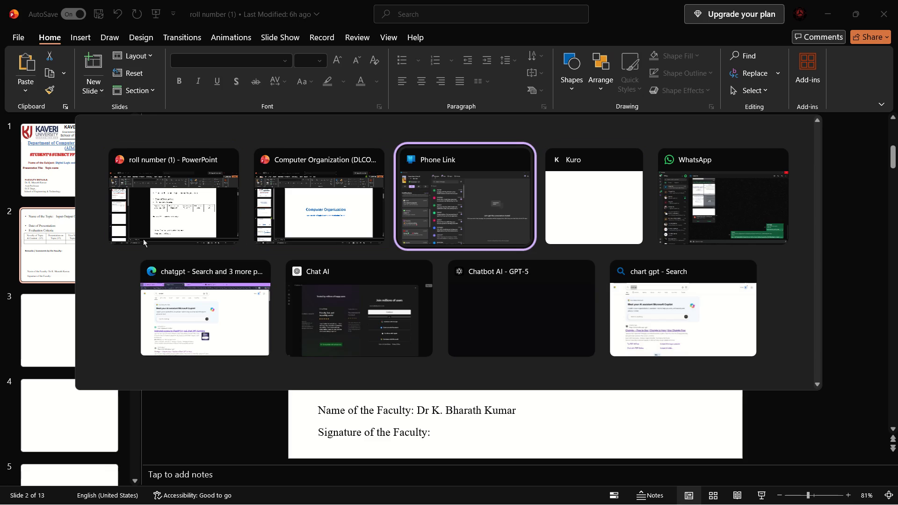
pyautogui.click(77, 156)
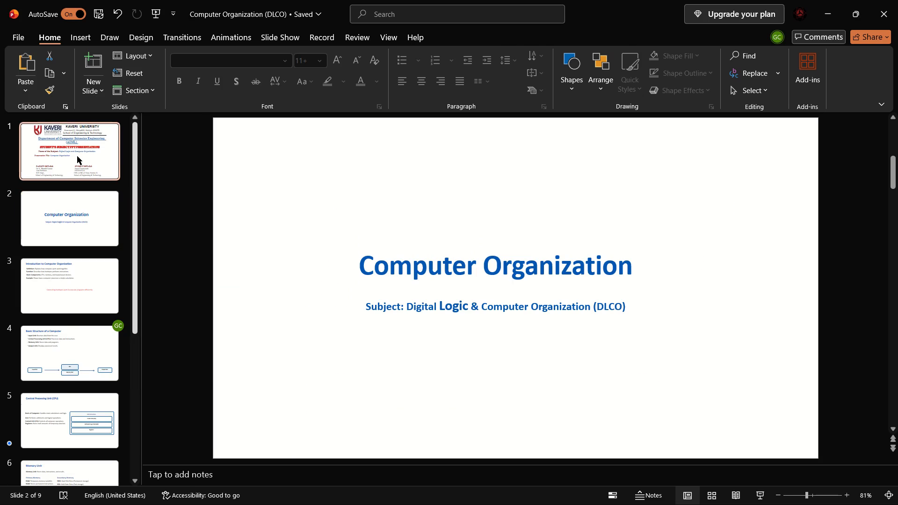
pyautogui.hotkey('ctrl', 'v')
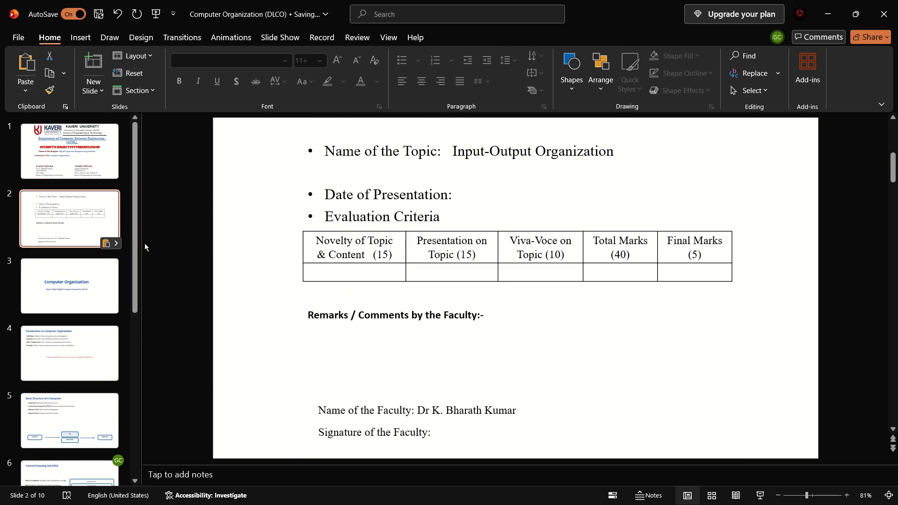
pyautogui.click(111, 240)
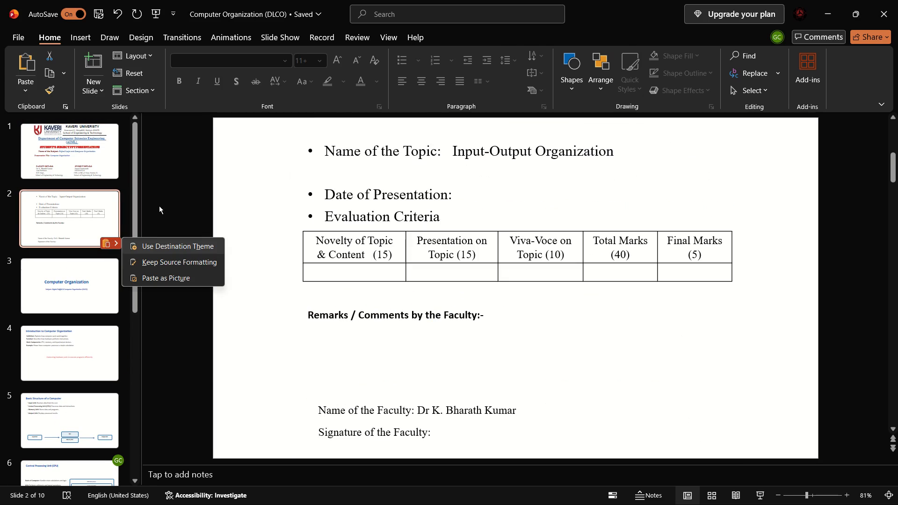
pyautogui.click(159, 206)
pyautogui.click(118, 243)
pyautogui.click(151, 255)
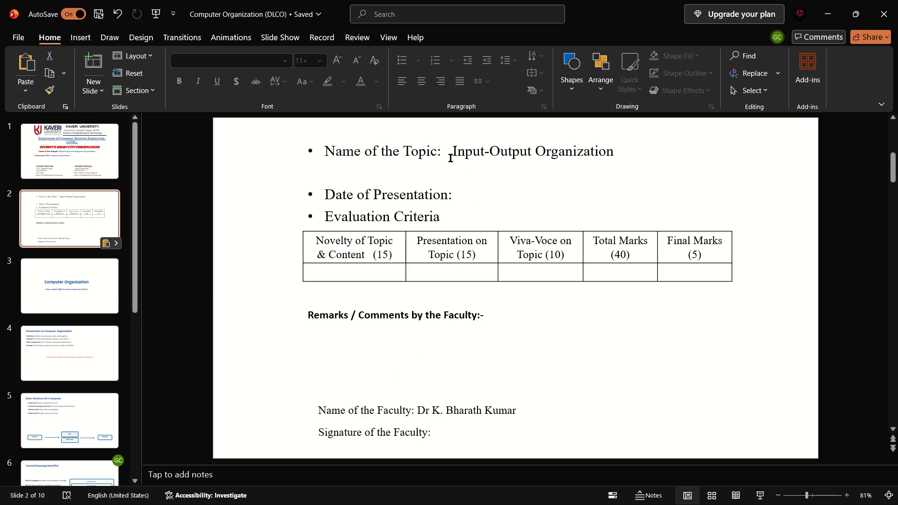
# Clear "Input-Output Organization" from the topic line on slide 2 and make its label read "Name of the Topic :-".
pyautogui.moveTo(450, 157); pyautogui.dragTo(631, 137)
pyautogui.press('space')
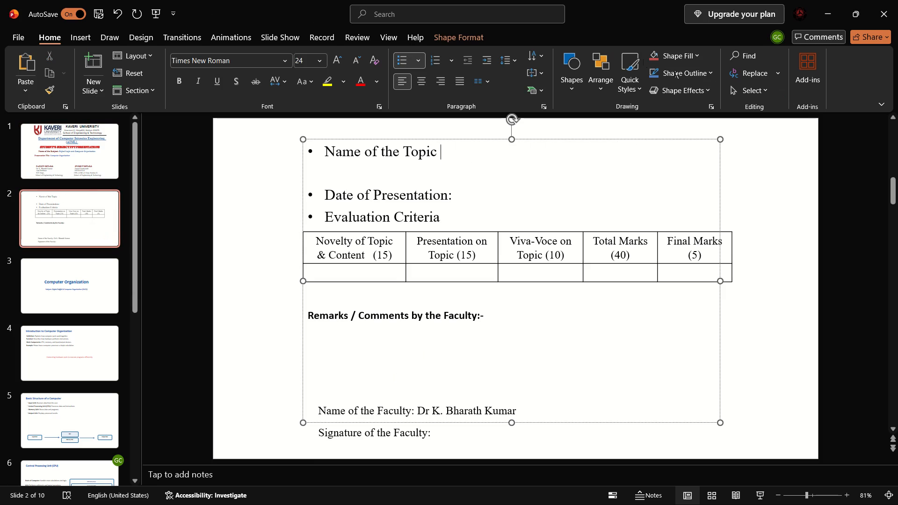
pyautogui.click(498, 192)
pyautogui.click(462, 162)
pyautogui.click(457, 151)
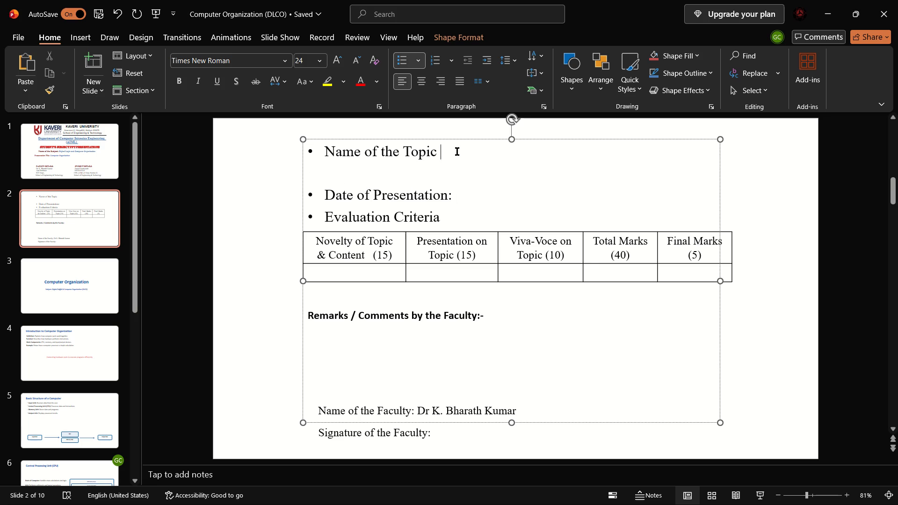
pyautogui.hotkey('shift', ':')
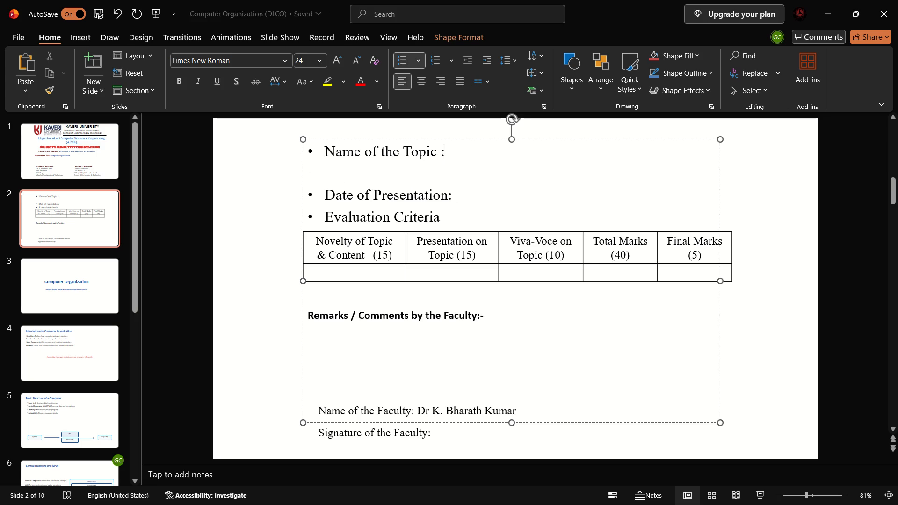
pyautogui.press('-')
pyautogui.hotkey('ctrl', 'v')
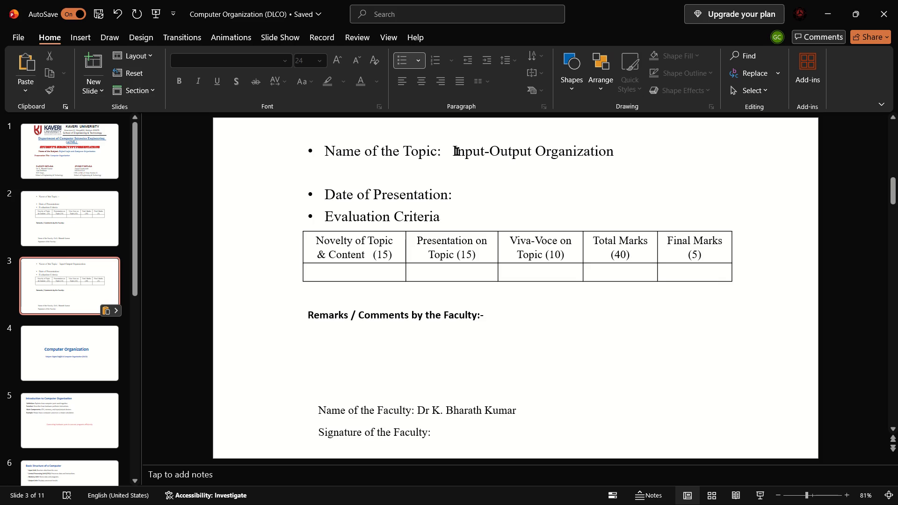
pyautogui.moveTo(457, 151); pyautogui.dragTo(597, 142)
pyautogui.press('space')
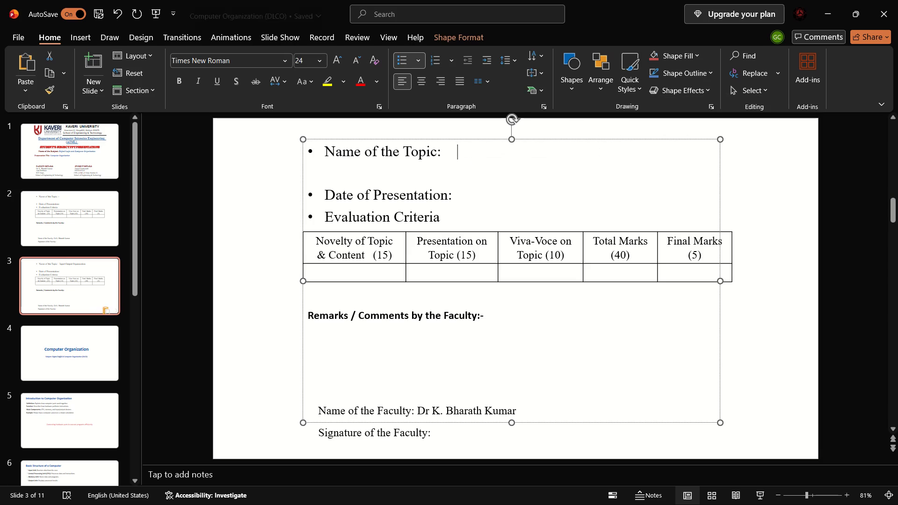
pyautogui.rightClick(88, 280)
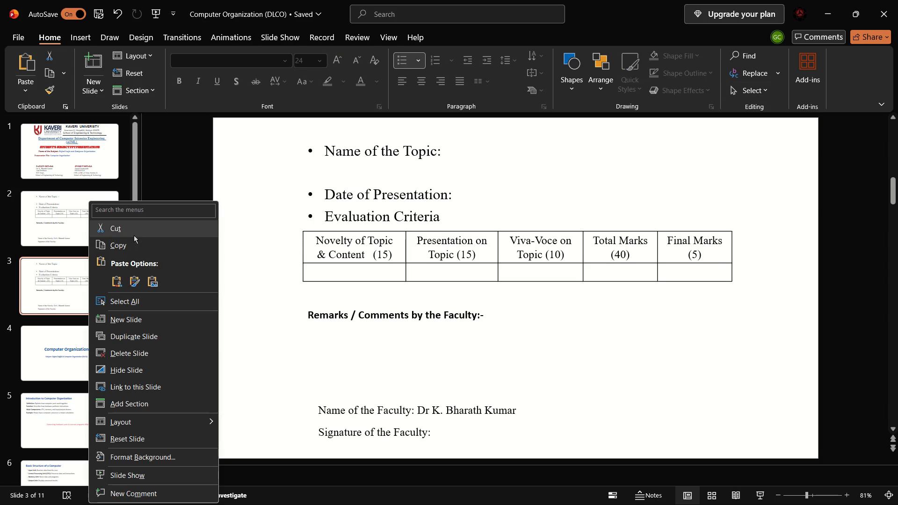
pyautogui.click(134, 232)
# Fill in the topic name on slide 2 with "Computer Organization", copied from the presentation title line on slide 1.
pyautogui.click(75, 219)
pyautogui.click(78, 148)
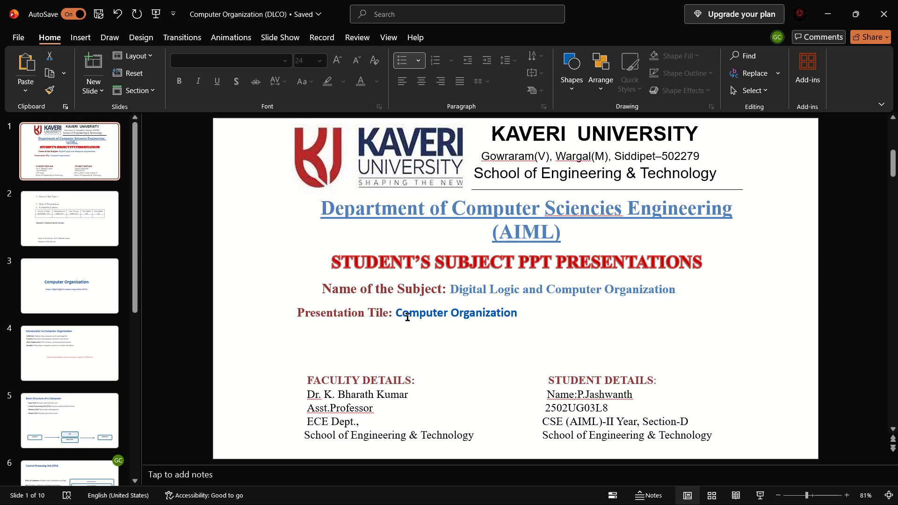
pyautogui.moveTo(398, 316); pyautogui.dragTo(500, 310)
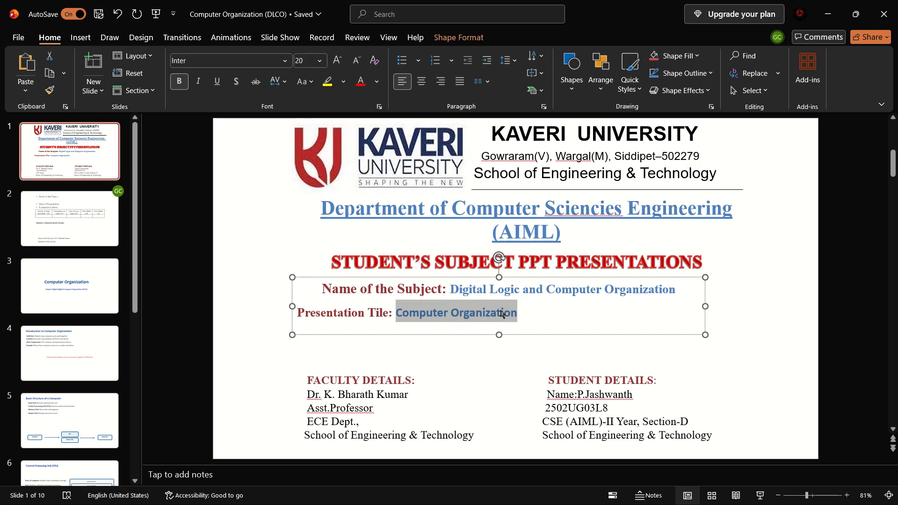
pyautogui.hotkey('ctrl', 'c')
pyautogui.click(66, 223)
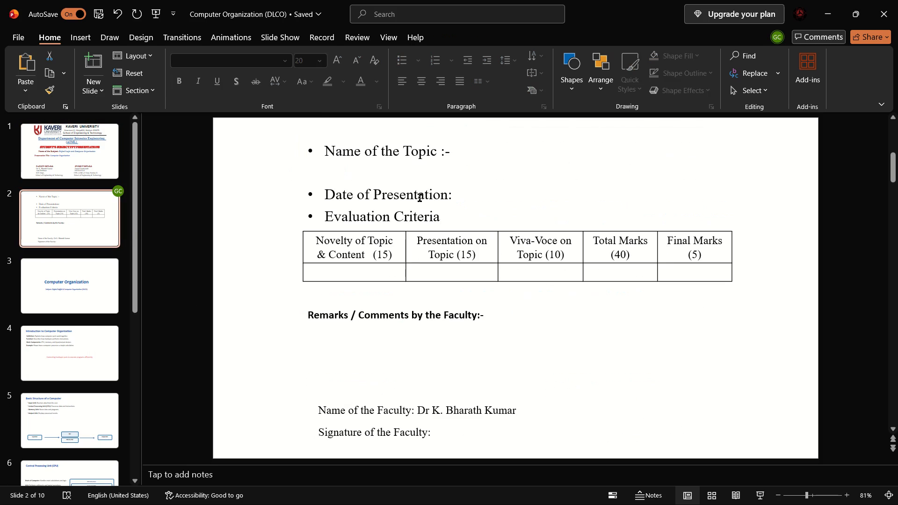
pyautogui.click(469, 155)
pyautogui.click(467, 153)
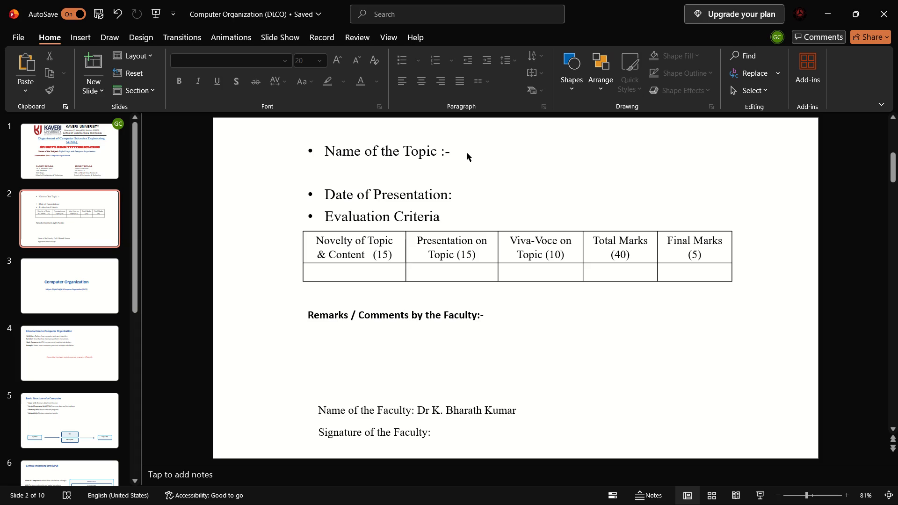
pyautogui.click(446, 151)
pyautogui.click(461, 152)
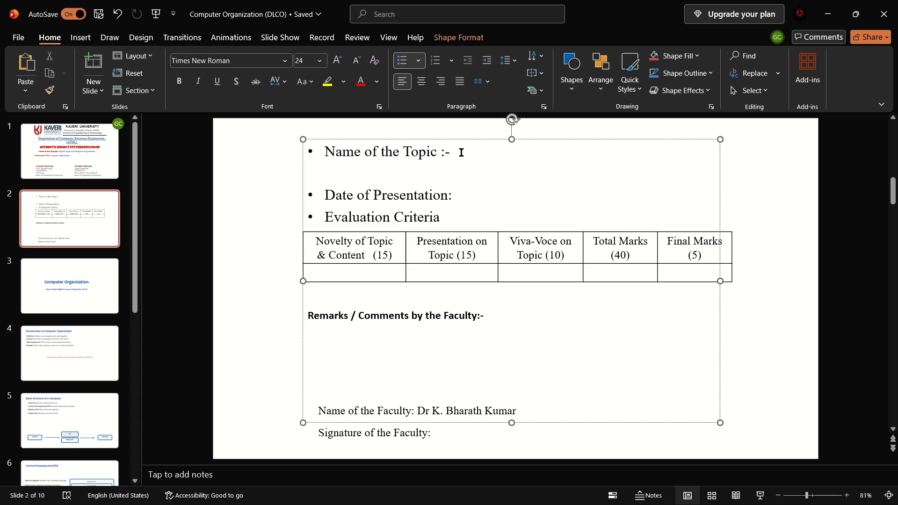
pyautogui.hotkey('ctrl', 'v')
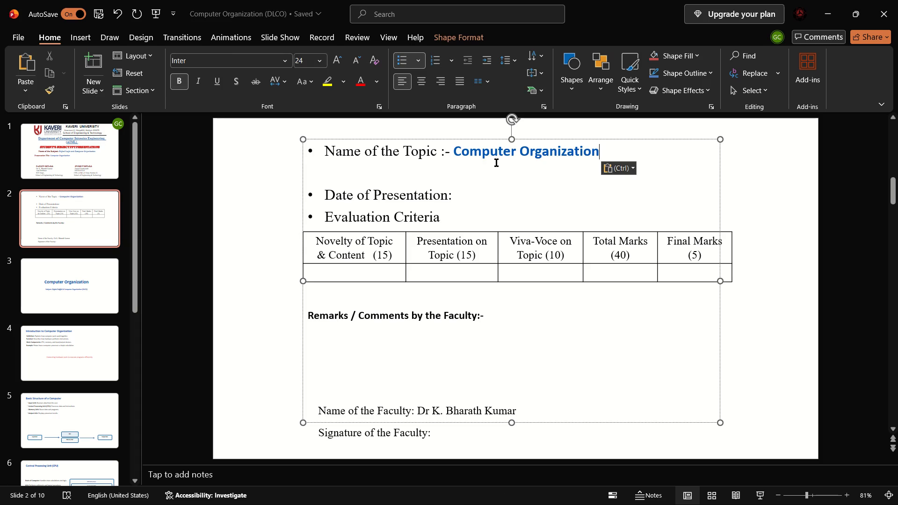
# Change the "Computer Organization" topic text on slide 2 to black and remove its bold formatting.
pyautogui.moveTo(453, 153); pyautogui.dragTo(607, 156)
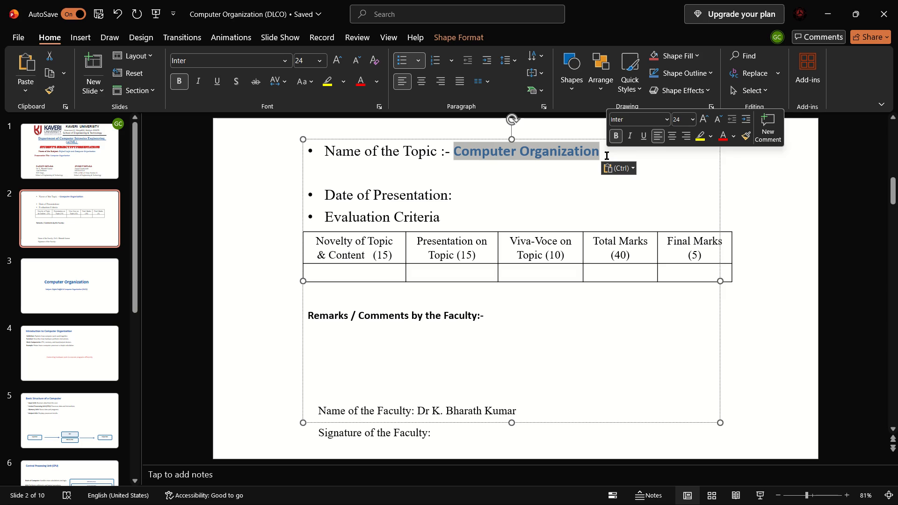
pyautogui.click(607, 156)
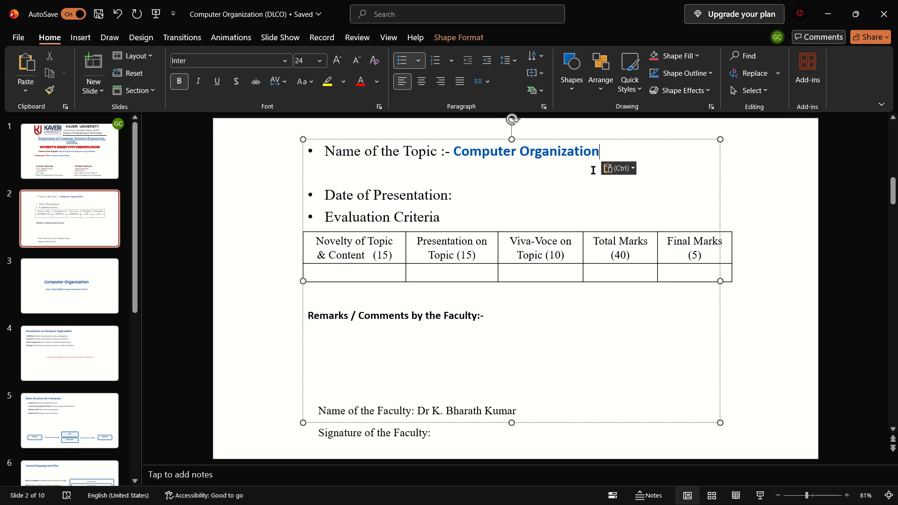
pyautogui.moveTo(599, 152); pyautogui.dragTo(472, 158)
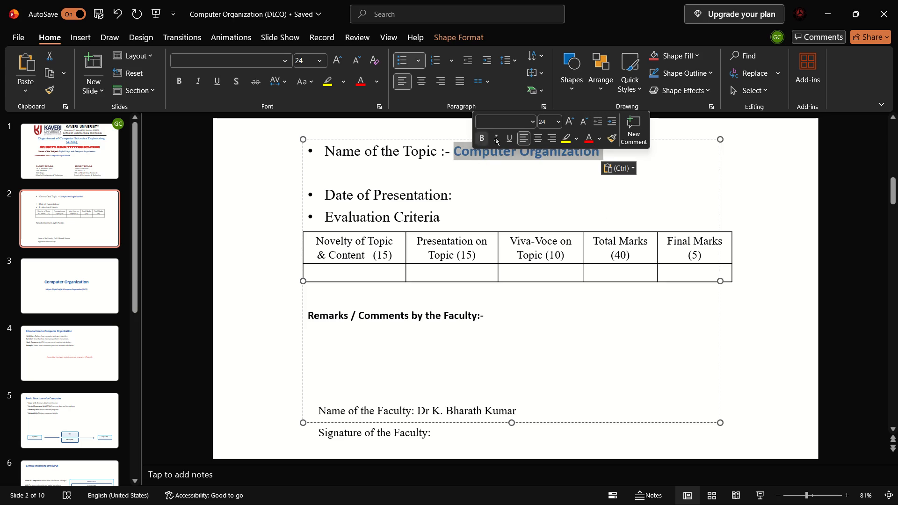
pyautogui.click(597, 139)
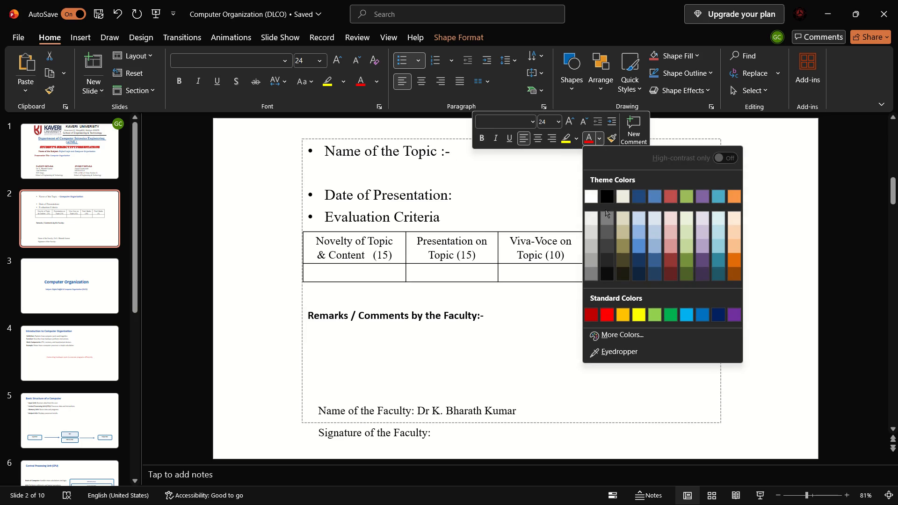
pyautogui.click(606, 205)
pyautogui.click(608, 195)
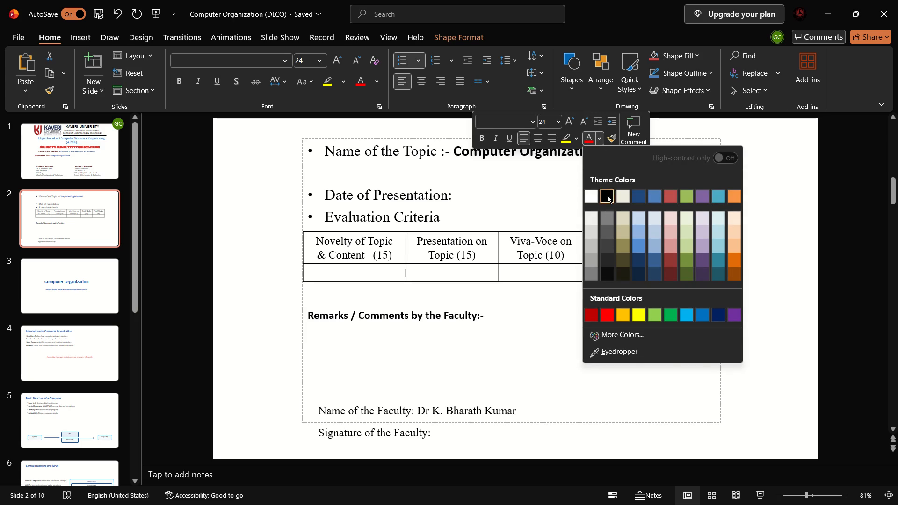
pyautogui.click(485, 140)
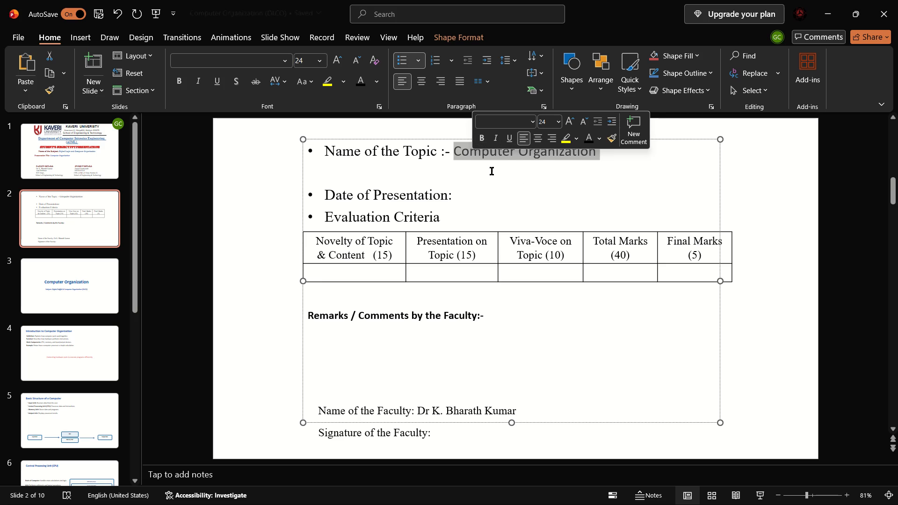
pyautogui.click(501, 183)
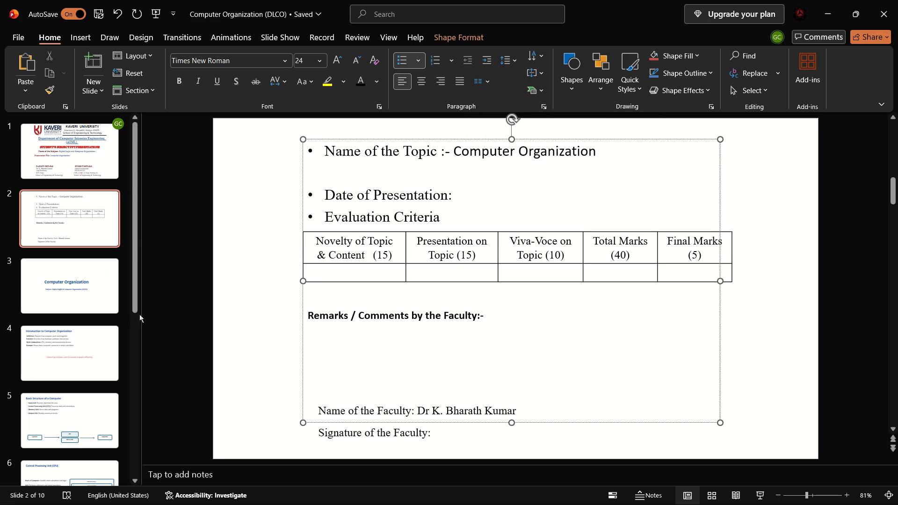
# Copy the "References:-" slide from the roll number (1) presentation and paste it after the Conclusion slide of the Computer Organization presentation.
pyautogui.moveTo(134, 311); pyautogui.dragTo(151, 447)
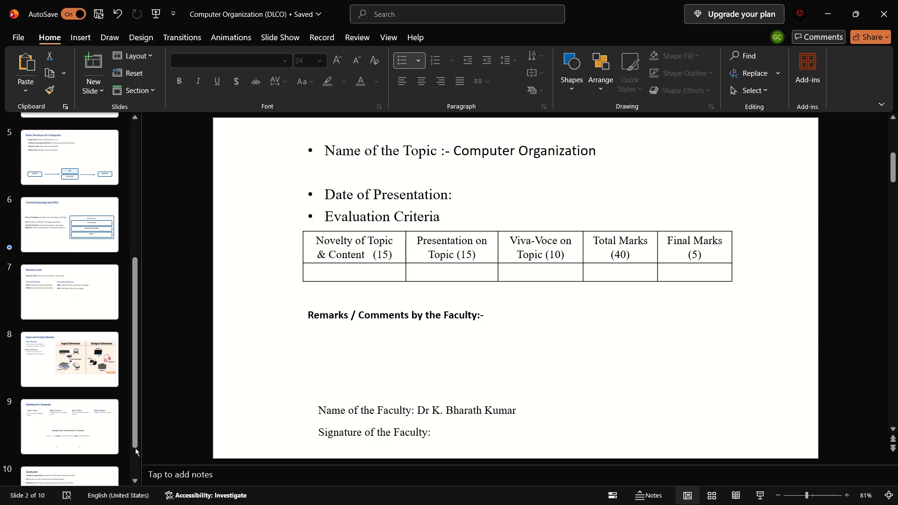
pyautogui.moveTo(134, 447); pyautogui.dragTo(136, 494)
pyautogui.moveTo(89, 483); pyautogui.dragTo(87, 454)
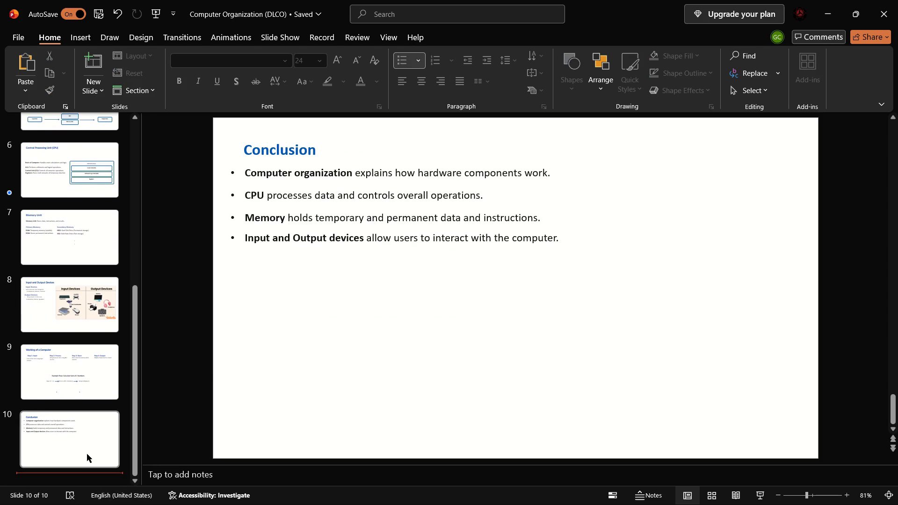
pyautogui.moveTo(87, 454); pyautogui.dragTo(87, 454)
pyautogui.click(87, 454)
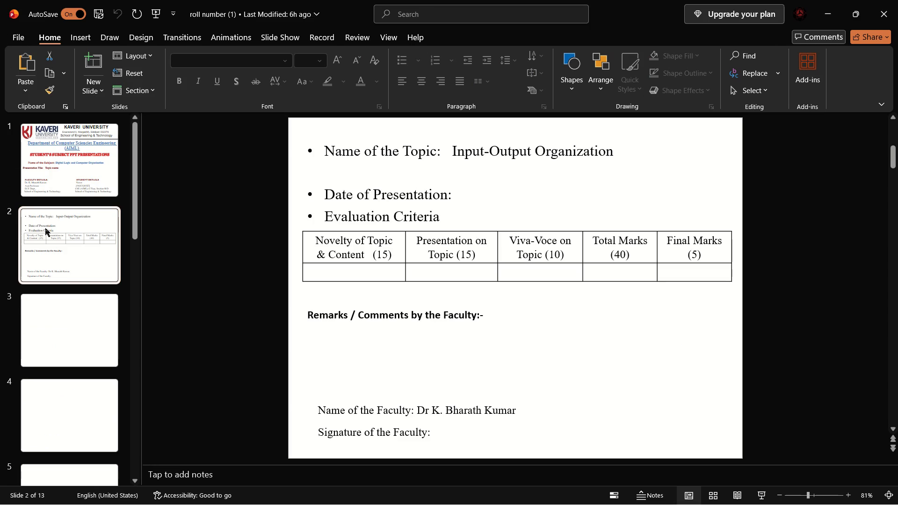
pyautogui.scroll(-6, 45, 228)
pyautogui.moveTo(141, 228); pyautogui.dragTo(134, 240)
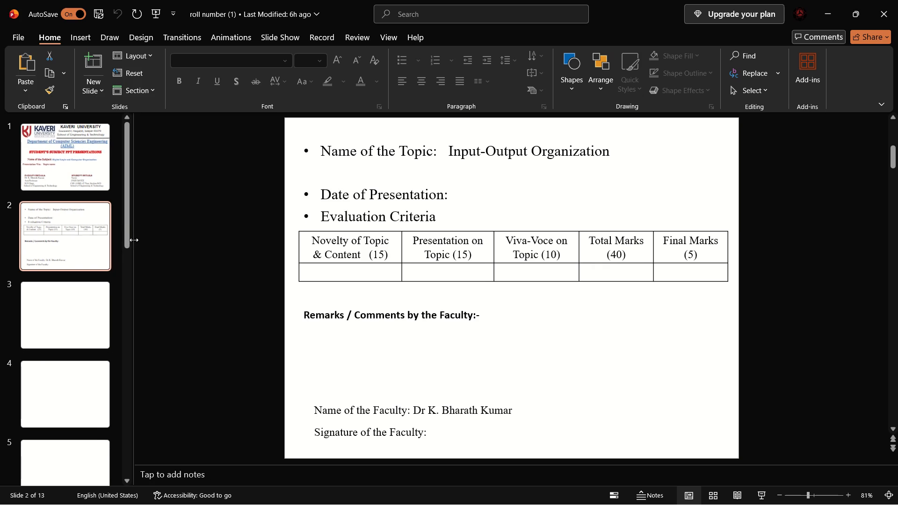
pyautogui.moveTo(134, 240); pyautogui.dragTo(135, 238)
pyautogui.moveTo(126, 242); pyautogui.dragTo(138, 451)
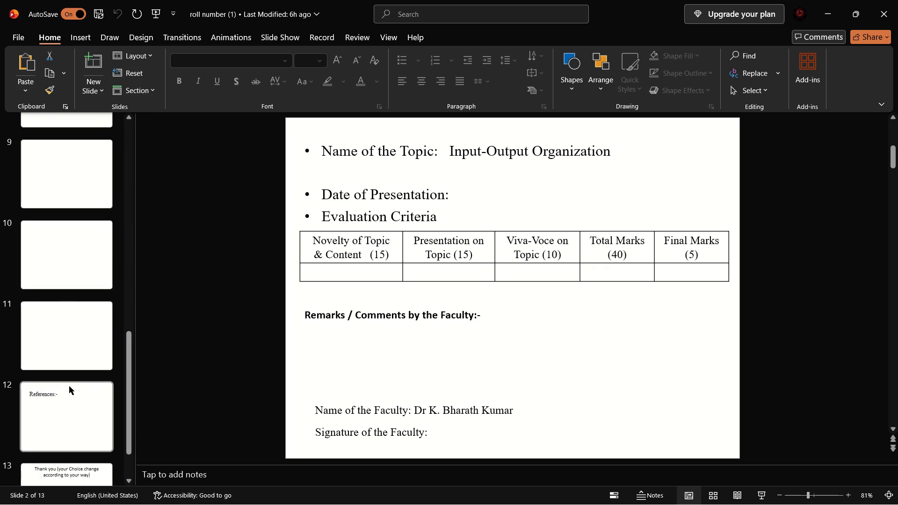
pyautogui.rightClick(64, 409)
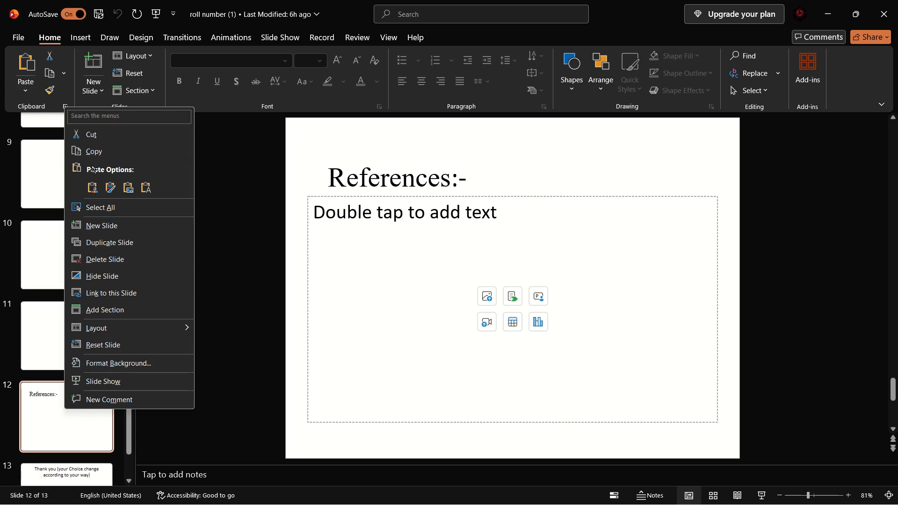
pyautogui.click(92, 152)
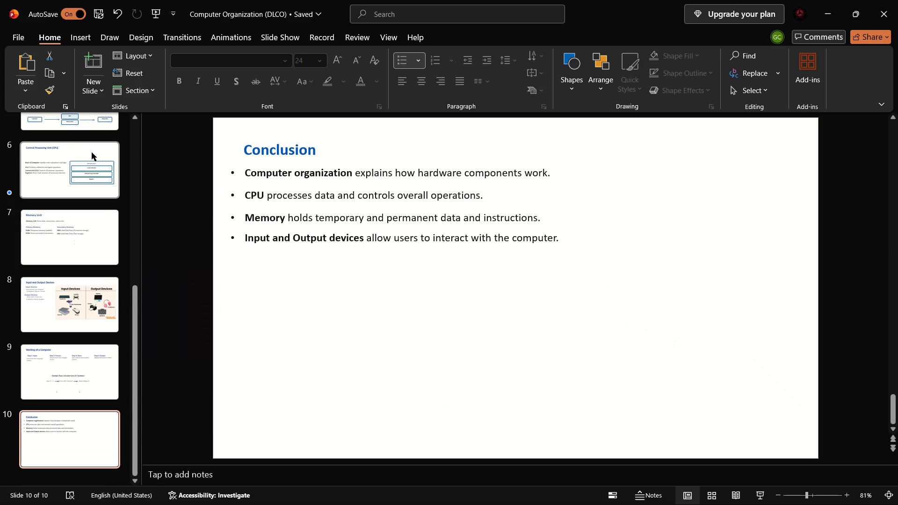
pyautogui.click(80, 431)
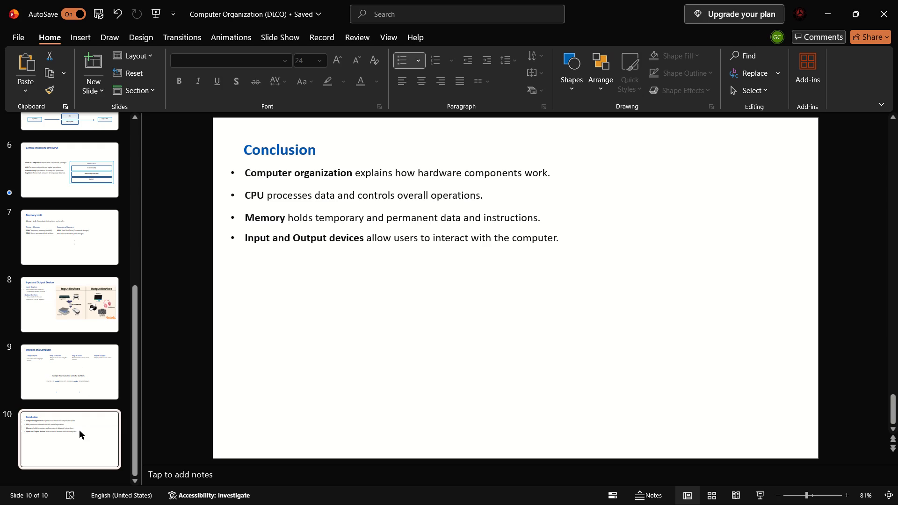
pyautogui.hotkey('ctrl', 'v')
pyautogui.click(211, 416)
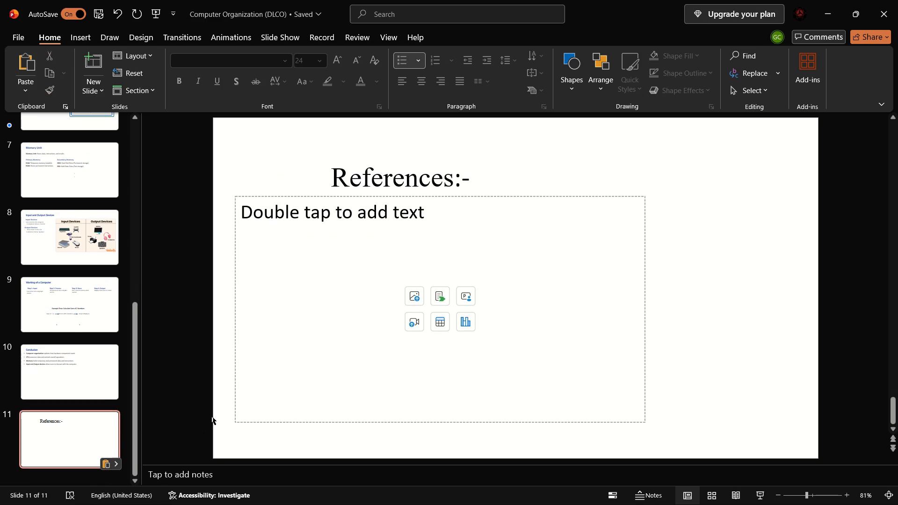
# Move the "References:-" title on slide 11 to the slide's upper-left corner, above the content placeholder.
pyautogui.click(342, 177)
pyautogui.moveTo(363, 145); pyautogui.dragTo(271, 124)
pyautogui.click(286, 232)
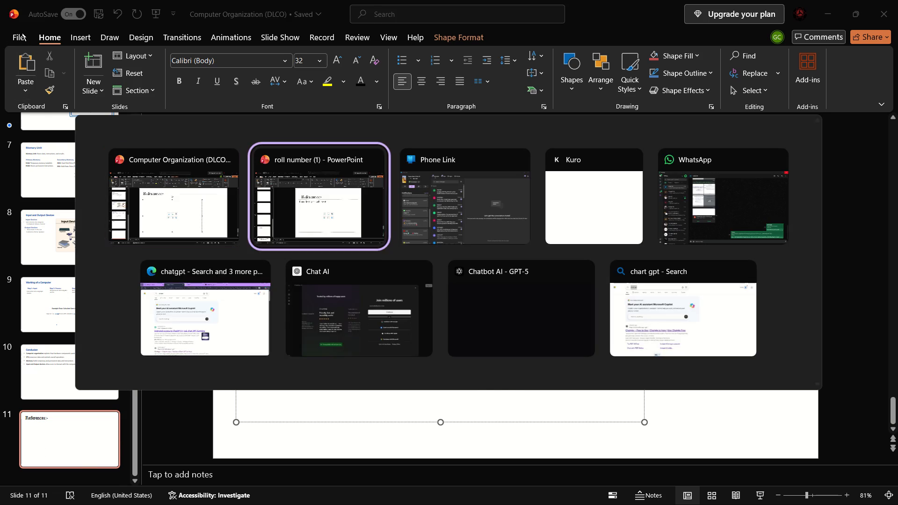
# Copy the "Thank you" slide from the roll number (1) presentation and paste it after the References slide of the Computer Organization presentation.
pyautogui.click(57, 468)
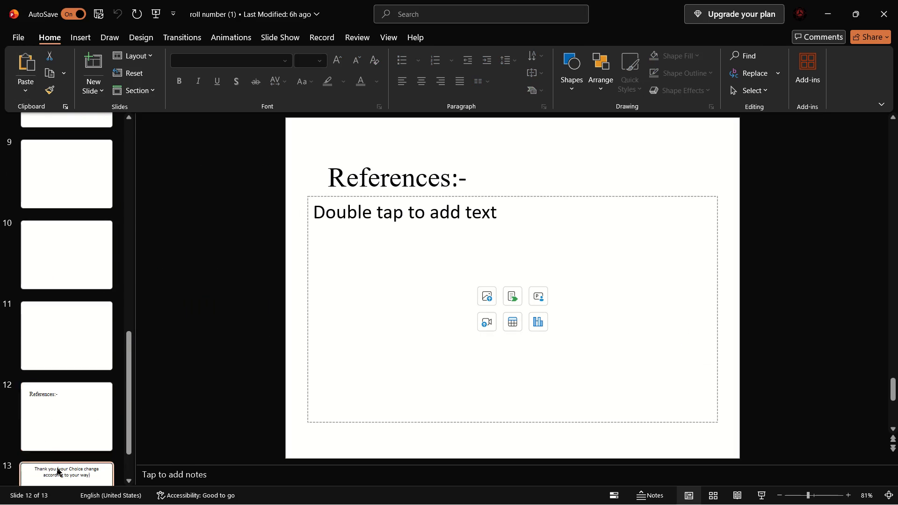
pyautogui.rightClick(375, 285)
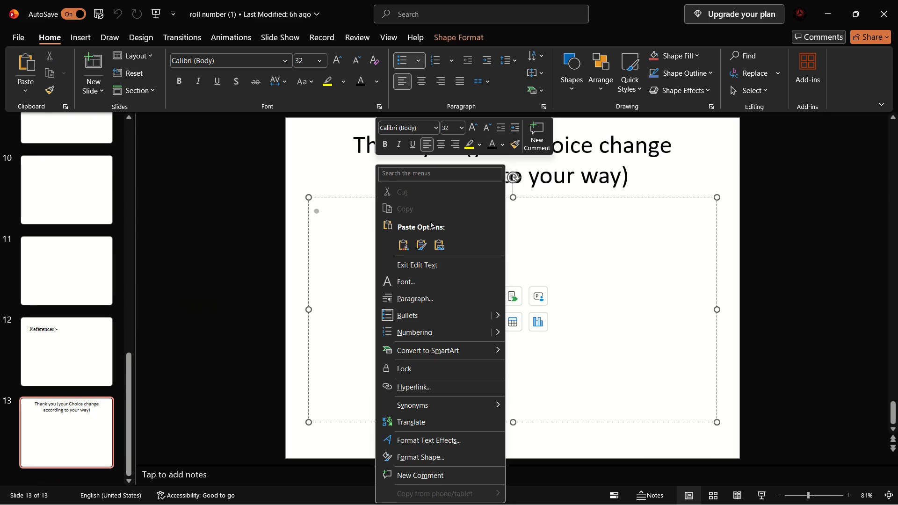
pyautogui.rightClick(81, 418)
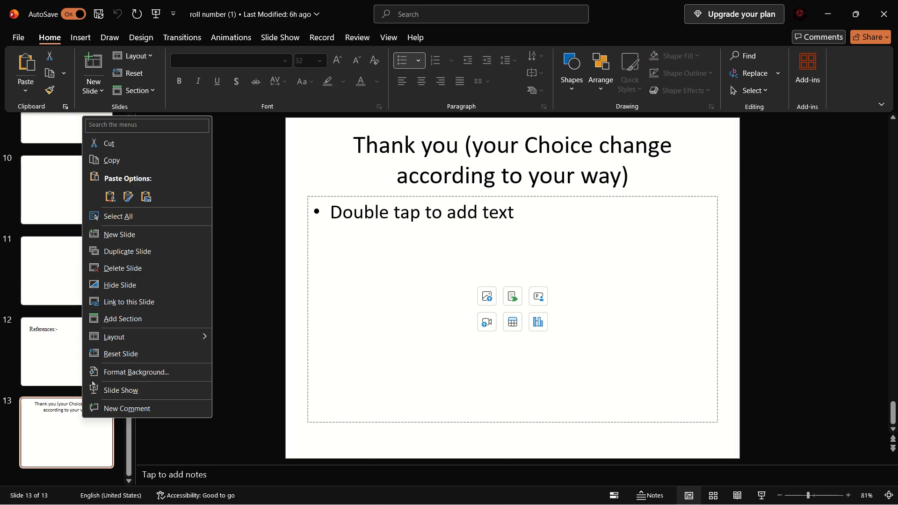
pyautogui.click(149, 161)
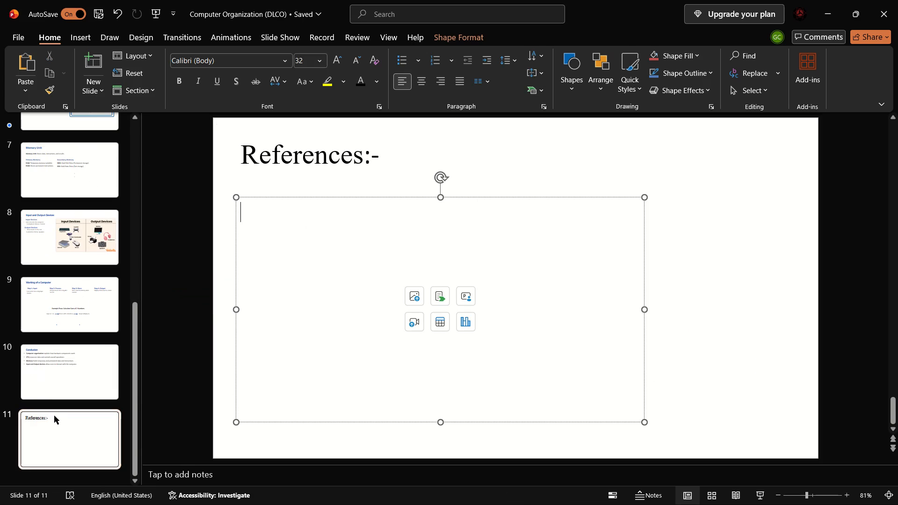
pyautogui.hotkey('ctrl', 'v')
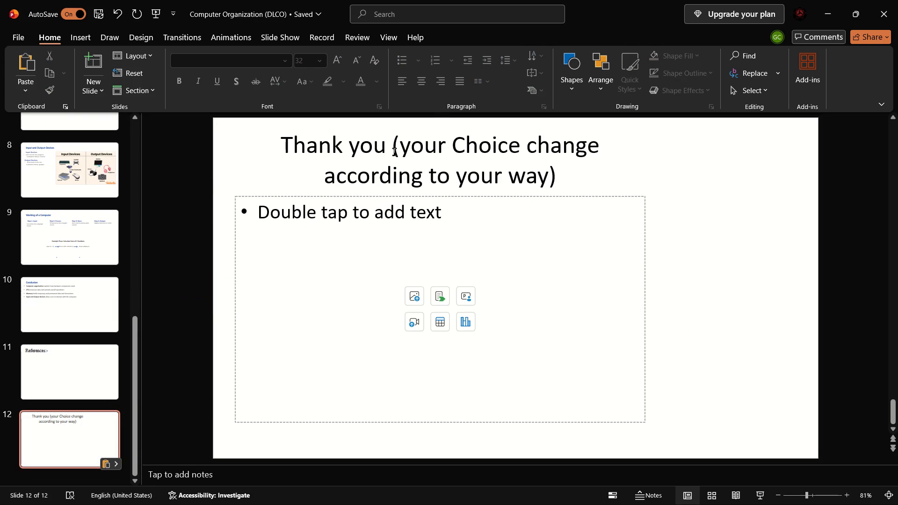
# Remove "(your Choice change according to your way)" from the title on slide 12, leaving only "Thank you".
pyautogui.moveTo(394, 152); pyautogui.dragTo(569, 176)
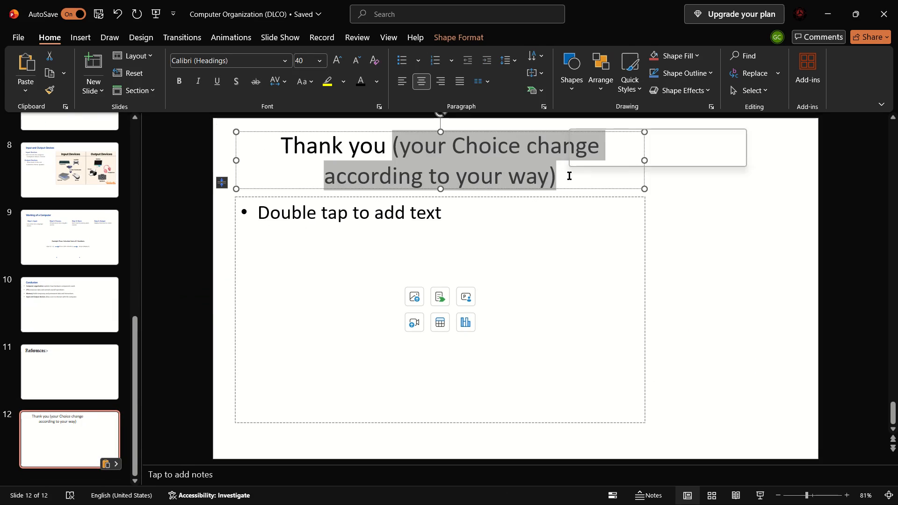
pyautogui.press('space')
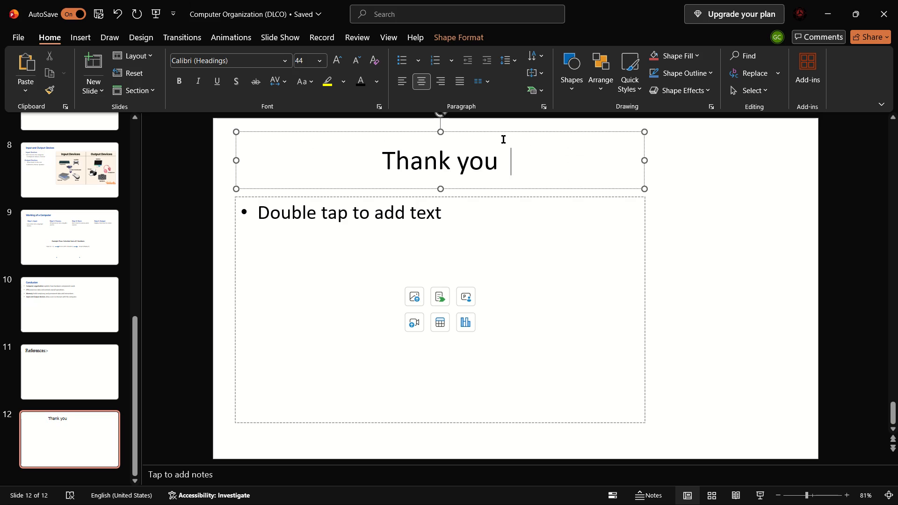
# Remove the empty content placeholder below the "Thank you" title on slide 12.
pyautogui.click(424, 228)
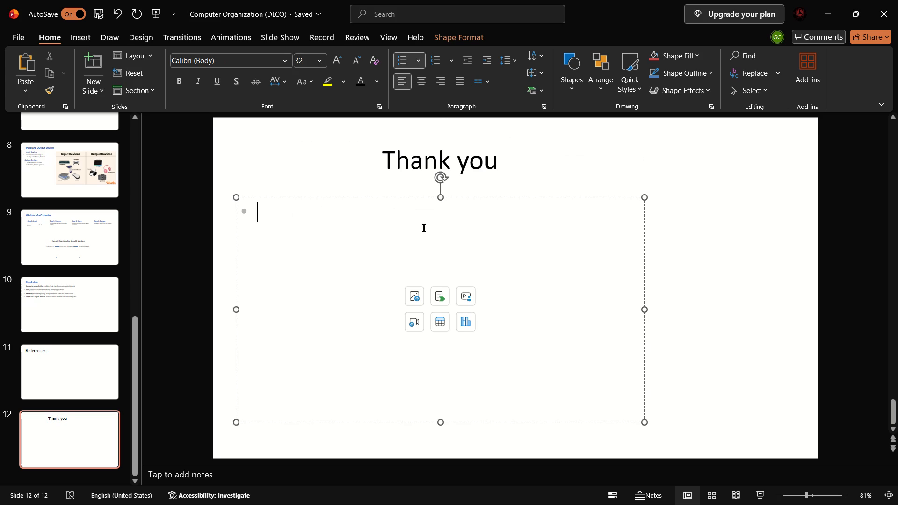
pyautogui.hotkey('ctrl', 'x')
pyautogui.hotkey('ctrl', 'x')
pyautogui.hotkey('ctrl', 'x')
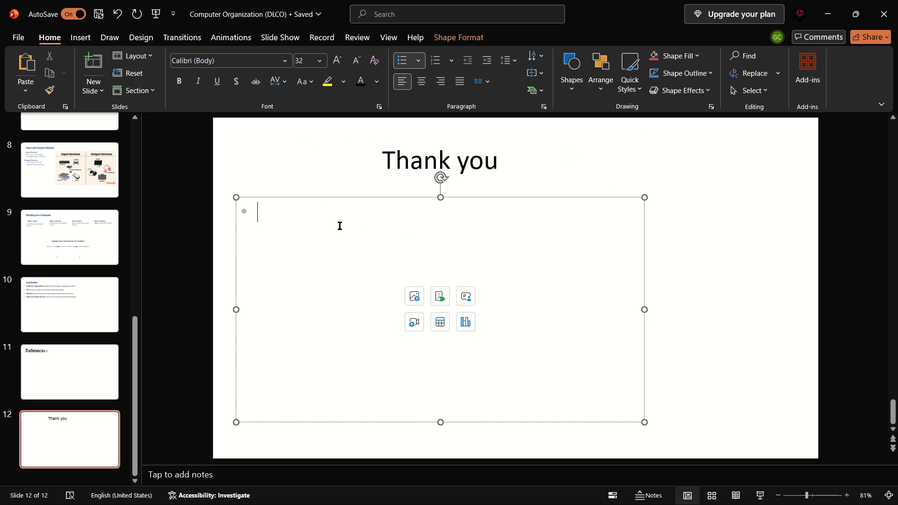
pyautogui.rightClick(329, 223)
pyautogui.moveTo(304, 211); pyautogui.dragTo(304, 207)
pyautogui.moveTo(304, 207); pyautogui.dragTo(298, 197)
pyautogui.moveTo(298, 197); pyautogui.dragTo(311, 364)
pyautogui.rightClick(311, 364)
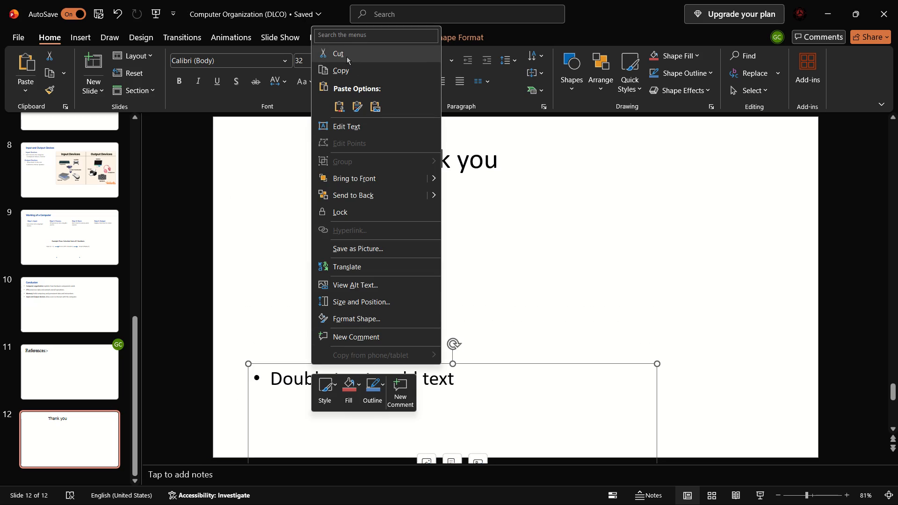
pyautogui.click(347, 57)
# Move the "Thank you" title down to the middle area of slide 12.
pyautogui.click(453, 137)
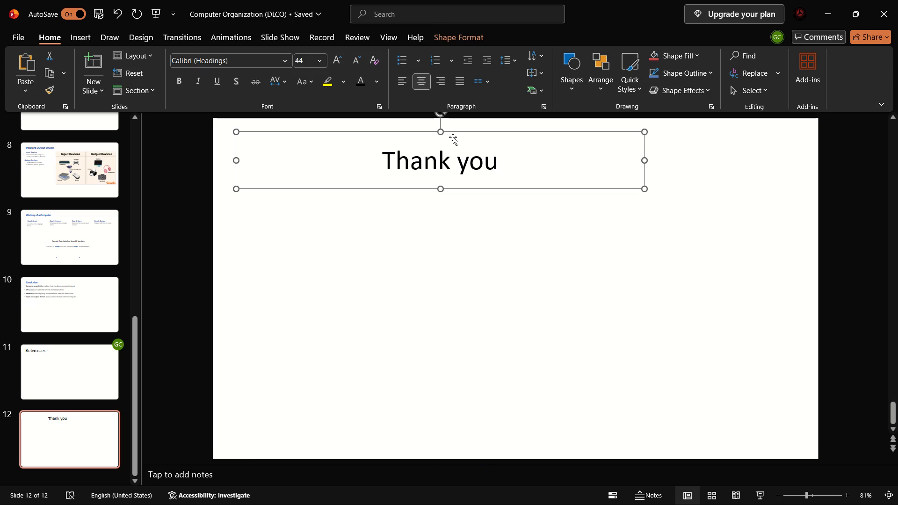
pyautogui.moveTo(457, 132); pyautogui.dragTo(503, 278)
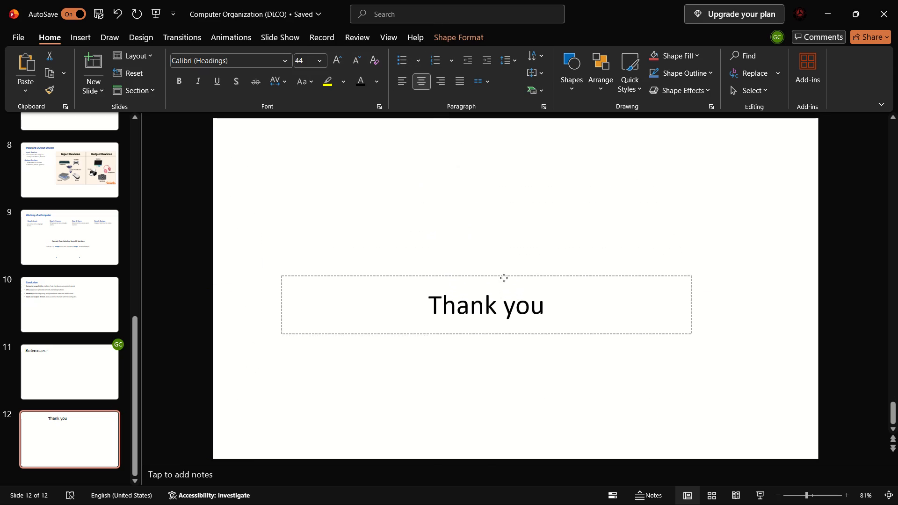
pyautogui.moveTo(503, 278); pyautogui.dragTo(485, 274)
pyautogui.click(535, 307)
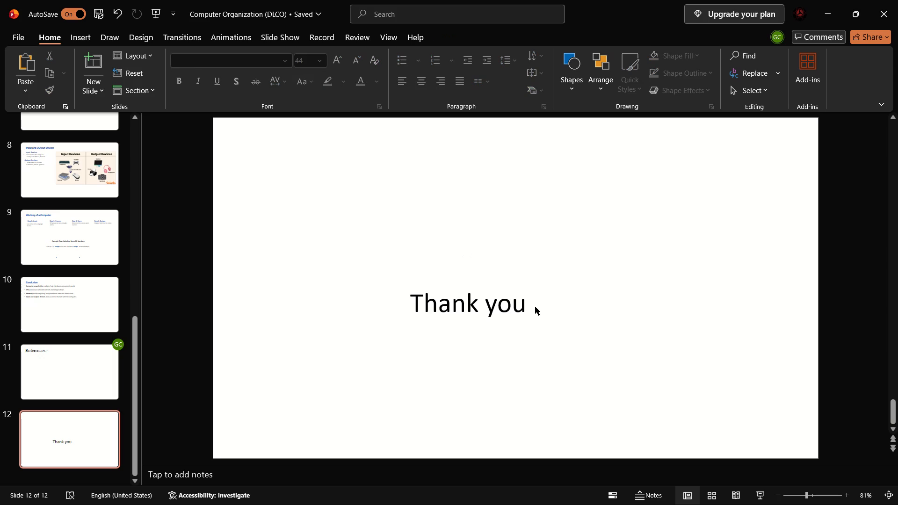
# Set the font size of the "Thank you" title on slide 12 to 50.
pyautogui.doubleClick(529, 305)
pyautogui.hotkey('ctrl', 'a')
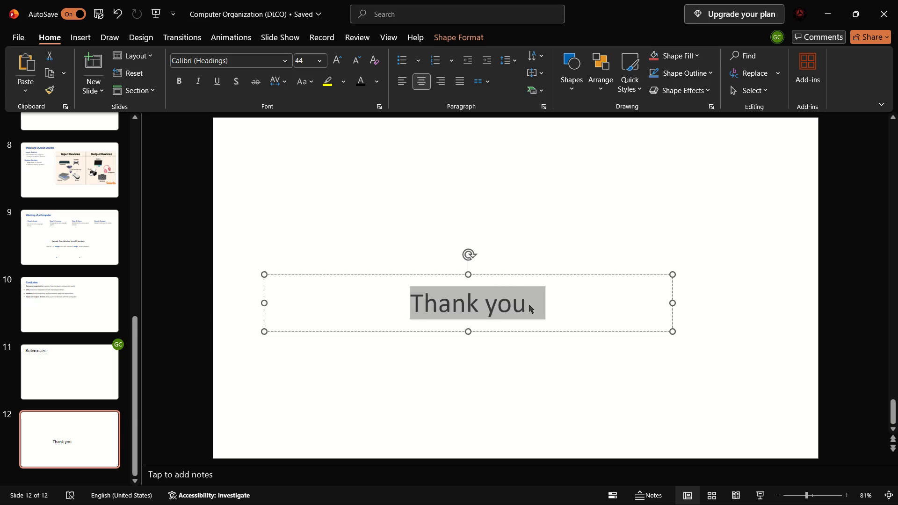
pyautogui.click(299, 63)
pyautogui.write('50')
pyautogui.press('Return')
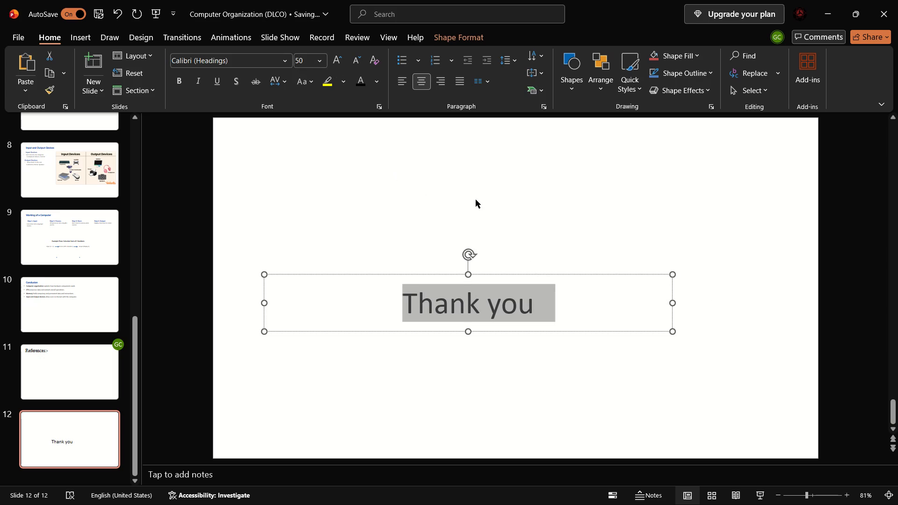
pyautogui.click(476, 200)
# Nudge the "Thank you" title slightly up and to the right, closer to the centre of slide 12.
pyautogui.click(471, 296)
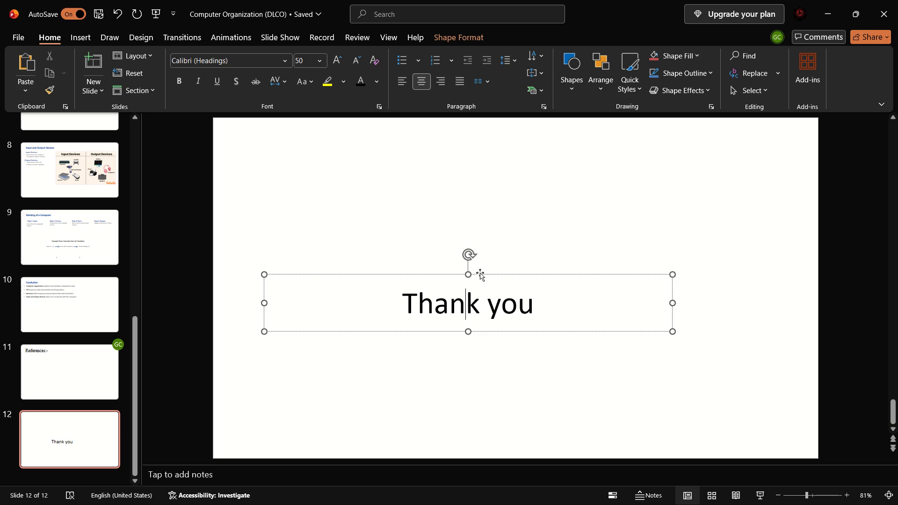
pyautogui.moveTo(480, 273); pyautogui.dragTo(488, 249)
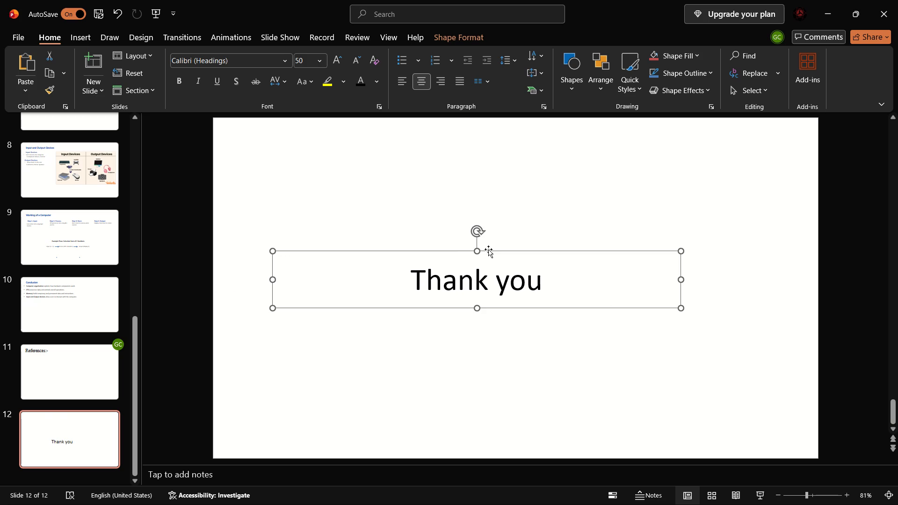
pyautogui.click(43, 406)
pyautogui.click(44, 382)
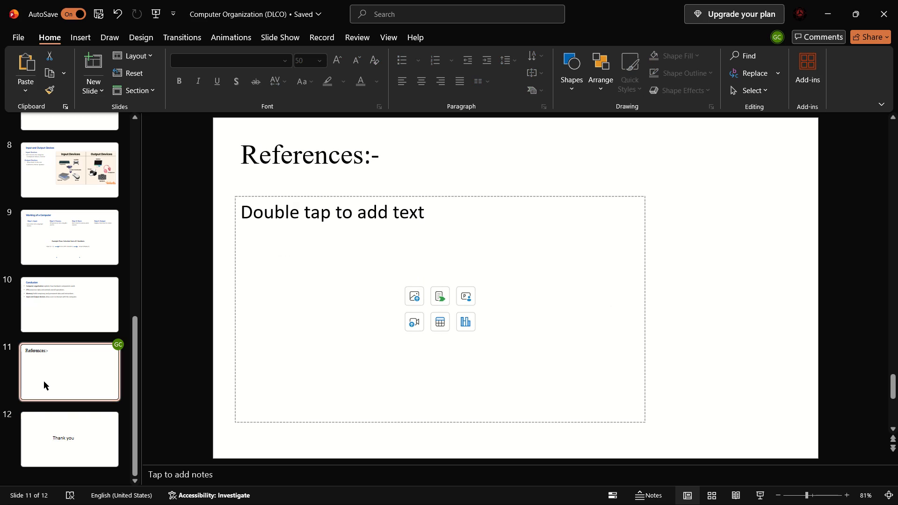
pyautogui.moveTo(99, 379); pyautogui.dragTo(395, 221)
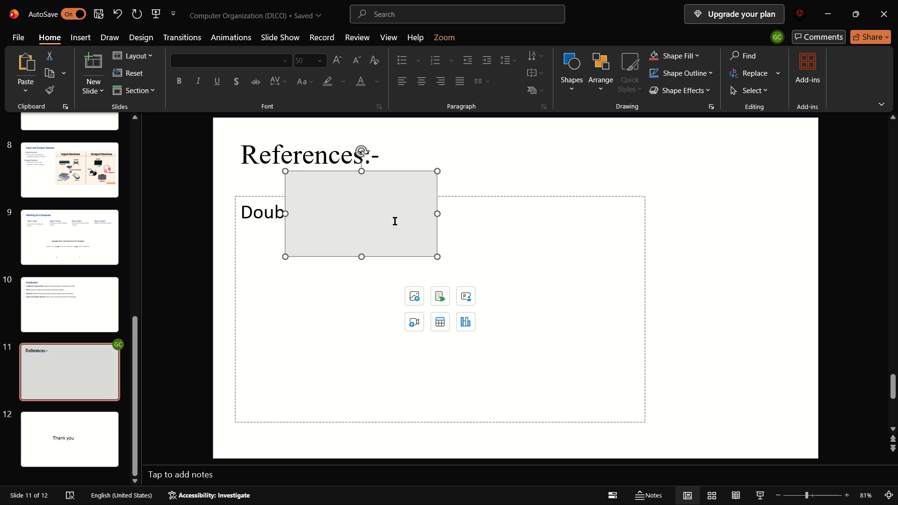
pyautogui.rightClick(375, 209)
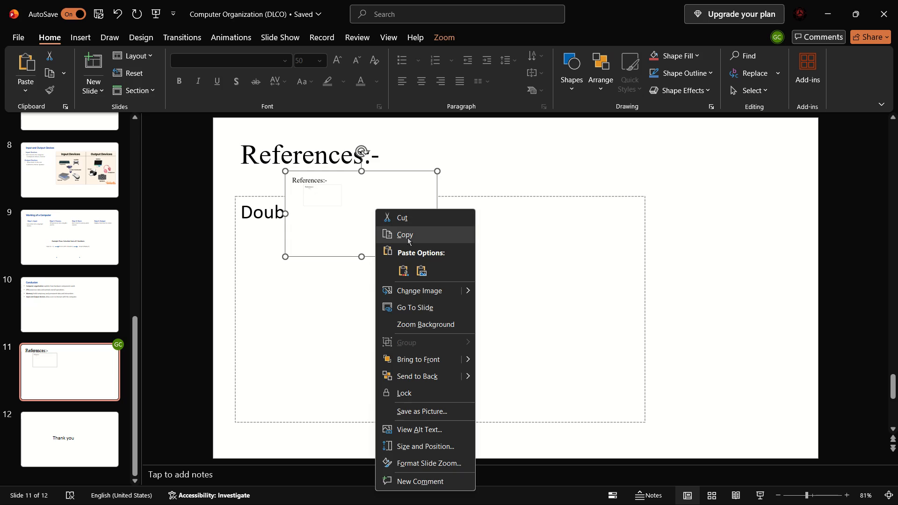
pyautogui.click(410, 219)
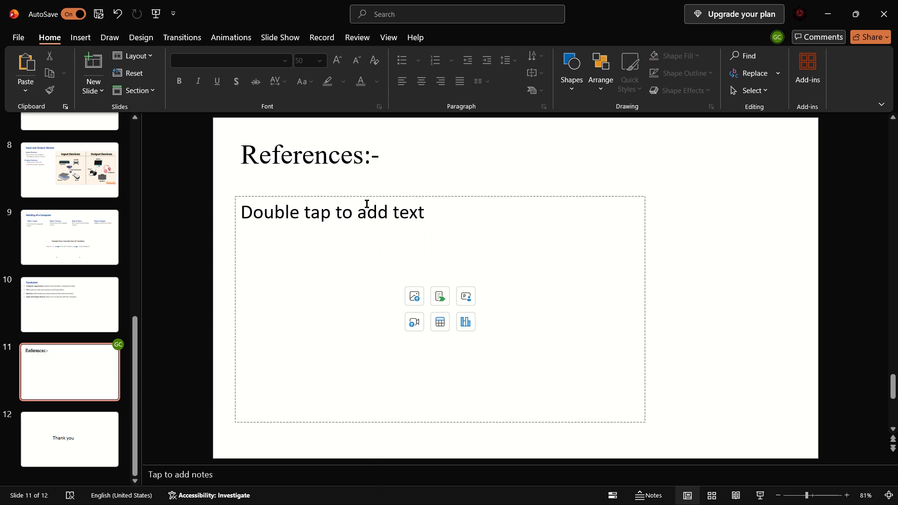
# Open the earlier Input/Output organization presentation stored in Downloads from the recent files.
pyautogui.click(323, 204)
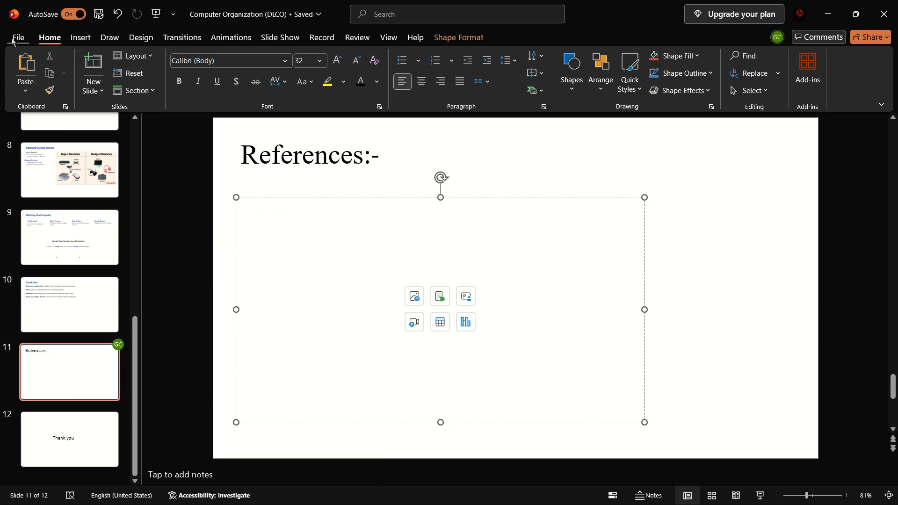
pyautogui.click(11, 37)
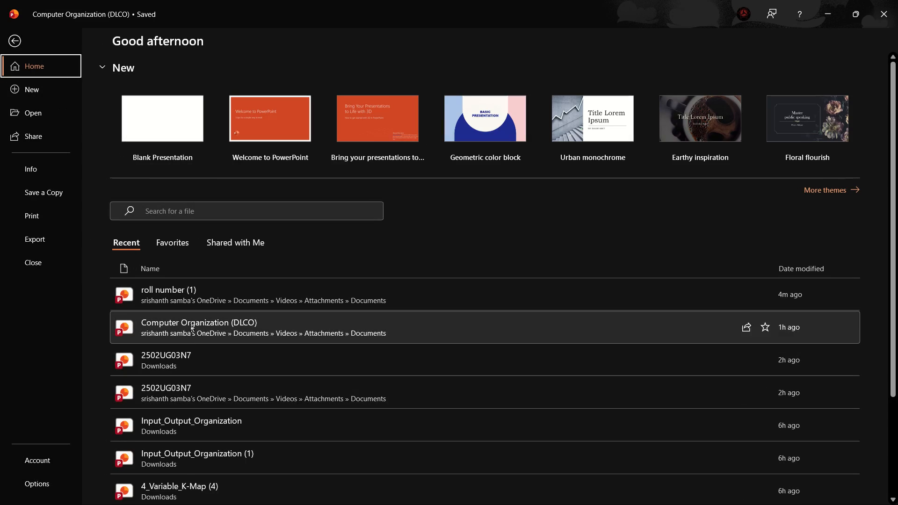
pyautogui.click(192, 359)
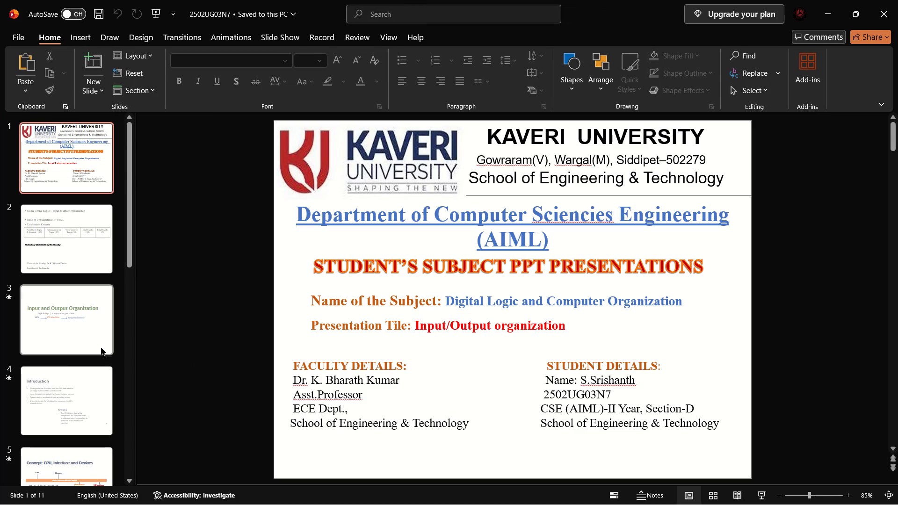
# Copy "M. Morris Mano — Computer System Architecture" from that presentation's References slide into the content placeholder on slide 11 of Computer Organization (DLCO).
pyautogui.scroll(-3, 94, 402)
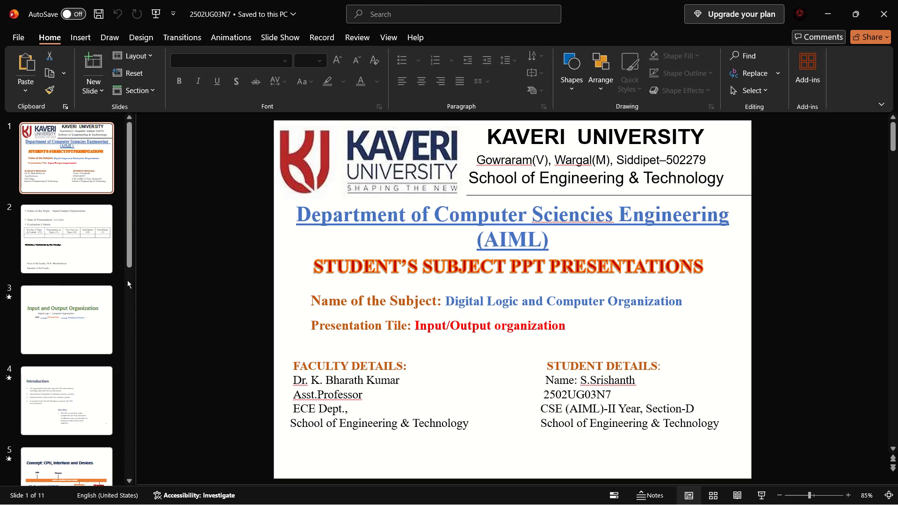
pyautogui.moveTo(126, 280); pyautogui.dragTo(132, 408)
pyautogui.click(132, 408)
pyautogui.moveTo(132, 408); pyautogui.dragTo(130, 436)
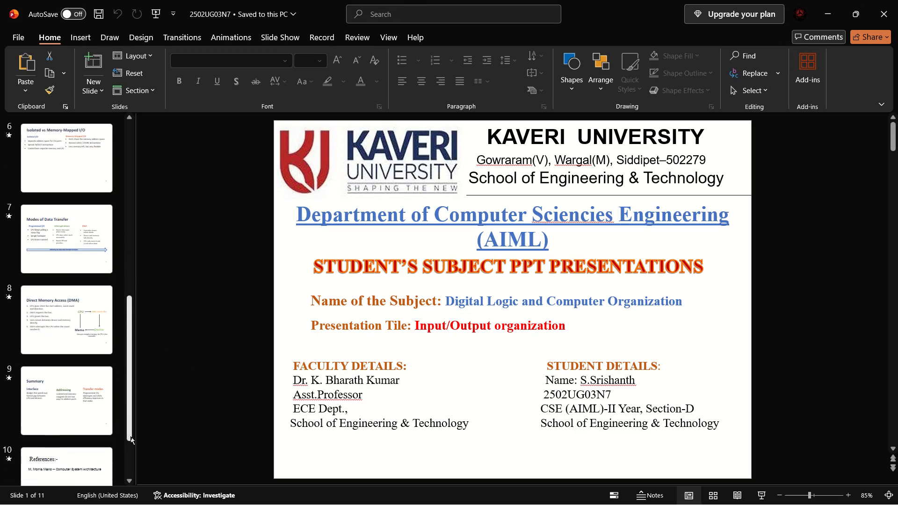
pyautogui.moveTo(130, 436); pyautogui.dragTo(132, 493)
pyautogui.click(53, 352)
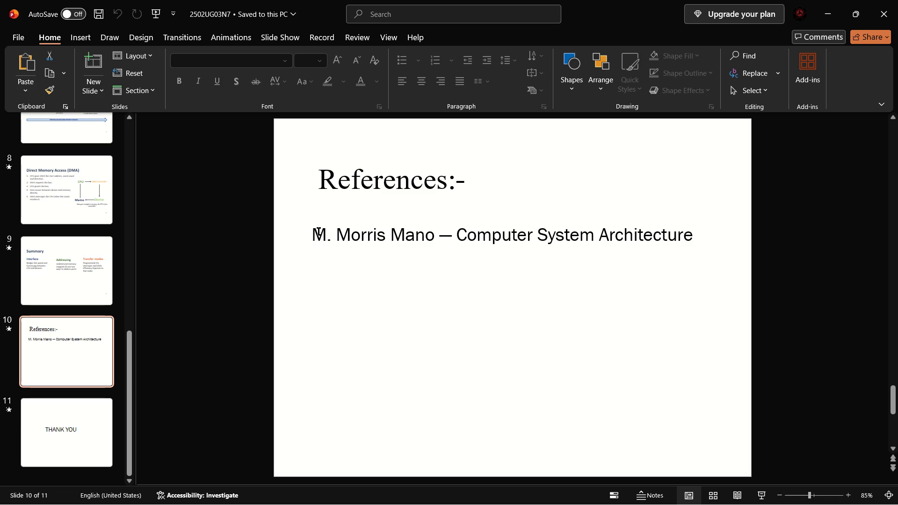
pyautogui.moveTo(314, 227); pyautogui.dragTo(650, 207)
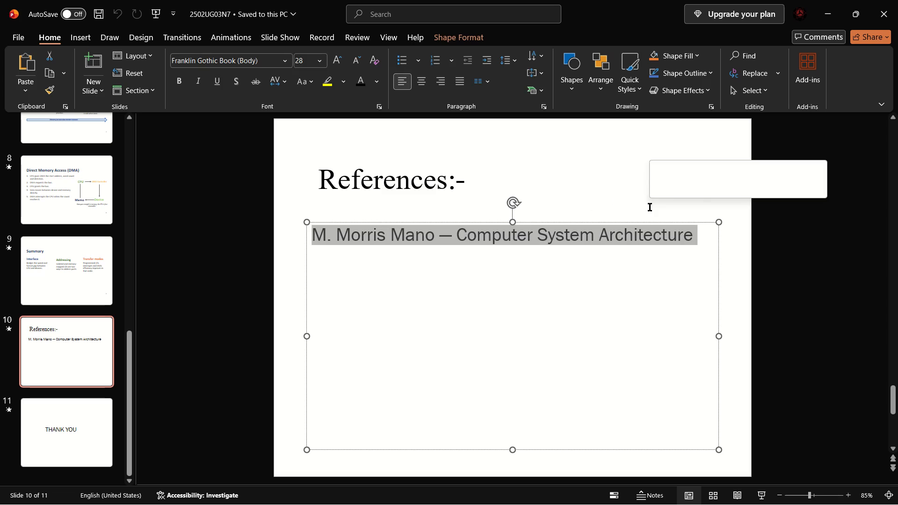
pyautogui.hotkey('ctrl', 'c')
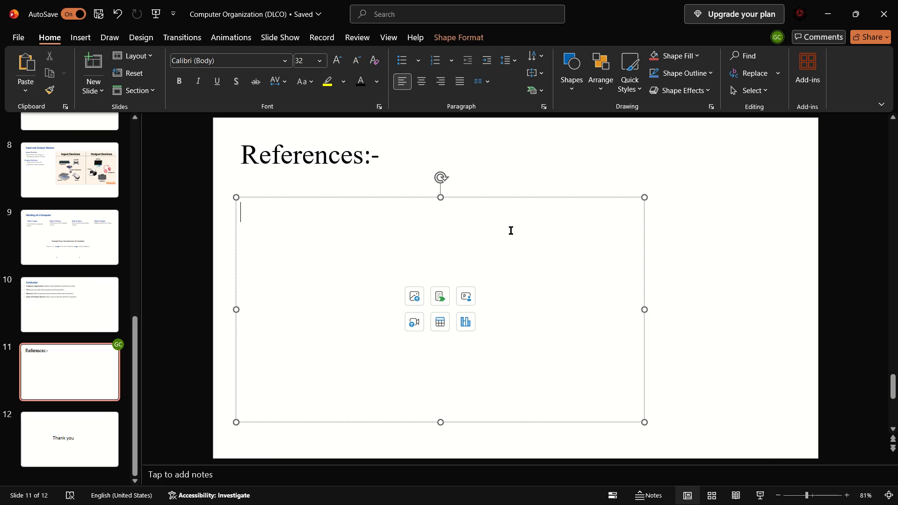
pyautogui.hotkey('ctrl', 'v')
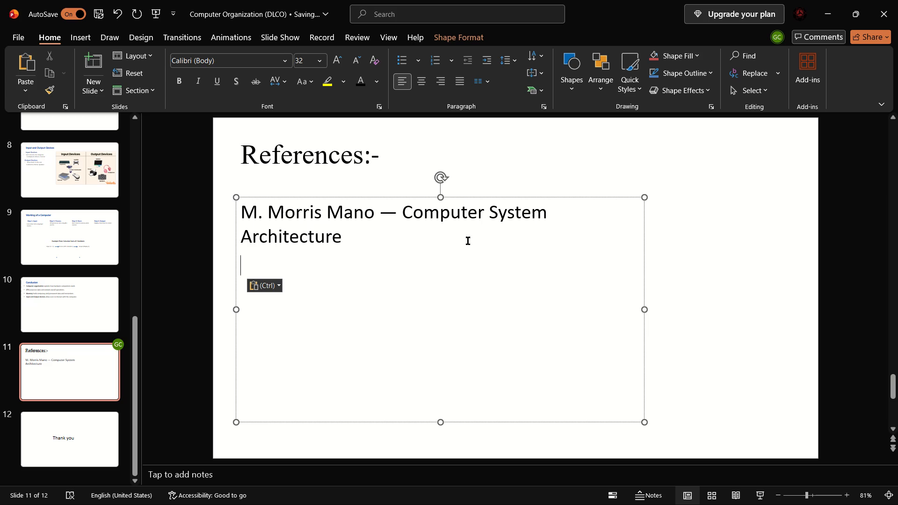
# Widen the reference text box on slide 11 so the book reference fits on one line.
pyautogui.moveTo(647, 311); pyautogui.dragTo(725, 276)
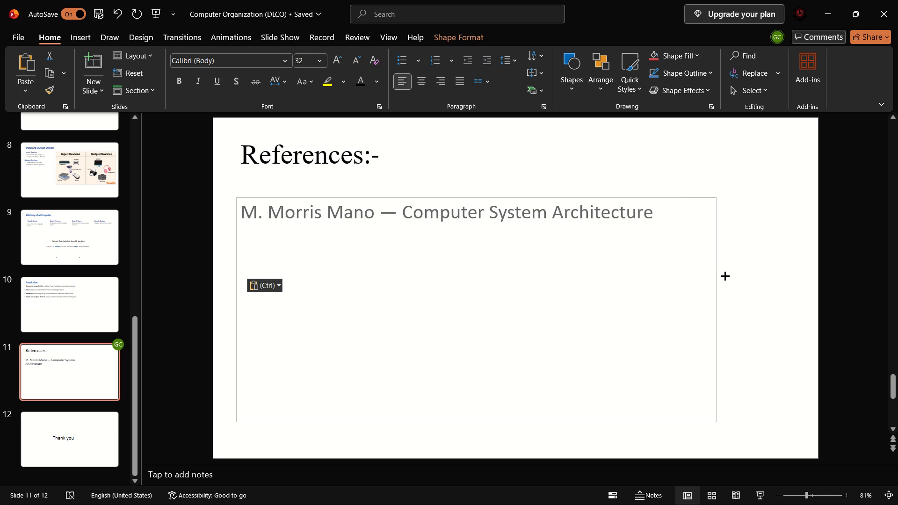
pyautogui.moveTo(725, 276); pyautogui.dragTo(734, 274)
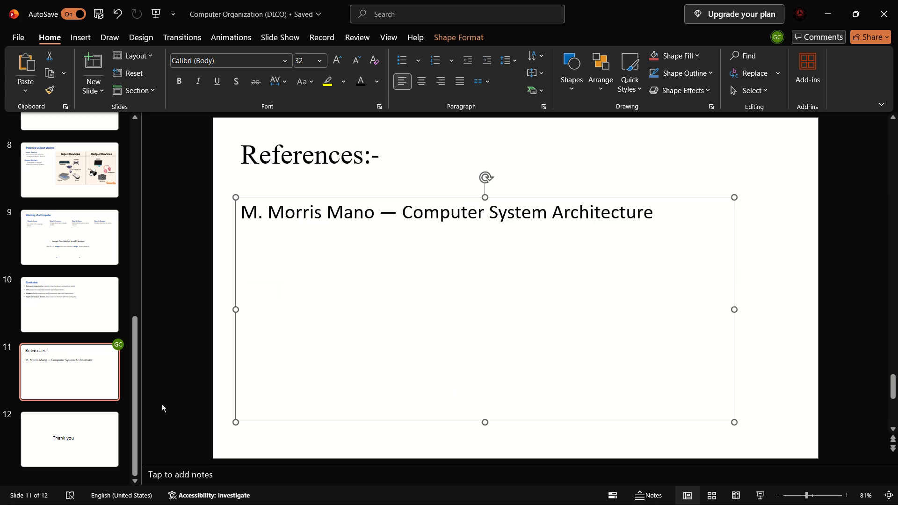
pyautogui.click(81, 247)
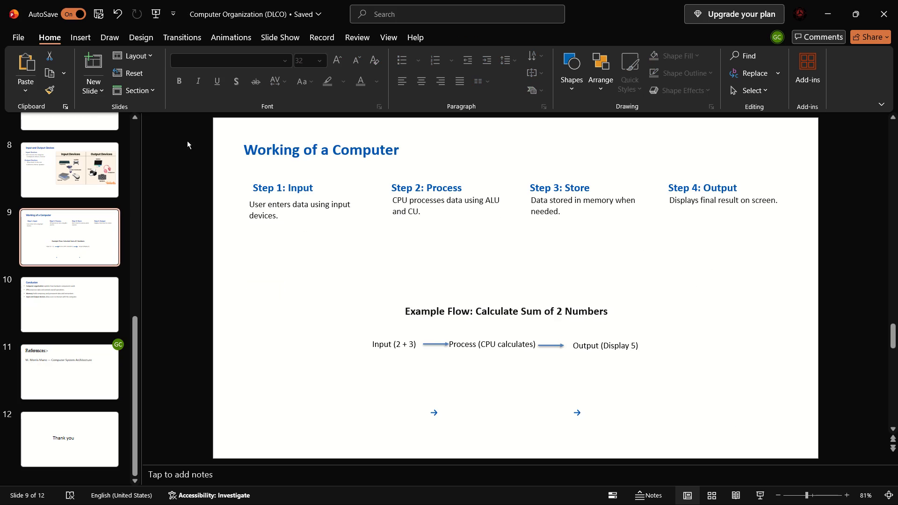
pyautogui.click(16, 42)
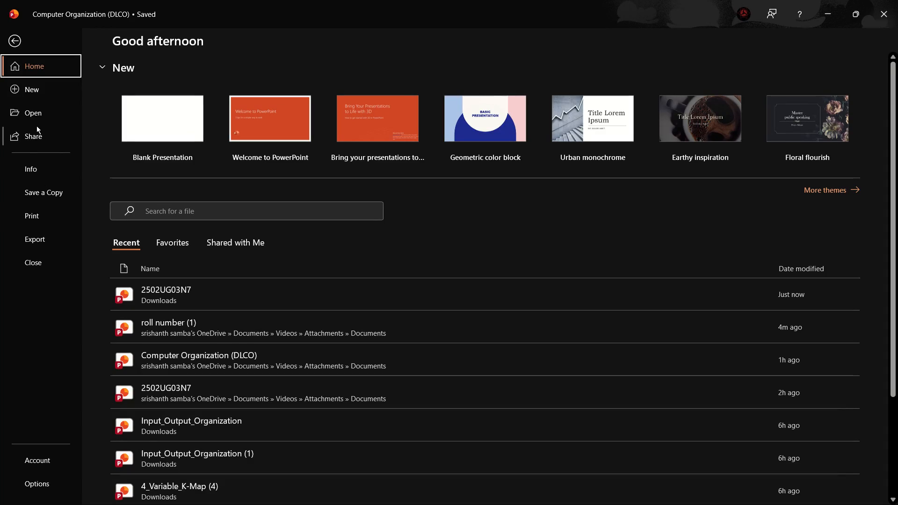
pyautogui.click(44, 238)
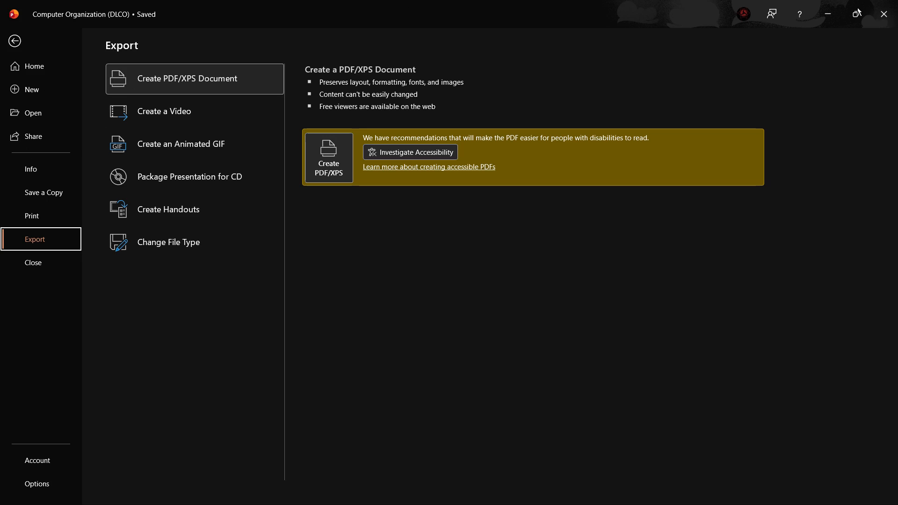
# Close the Computer Organization (DLCO) presentation.
pyautogui.click(897, 2)
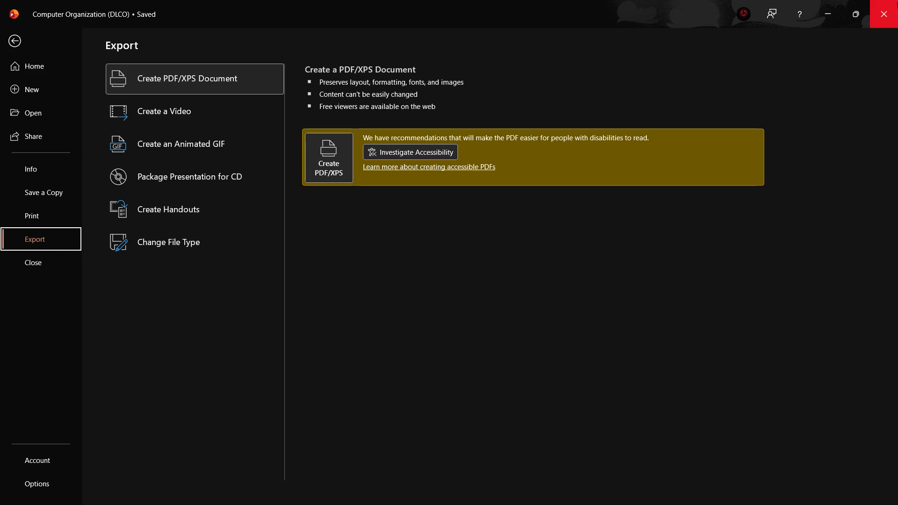
pyautogui.moveTo(897, 0); pyautogui.dragTo(883, 7)
pyautogui.click(883, 7)
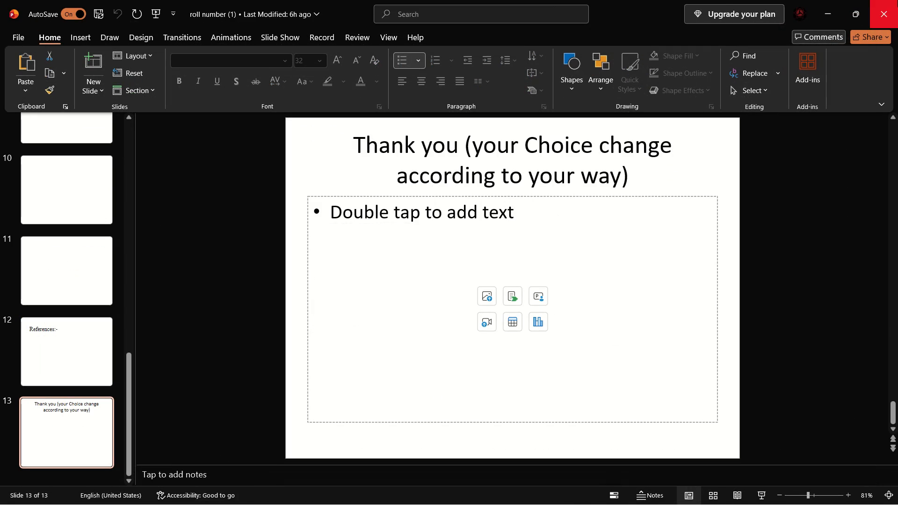
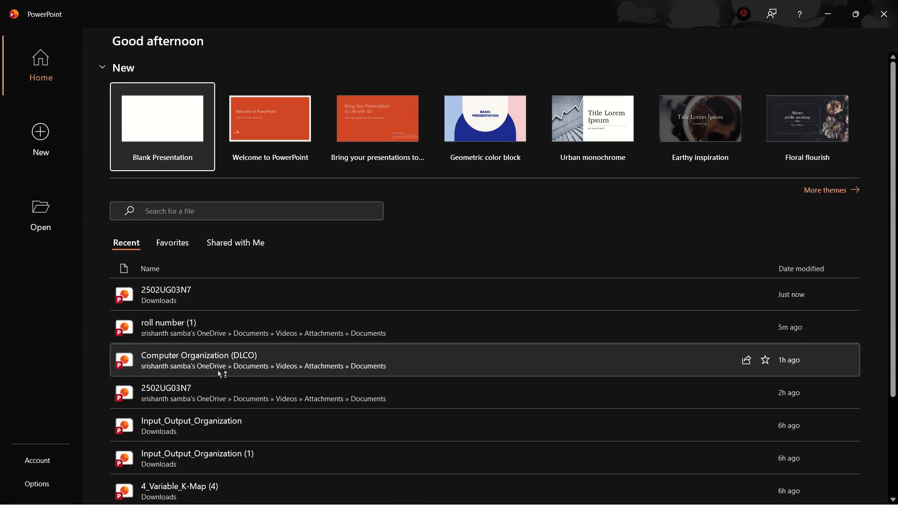
# Reopen the Computer Organization (DLCO) presentation from the recent files.
pyautogui.doubleClick(215, 366)
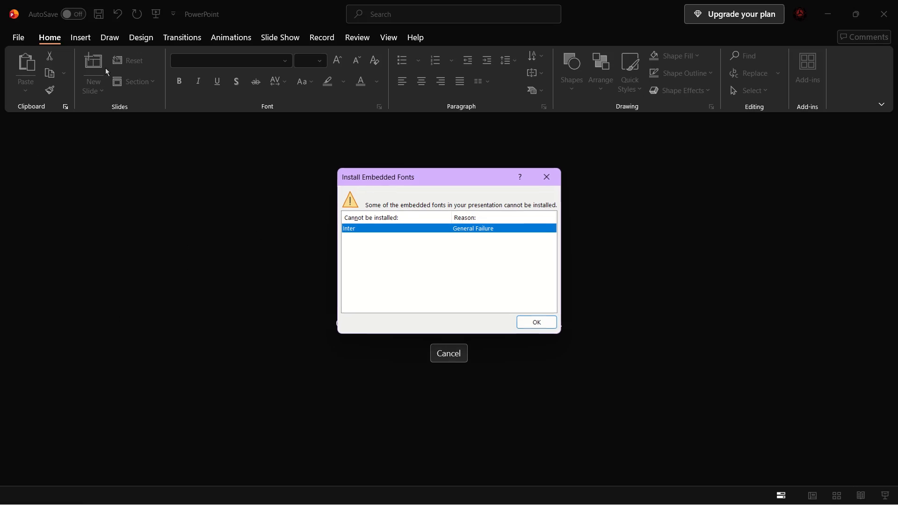
pyautogui.click(550, 176)
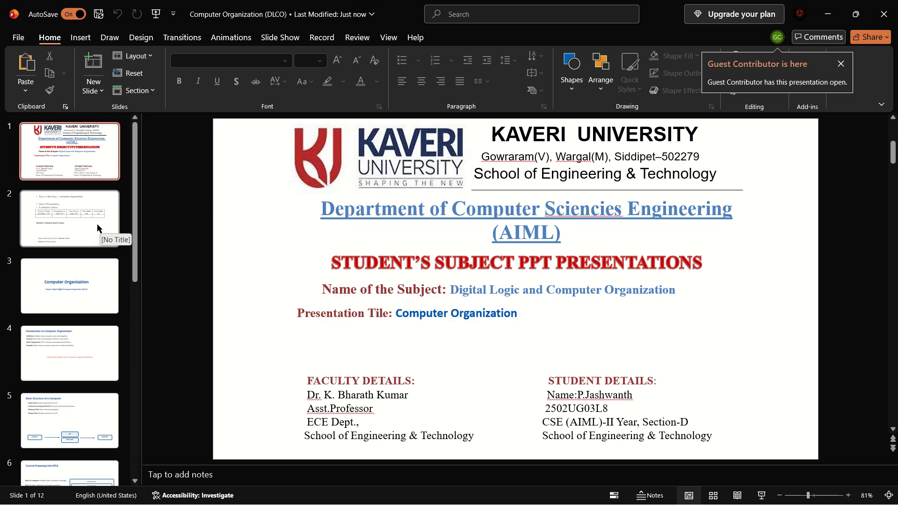
# Save a copy of the presentation in the Documents folder, named with the student's roll number from the title slide.
pyautogui.click(23, 37)
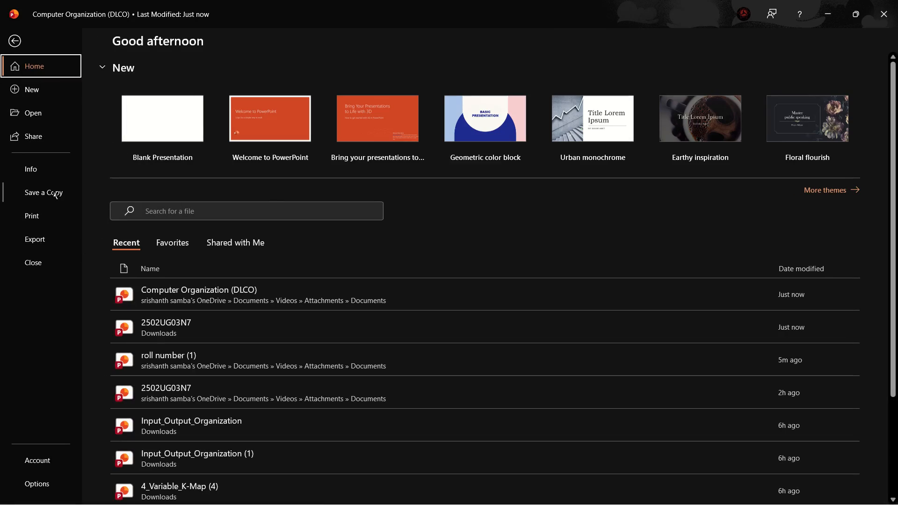
pyautogui.click(53, 191)
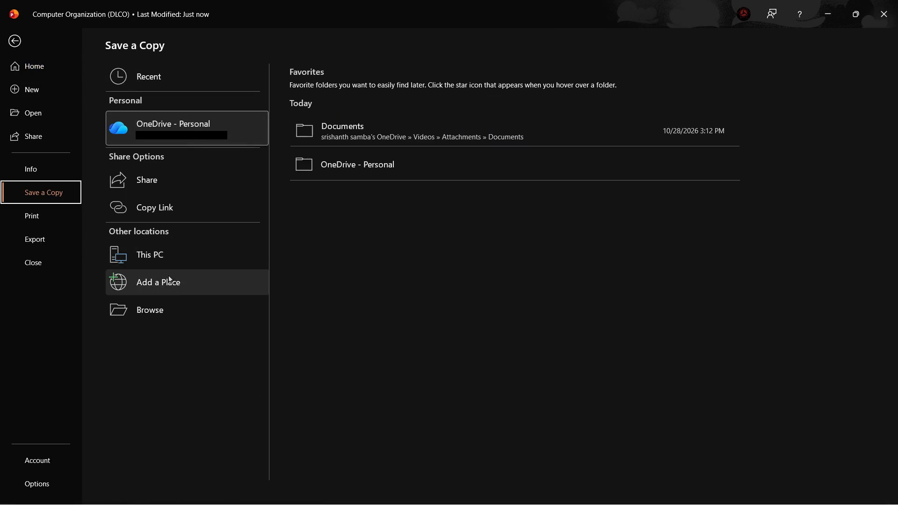
pyautogui.click(162, 252)
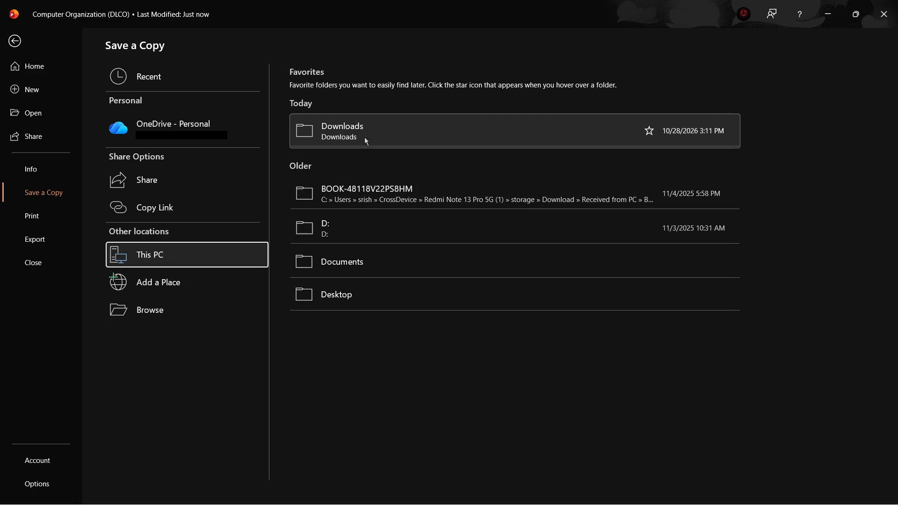
pyautogui.click(363, 140)
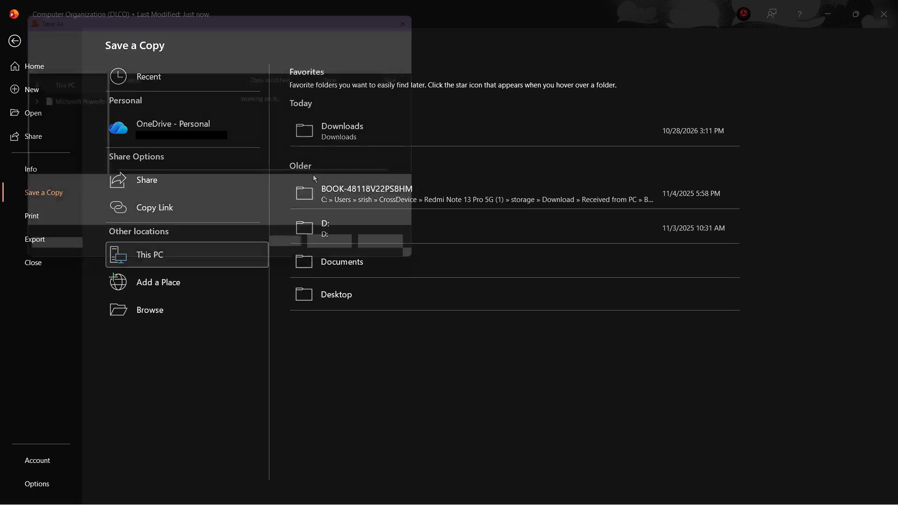
pyautogui.scroll(4, 56, 113)
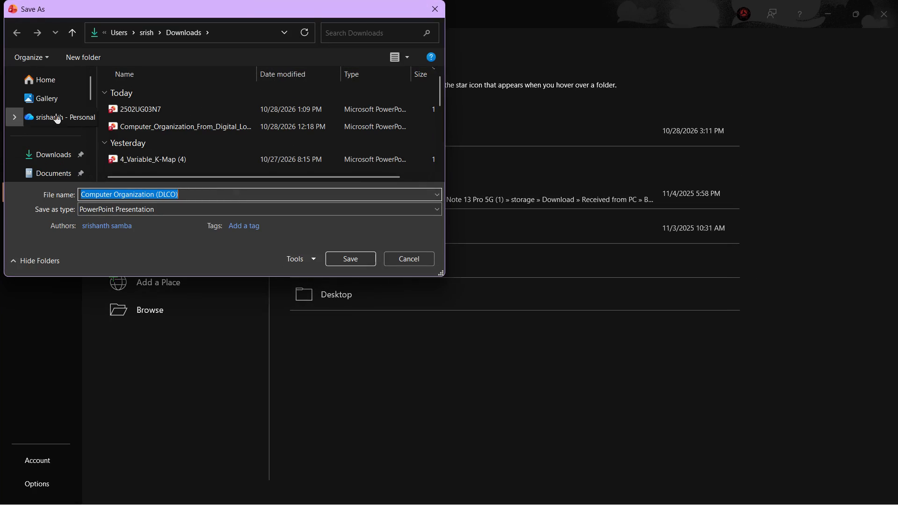
pyautogui.click(52, 165)
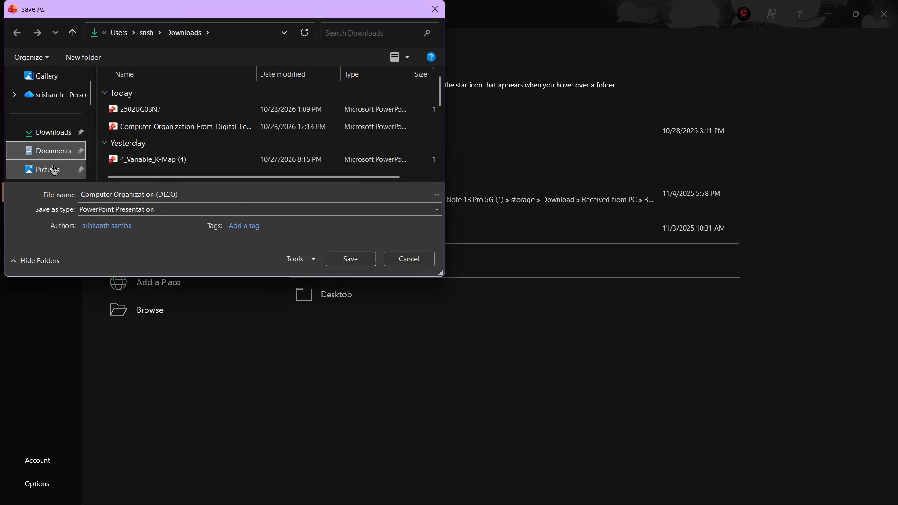
pyautogui.moveTo(178, 193); pyautogui.dragTo(114, 200)
pyautogui.press('space')
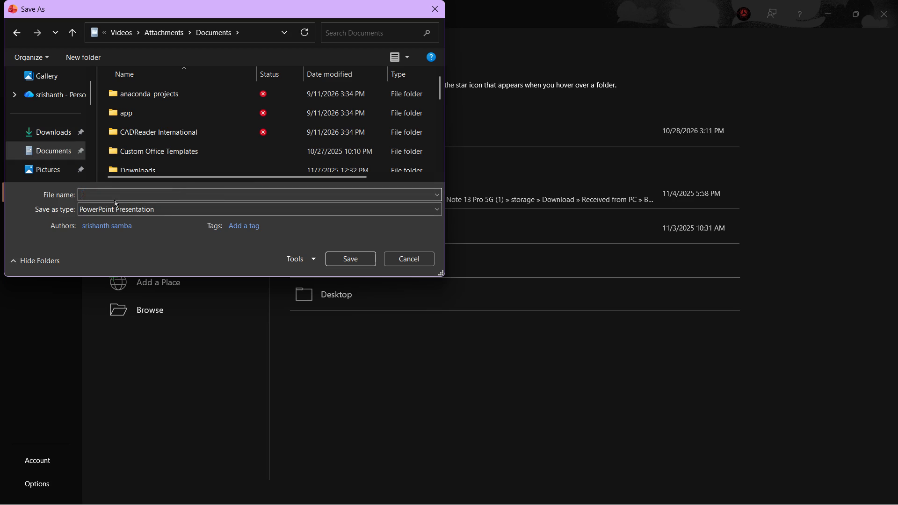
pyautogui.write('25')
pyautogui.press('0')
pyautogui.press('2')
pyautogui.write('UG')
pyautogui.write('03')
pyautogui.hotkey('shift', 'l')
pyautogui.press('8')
pyautogui.click(330, 255)
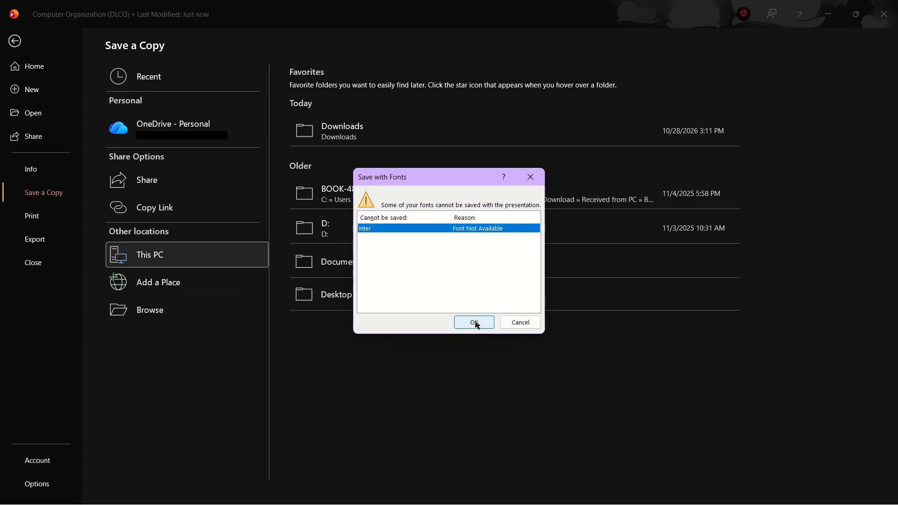
pyautogui.click(474, 324)
pyautogui.scroll(-1, 468, 236)
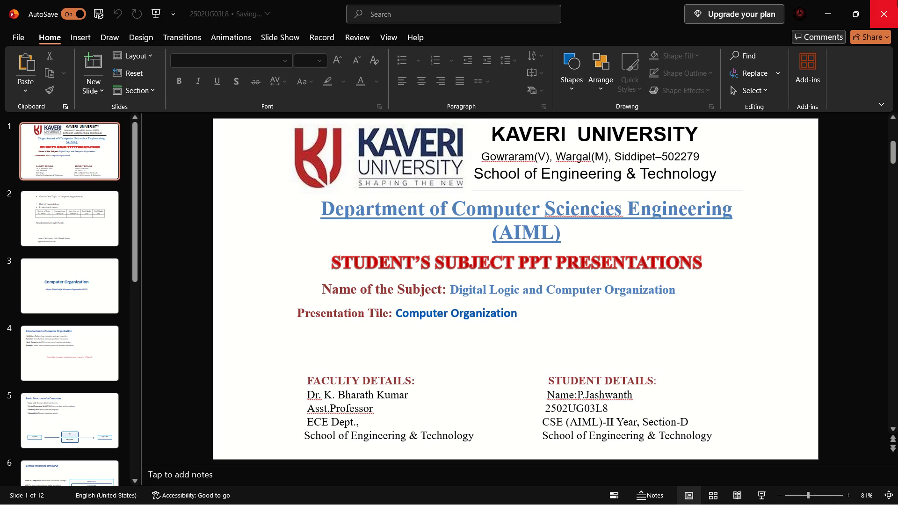